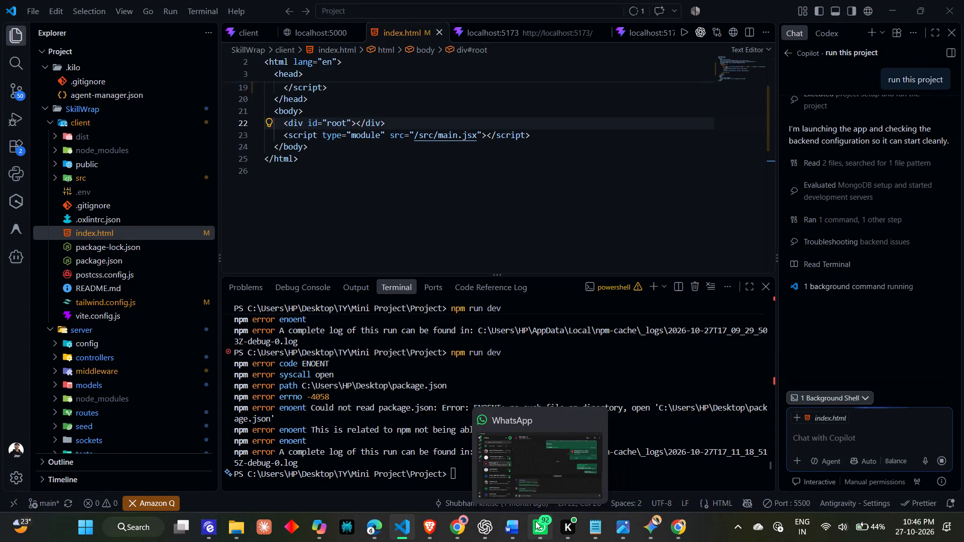
Switch to the Word report and delete section 9.7 Performance Test Results, including its heading, caption and Table 9.2.
left_click(494, 459)
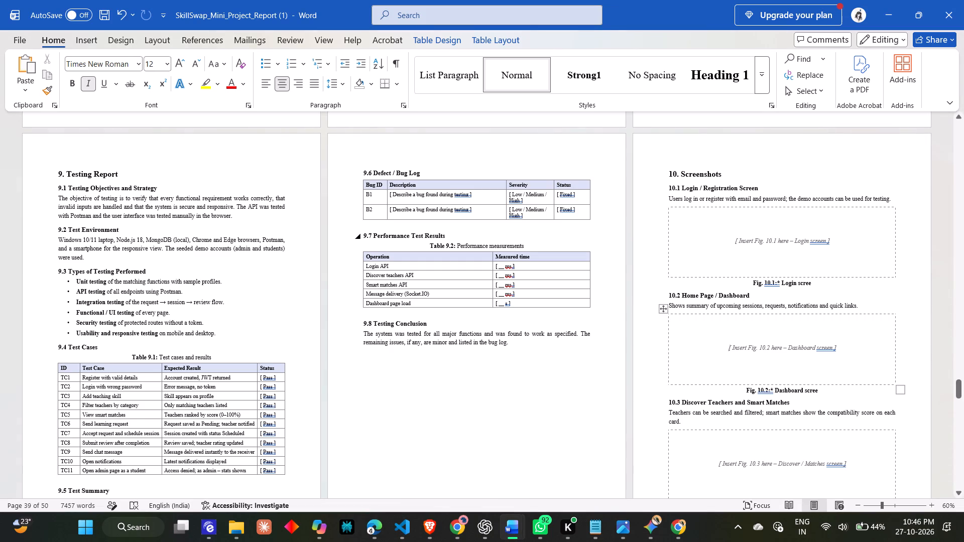
scroll(472, 318, "up", 1)
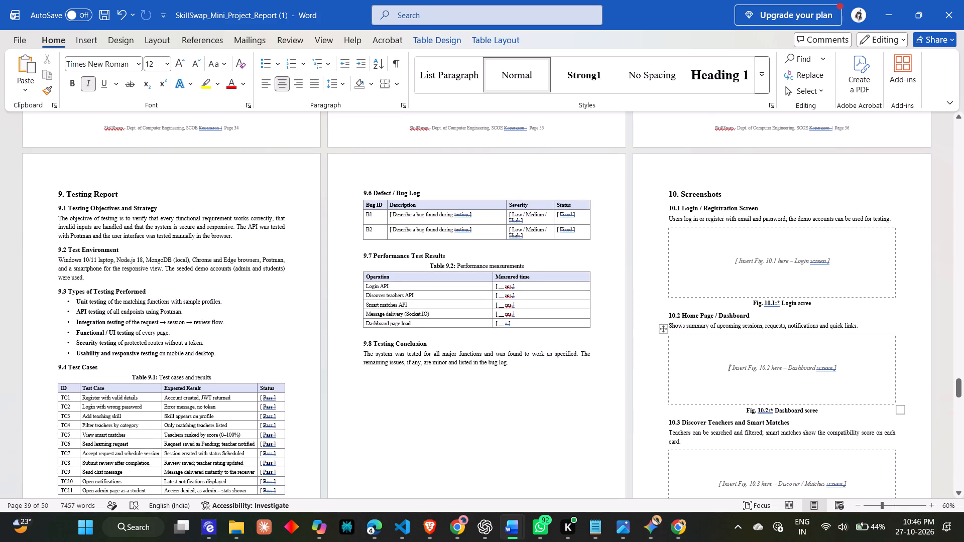
left_click_drag(597, 323, 359, 253)
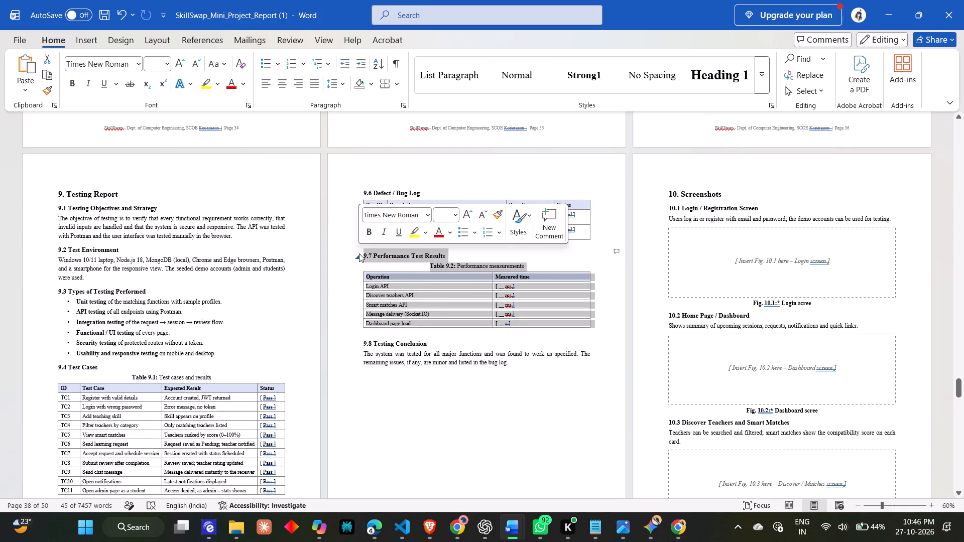
key("BackSpace")
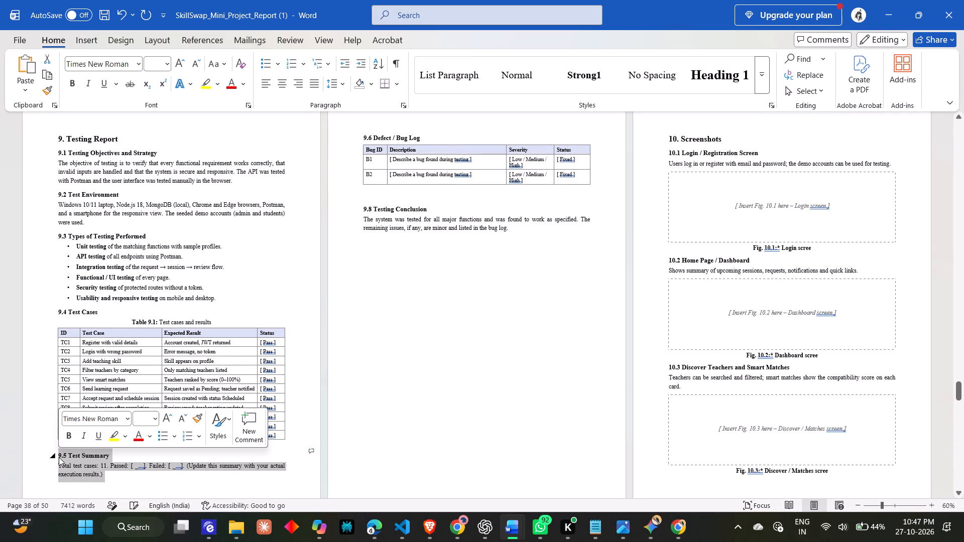
key("BackSpace")
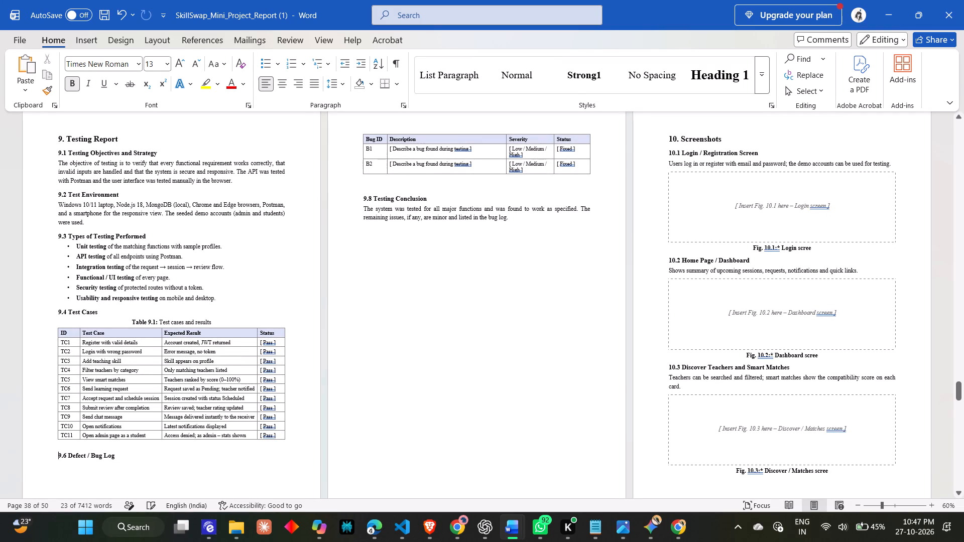
Delete section 9.6 Defect / Bug Log, removing both its bug table and its heading.
scroll(509, 274, "up", 1)
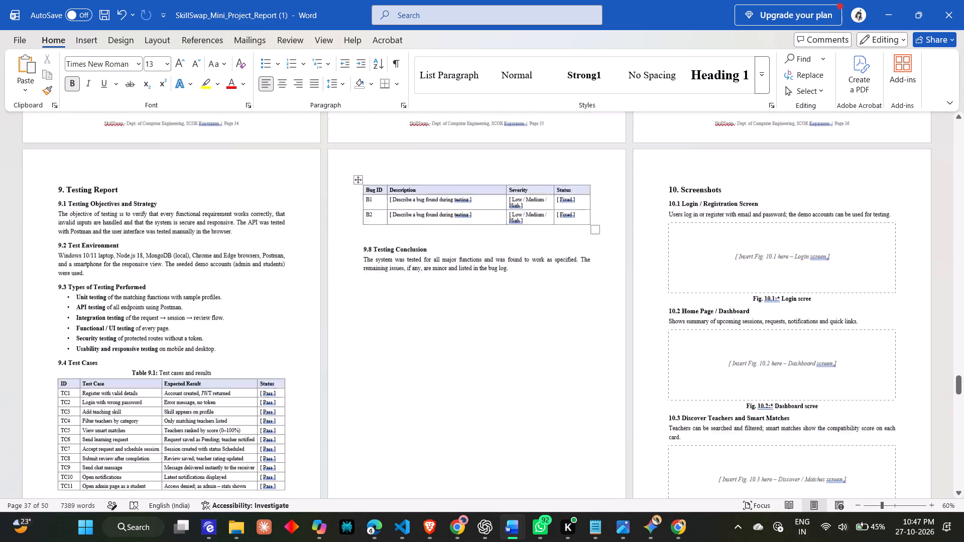
scroll(509, 274, "up", 1)
left_click_drag(587, 291, 398, 256)
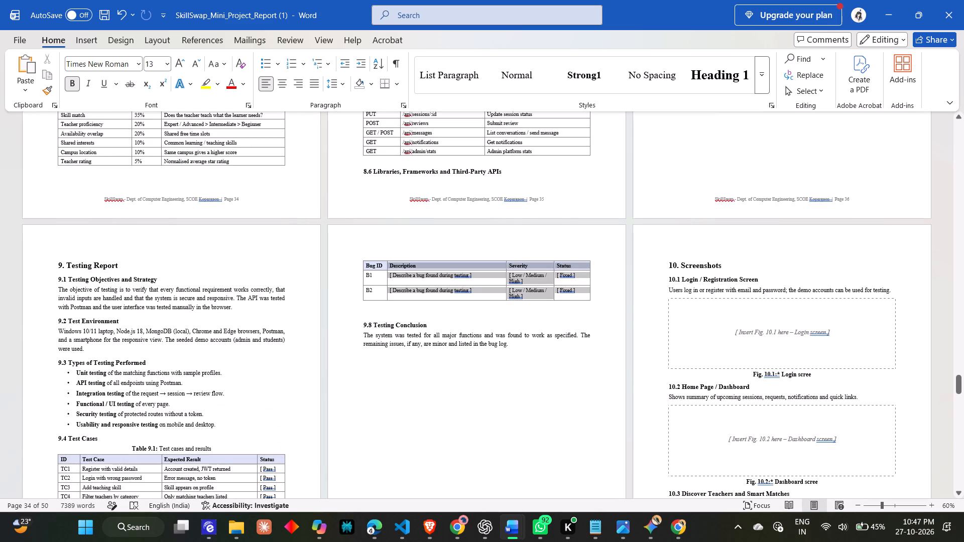
left_click_drag(398, 256, 359, 266)
key("BackSpace")
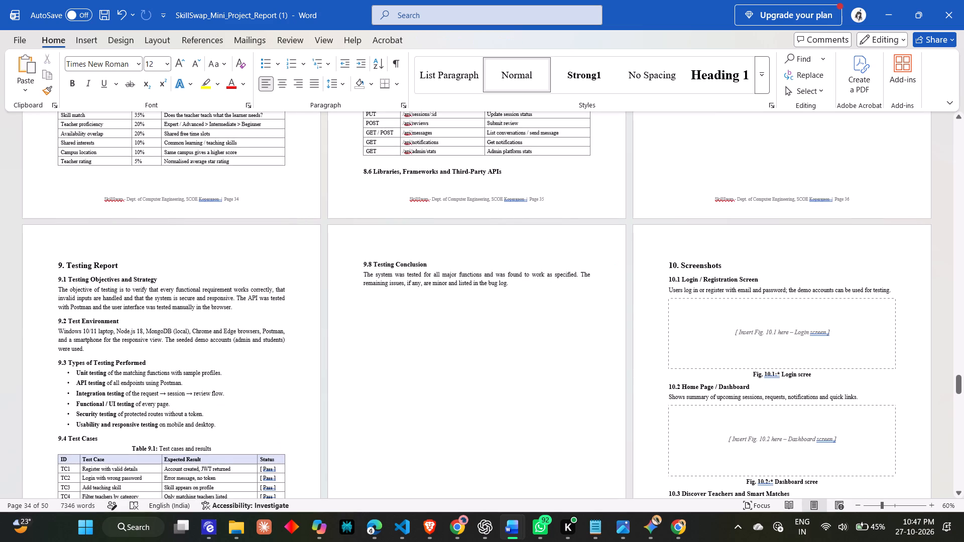
scroll(175, 506, "down", 2)
scroll(199, 362, "down", 1)
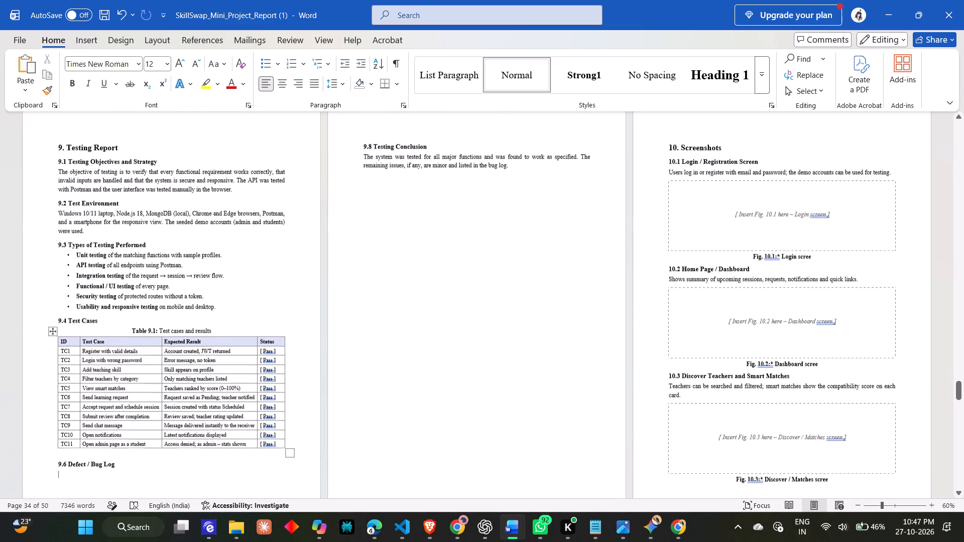
left_click_drag(133, 464, 61, 461)
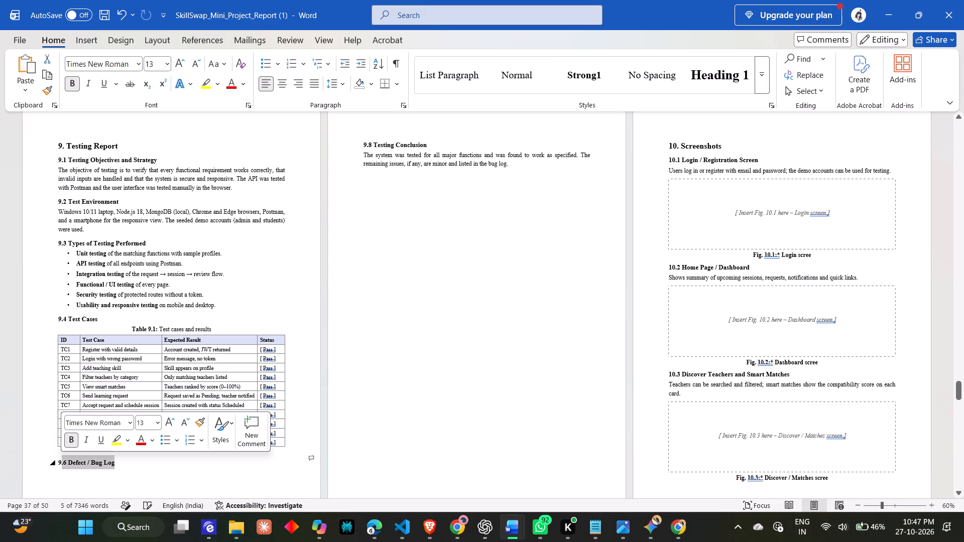
key("BackSpace")
key("BackSpace")
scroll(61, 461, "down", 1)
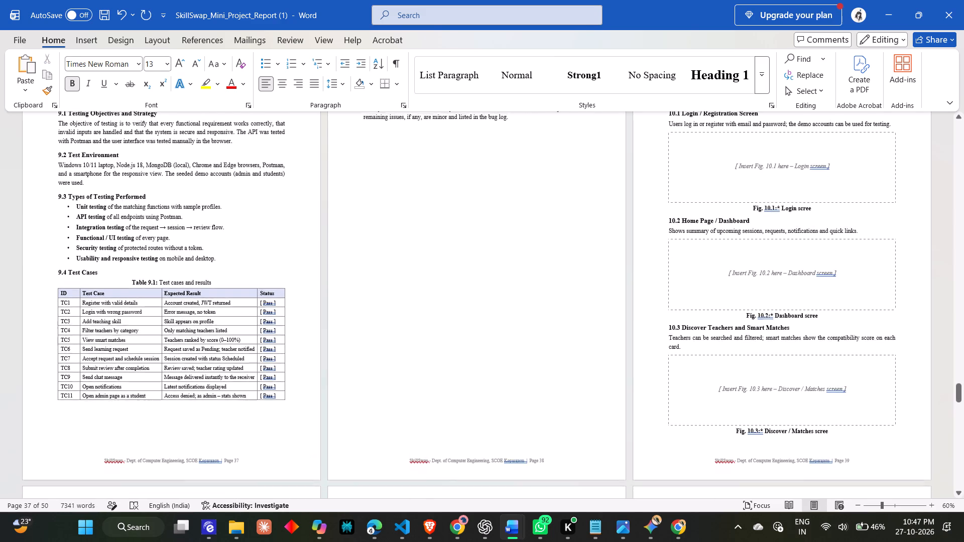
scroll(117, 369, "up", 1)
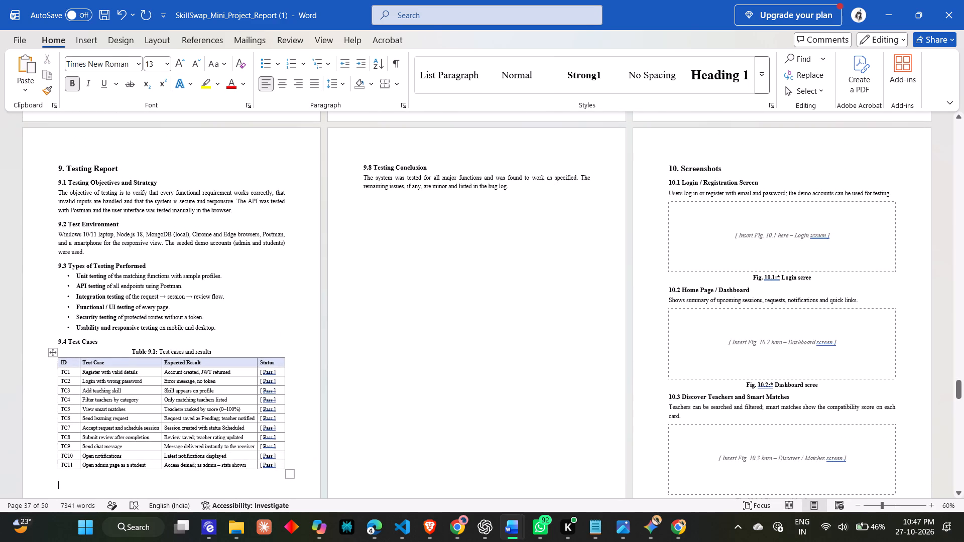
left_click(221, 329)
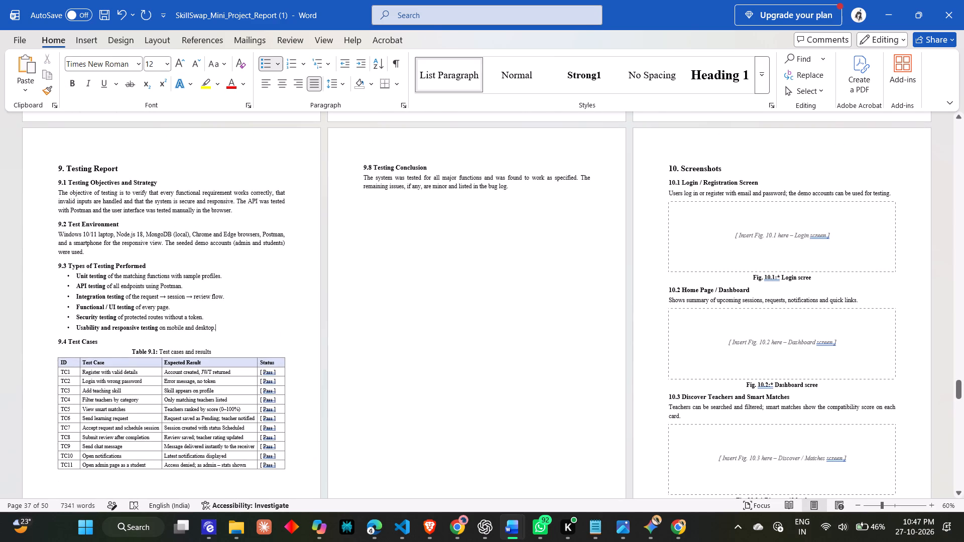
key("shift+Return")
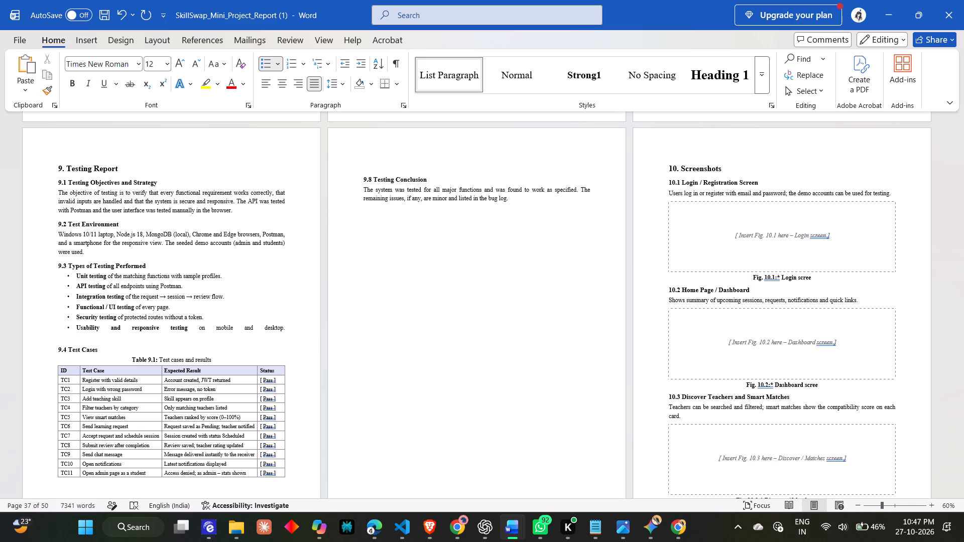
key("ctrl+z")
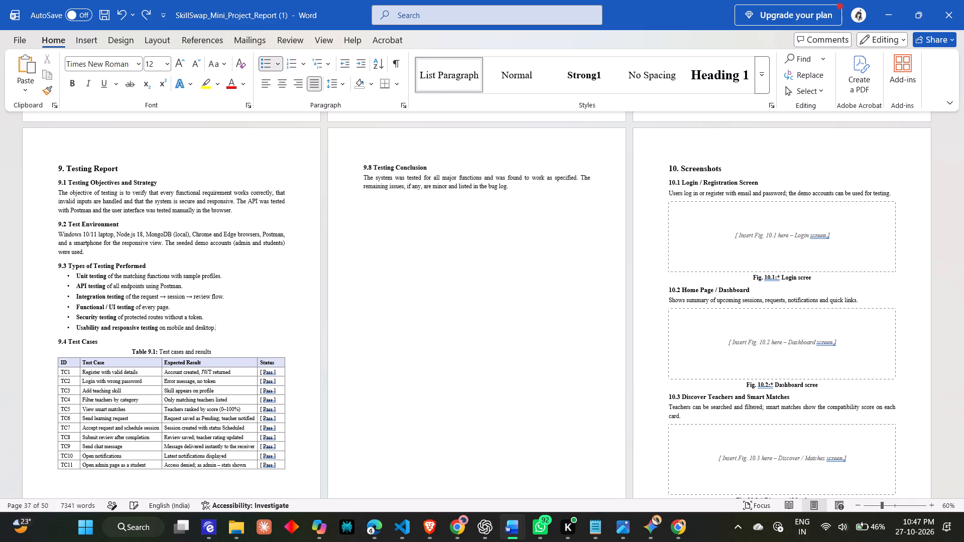
Insert line breaks before the 9.4 Test Cases heading to push it and its table onto the following page.
left_click(65, 334)
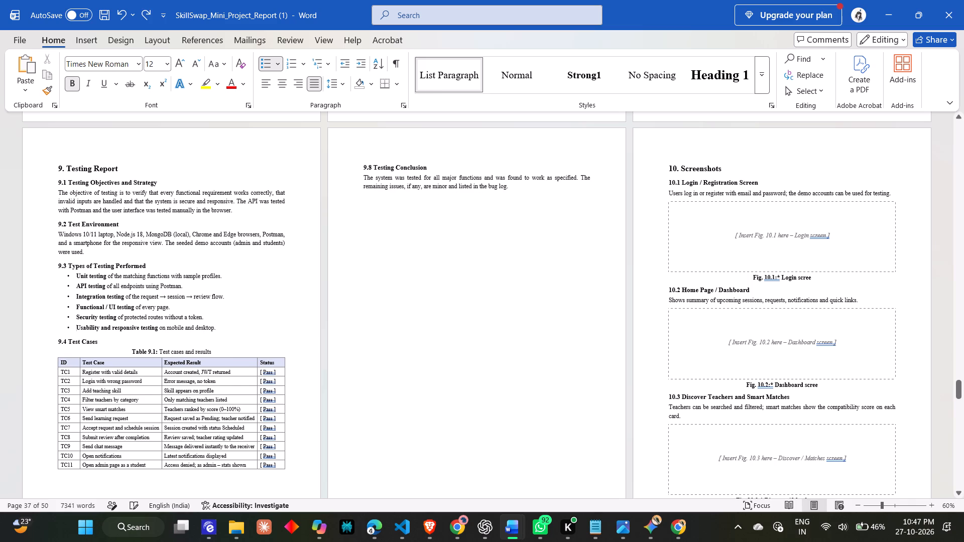
left_click(55, 336)
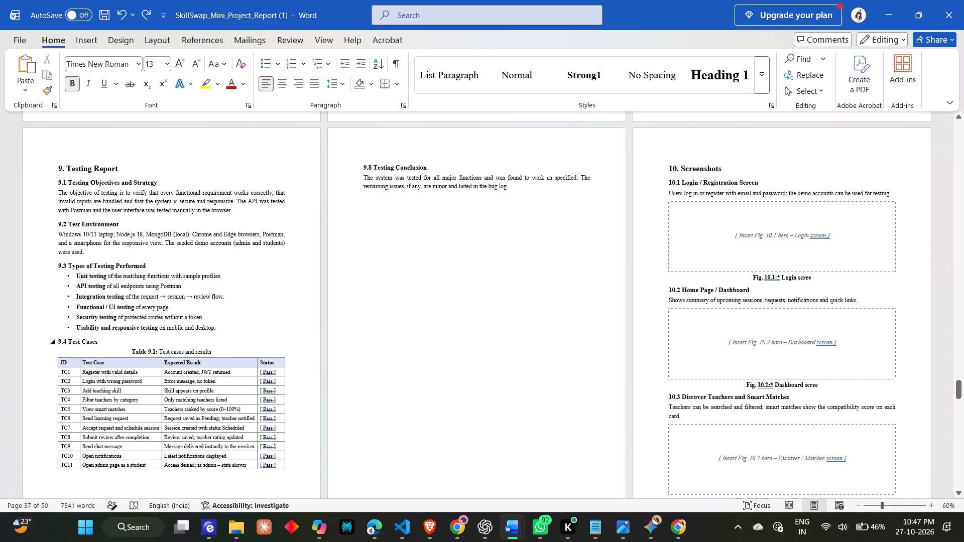
key("shift+Return")
key("shift+Return")
key("shift+Return")
key("shift+Return")
key("shift+Return")
key("shift+Return")
key("shift+Return")
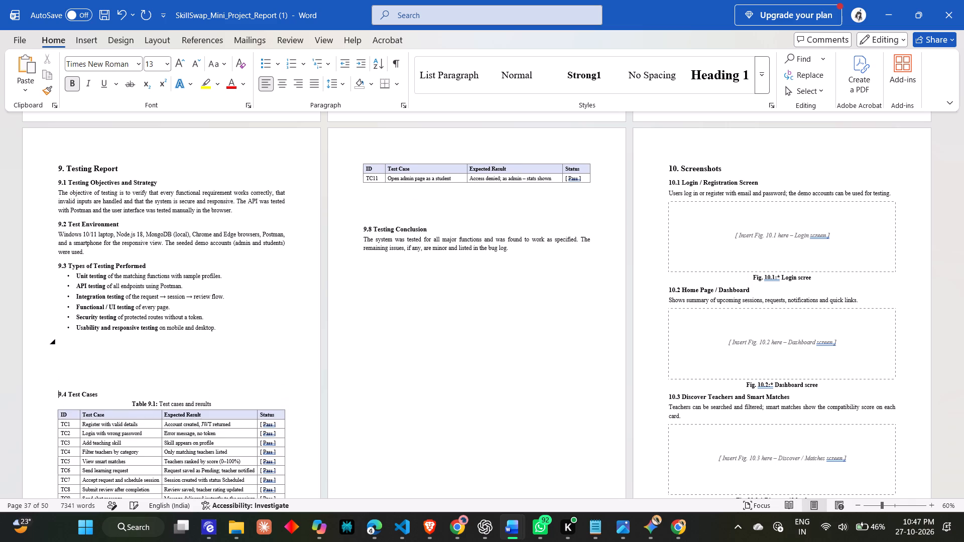
key("shift+Return")
key("shift+Return")
key("shift+Return")
key("shift+Return")
key("shift+Return")
key("shift+Return")
key("shift+Return")
key("shift+Return")
key("shift+Return")
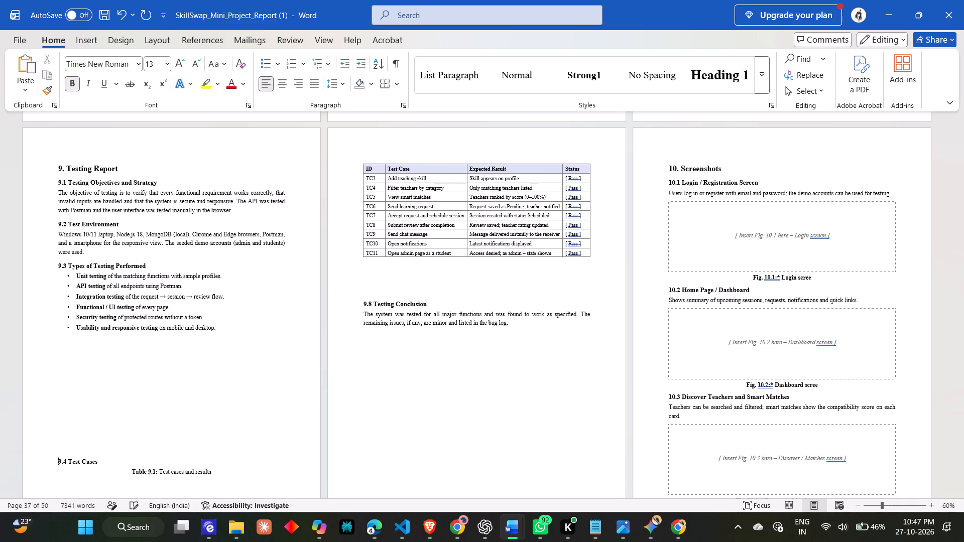
key("shift+Return")
key("shift+Return")
key("shift+Return")
key("shift+Return")
key("shift+Return")
key("shift+Return")
key("shift+Return")
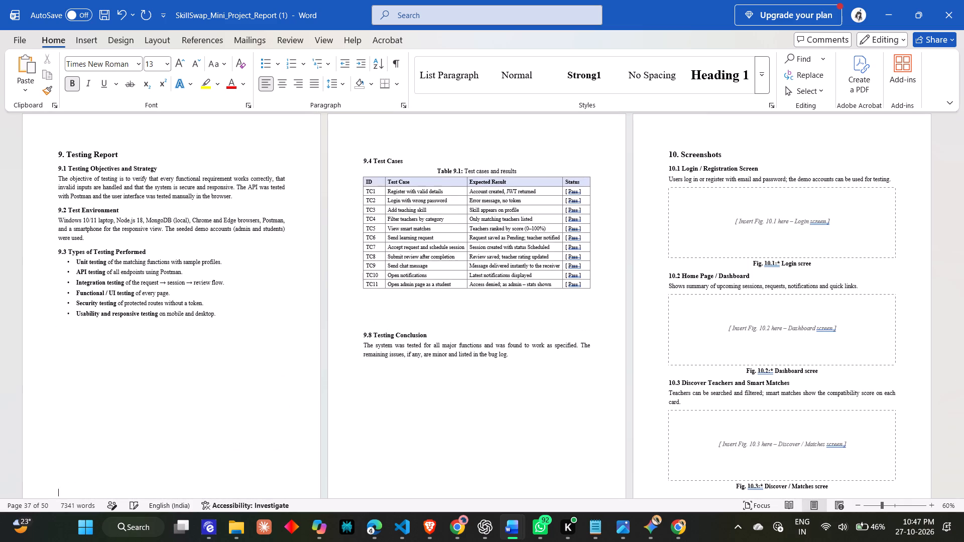
key("shift+Return")
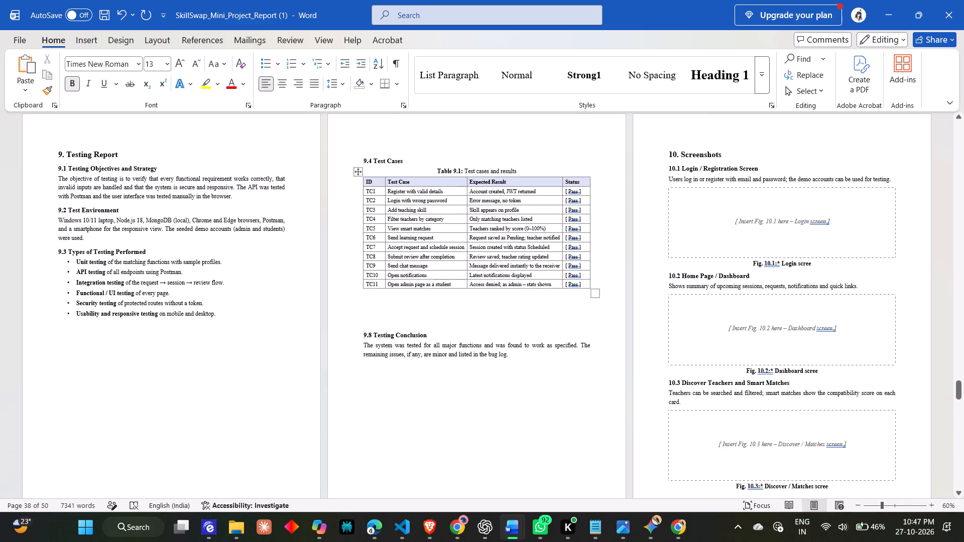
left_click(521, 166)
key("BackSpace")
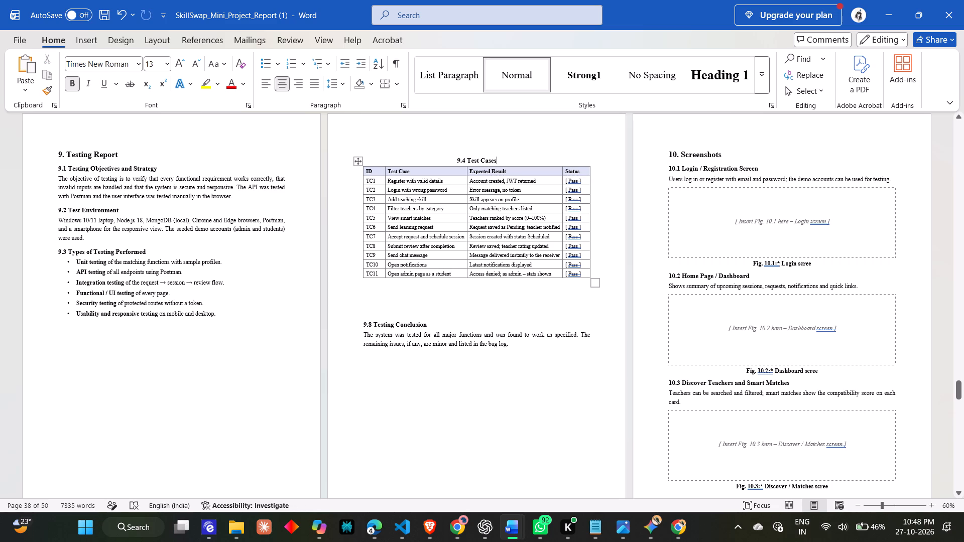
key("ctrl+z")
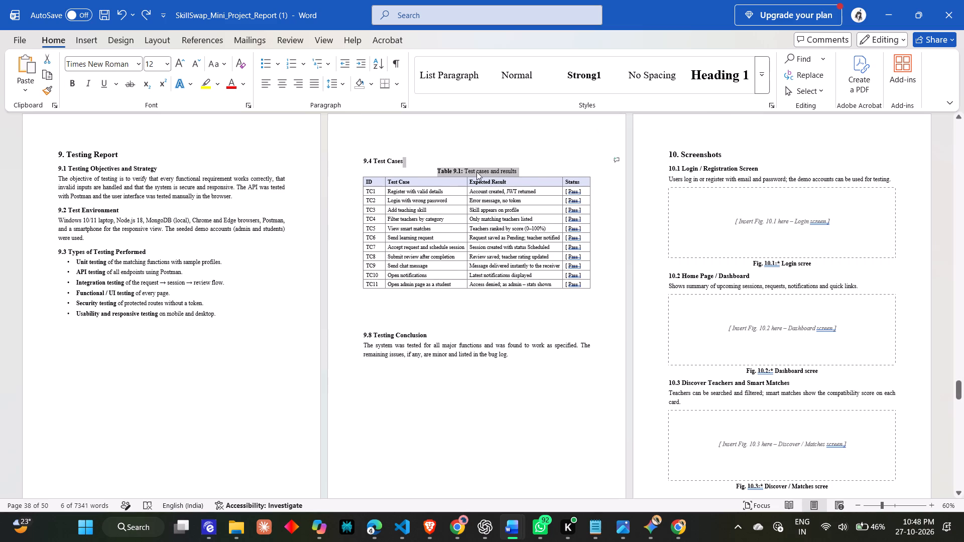
Delete the caption "Table 9.1: Test cases and results" above the test cases table.
left_click(470, 172)
left_click_drag(522, 169, 466, 169)
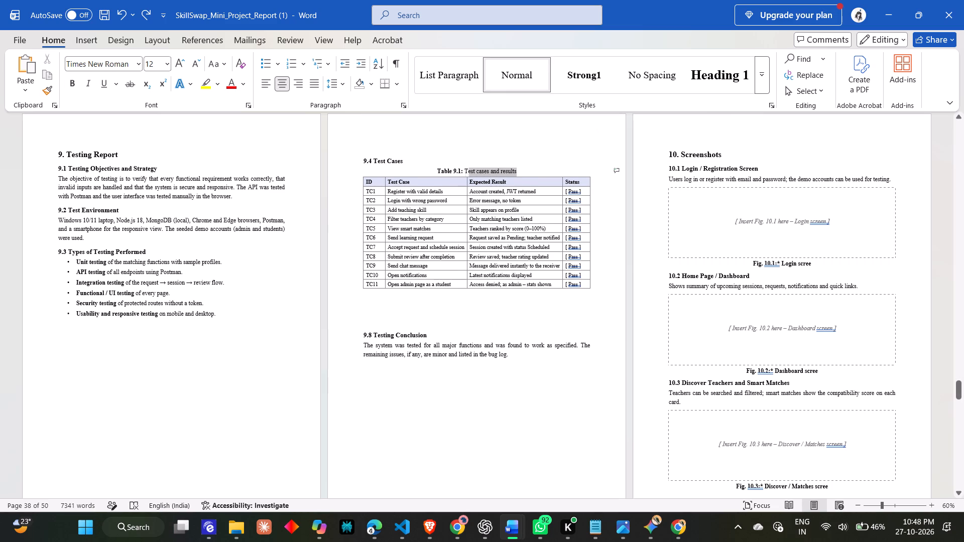
left_click_drag(466, 169, 449, 170)
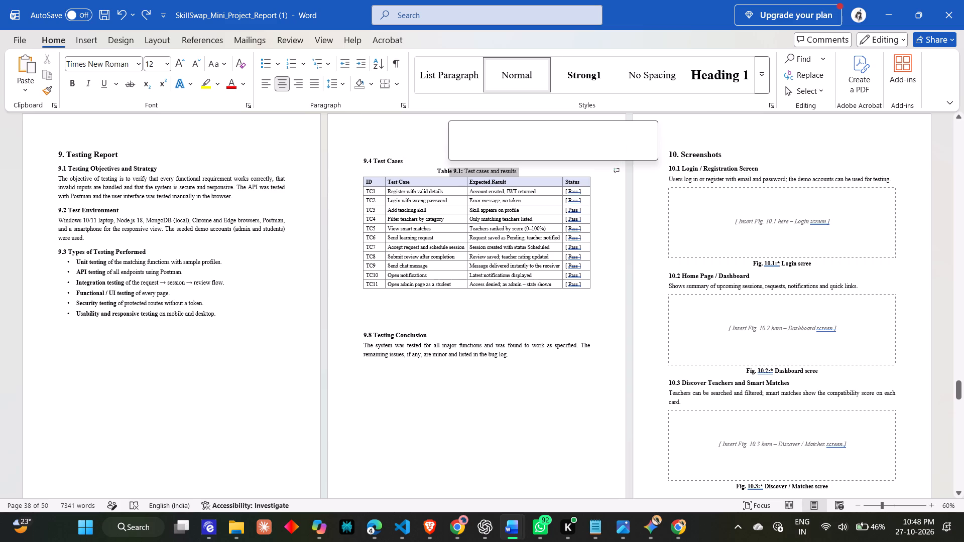
key("BackSpace")
key("BackSpace")
key("BackSpace")
key("BackSpace")
key("BackSpace")
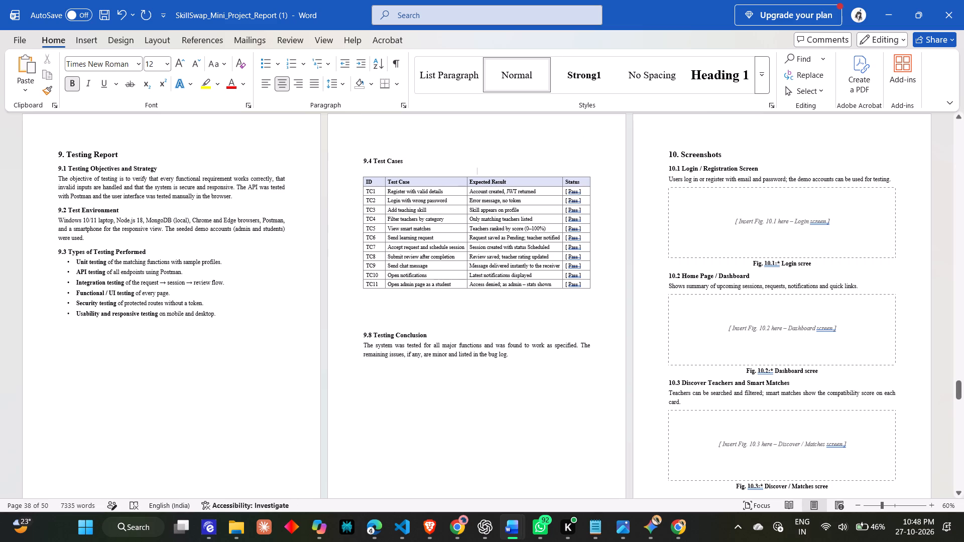
Remove the surplus blank lines between the test cases table and the 9.8 Testing Conclusion heading.
left_click(385, 315)
key("BackSpace")
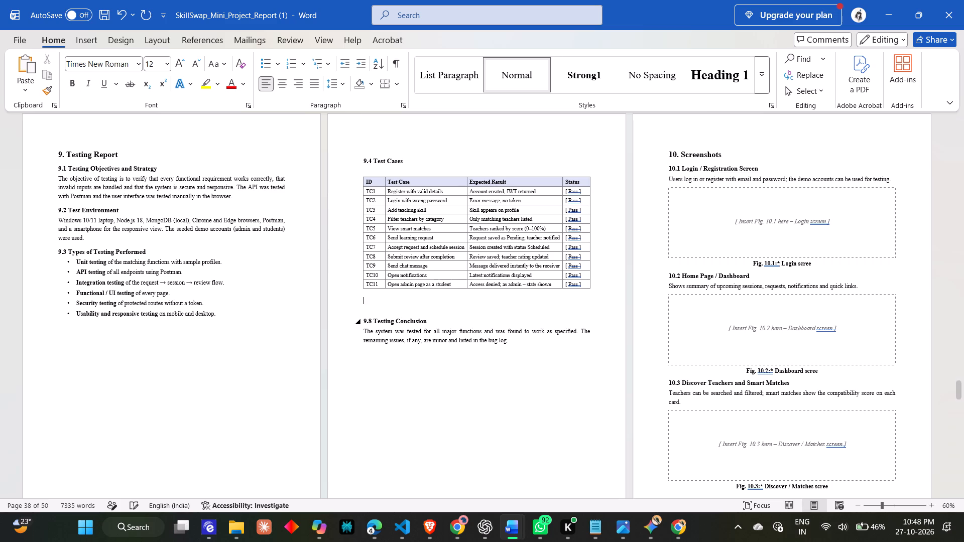
key("BackSpace")
key("BackSpace")
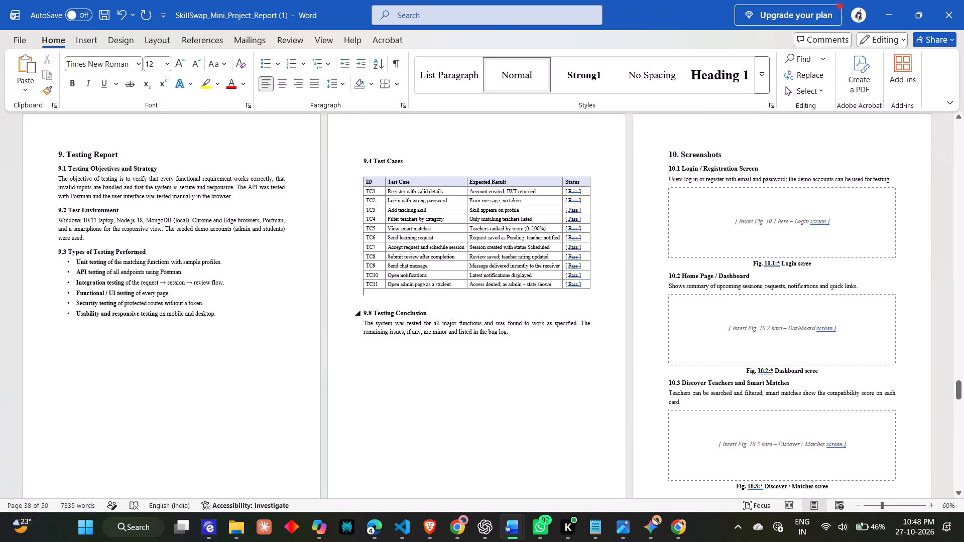
Renumber the Testing Conclusion heading to 9.5.
left_click(371, 313)
key("BackSpace")
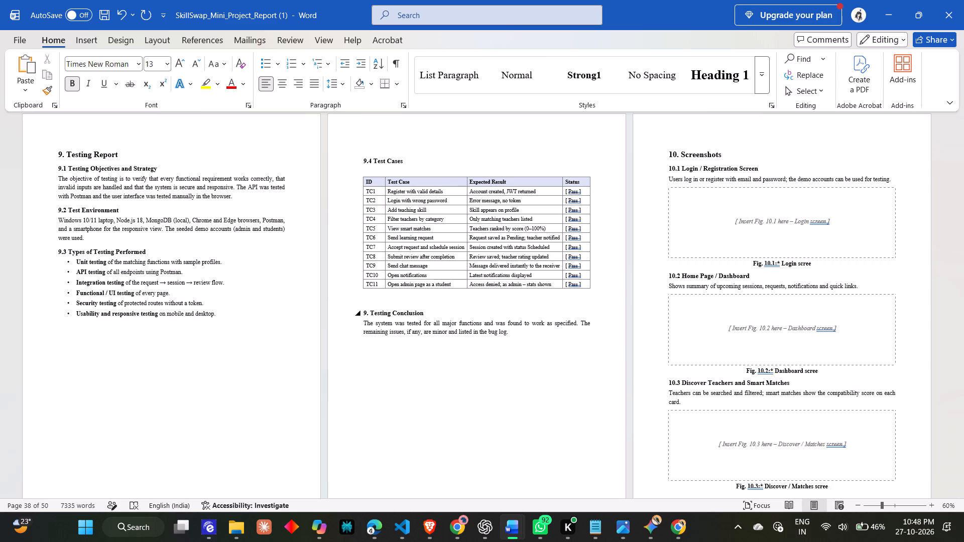
key("5")
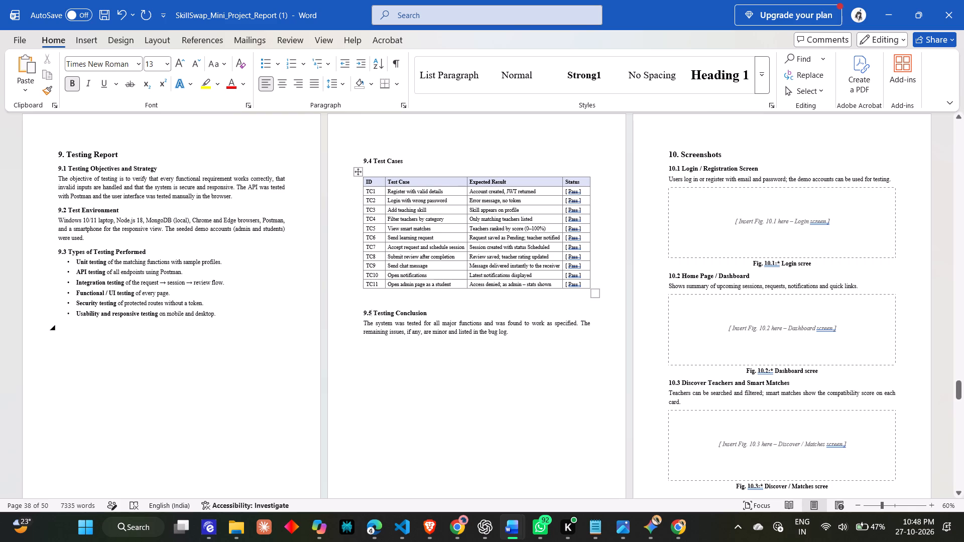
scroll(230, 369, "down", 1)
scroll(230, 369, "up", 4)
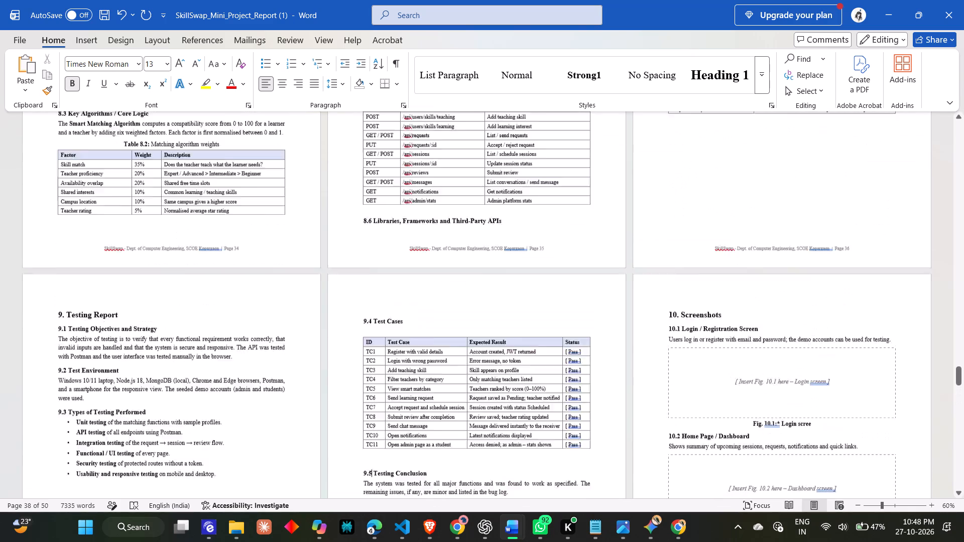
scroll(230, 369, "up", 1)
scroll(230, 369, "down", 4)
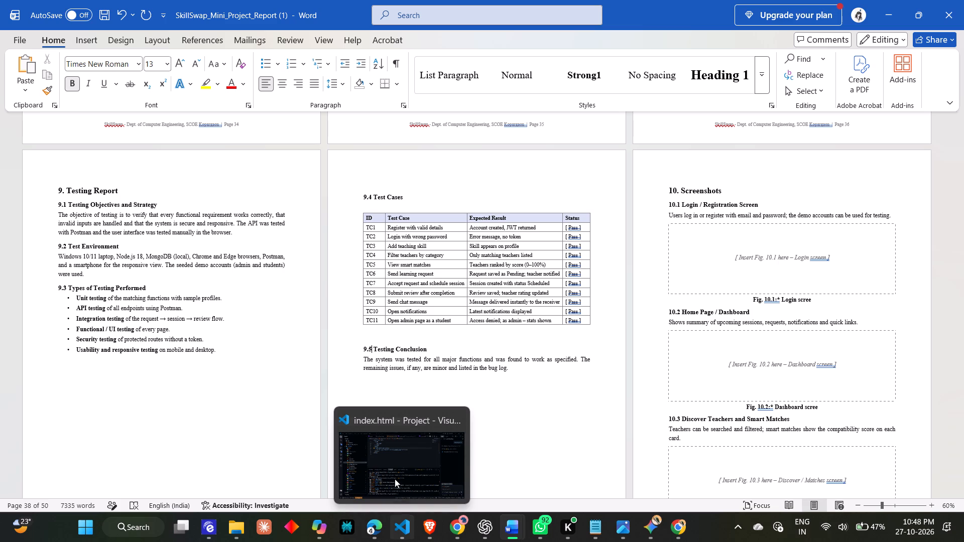
left_click(395, 449)
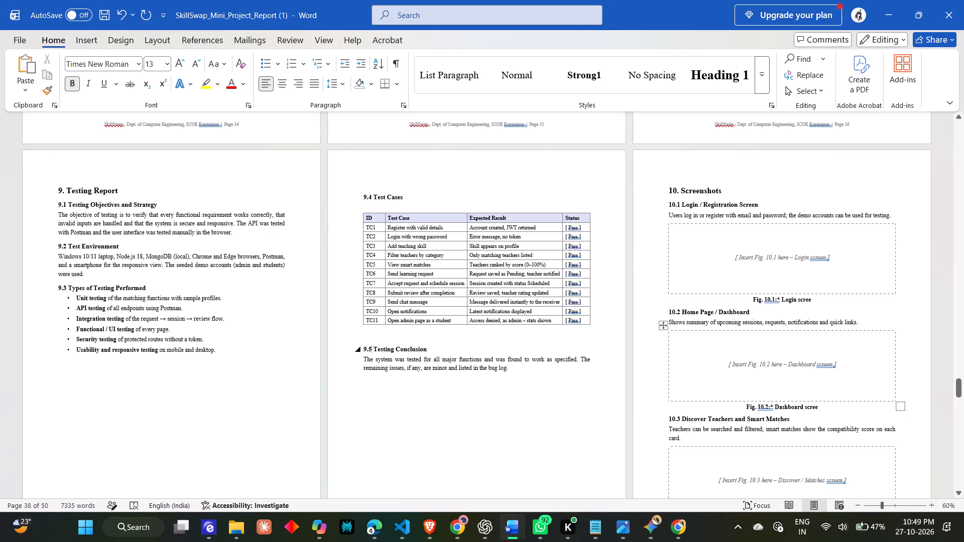
Review the page layout and remaining placeholders from chapter 8 through the Screenshots, User Manual and Installation Guide chapters to the References.
scroll(577, 344, "up", 4)
scroll(577, 344, "down", 1)
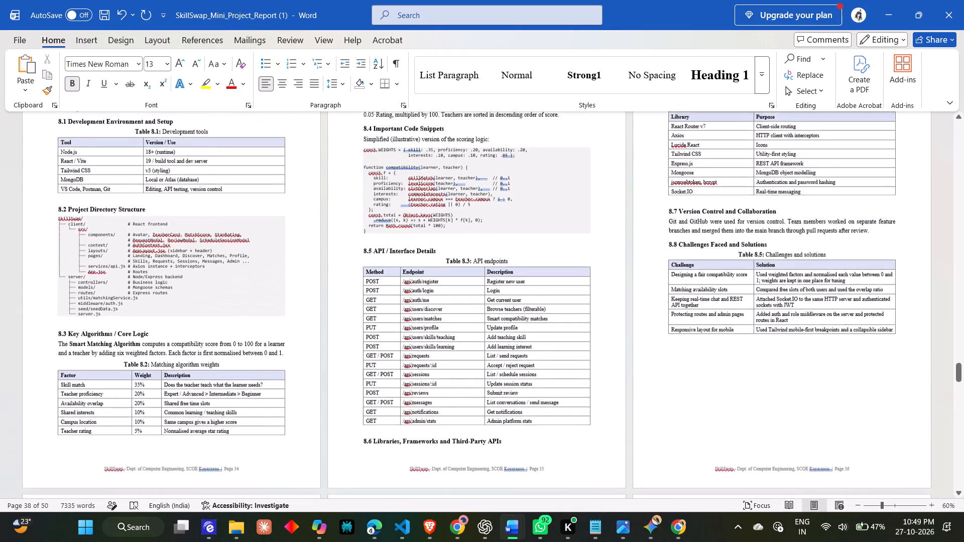
scroll(577, 344, "down", 8)
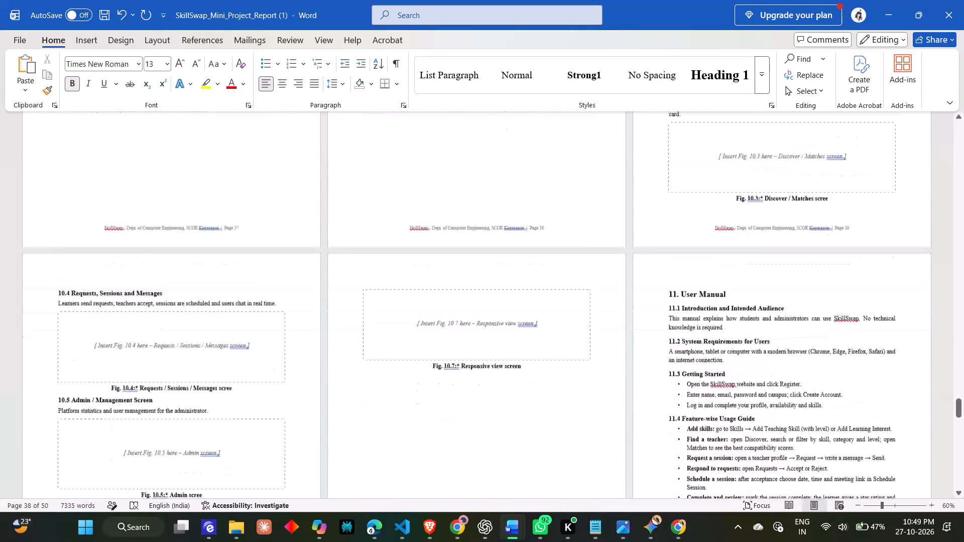
scroll(577, 344, "down", 1)
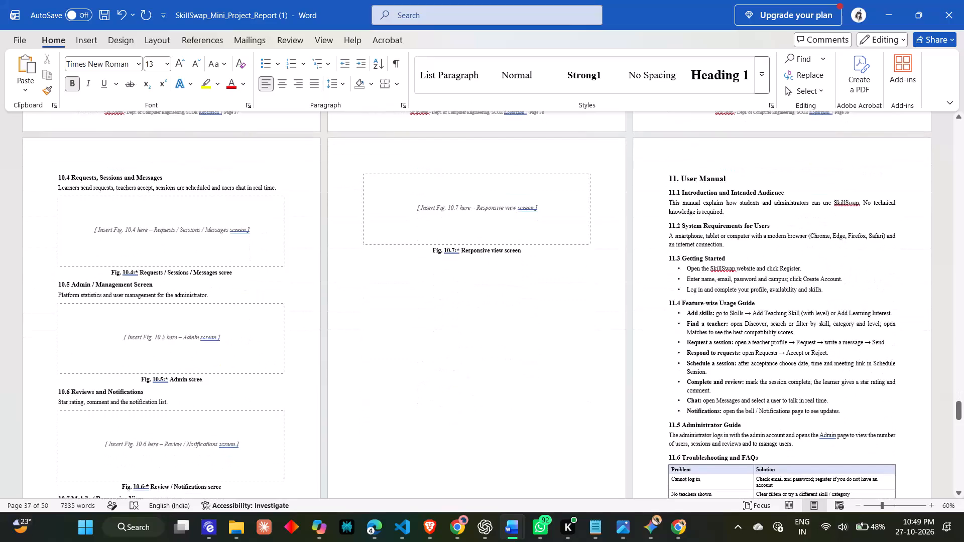
scroll(577, 344, "up", 1)
scroll(577, 344, "down", 2)
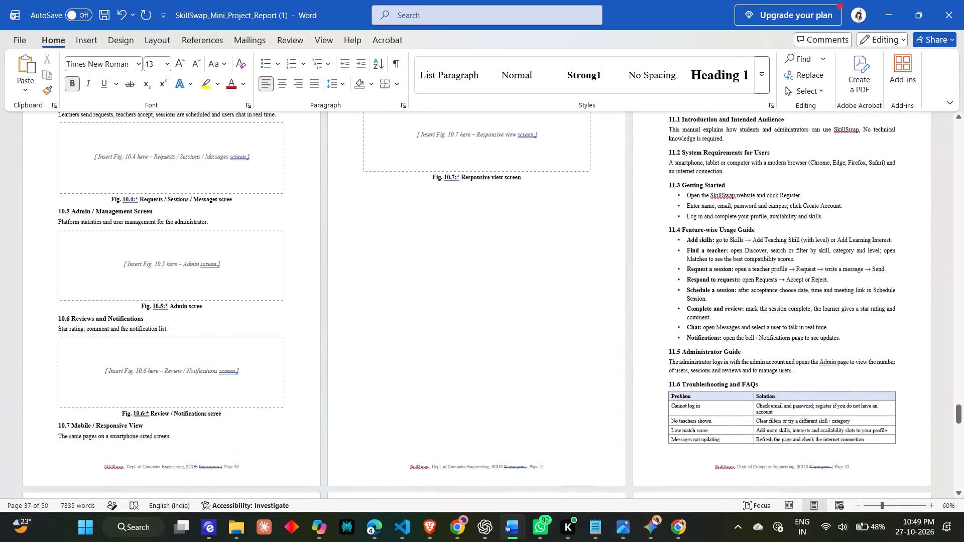
scroll(577, 344, "down", 7)
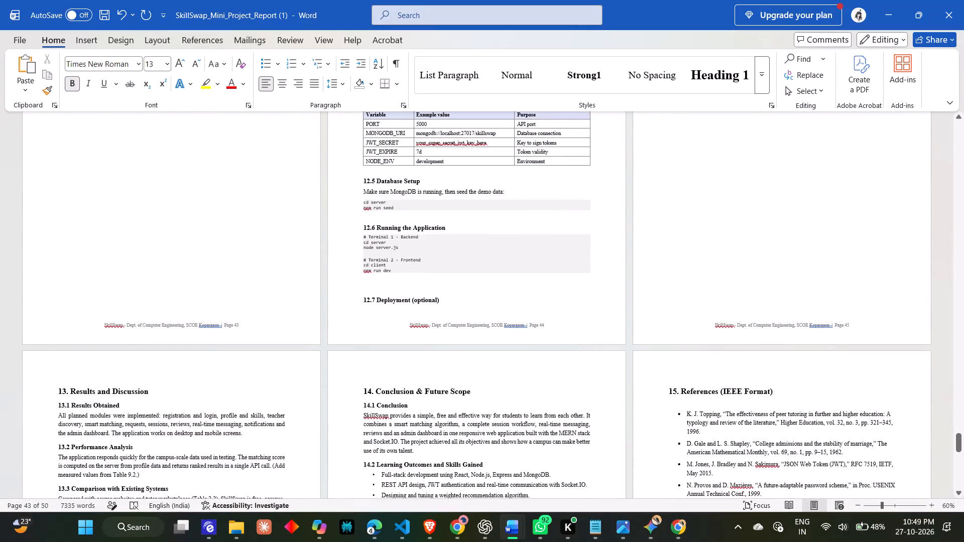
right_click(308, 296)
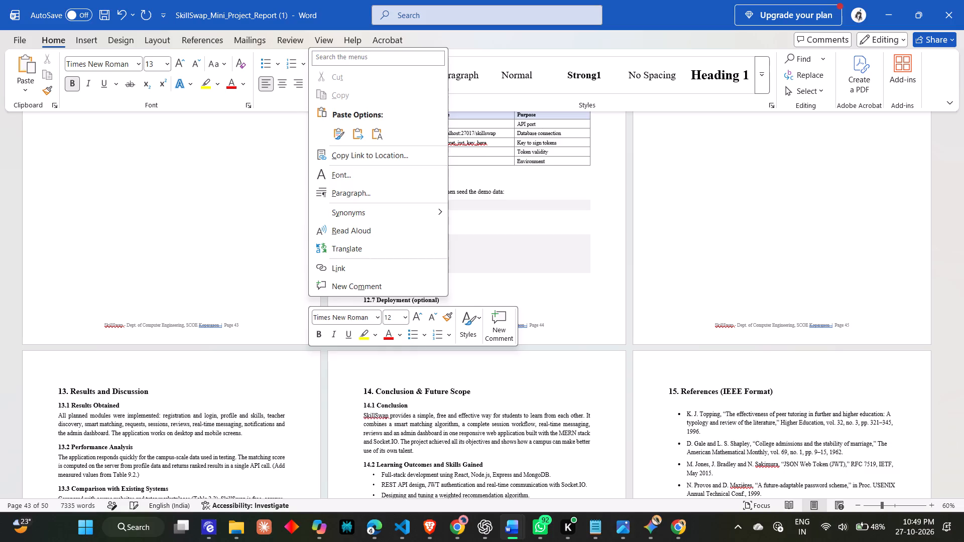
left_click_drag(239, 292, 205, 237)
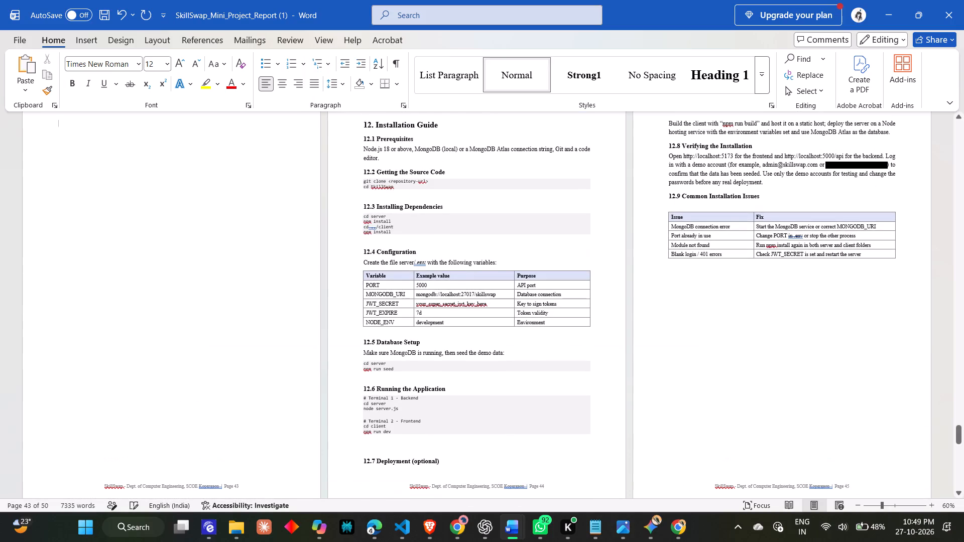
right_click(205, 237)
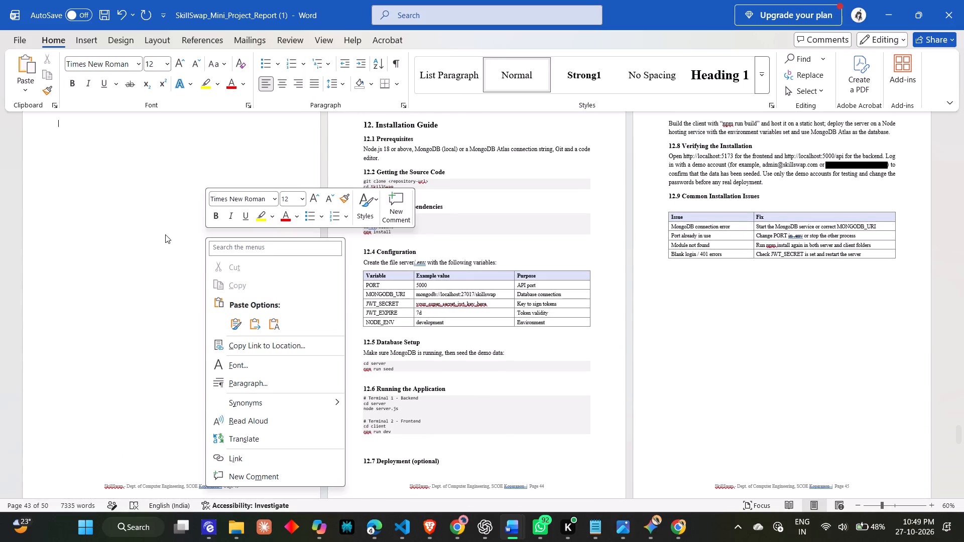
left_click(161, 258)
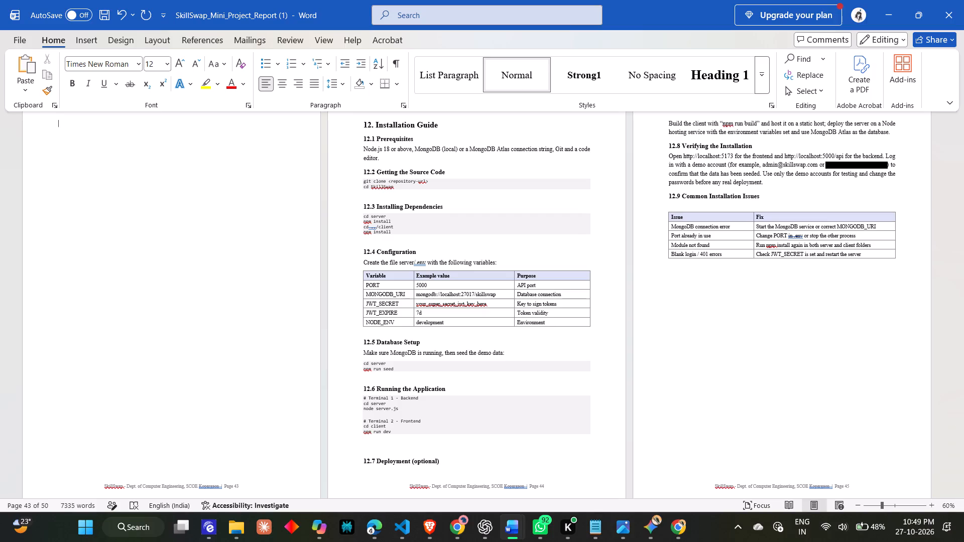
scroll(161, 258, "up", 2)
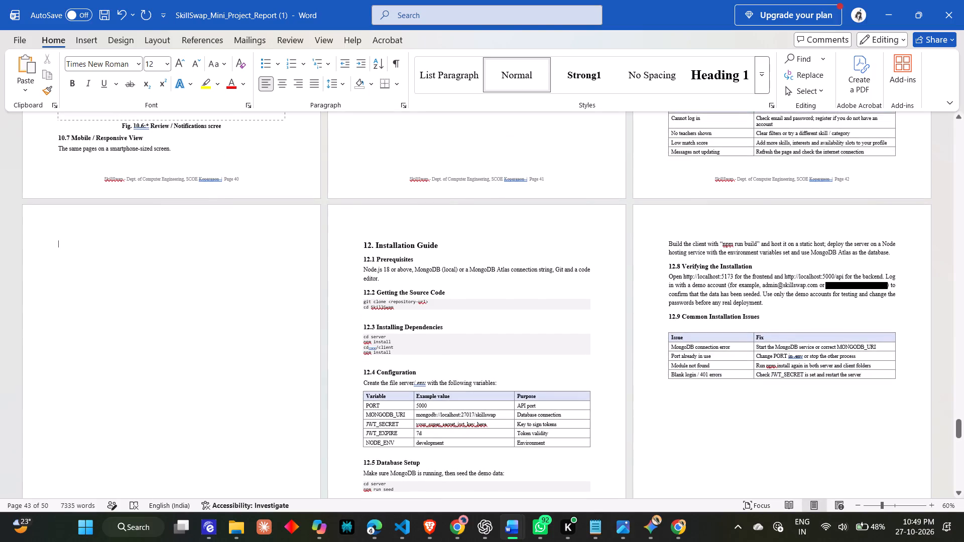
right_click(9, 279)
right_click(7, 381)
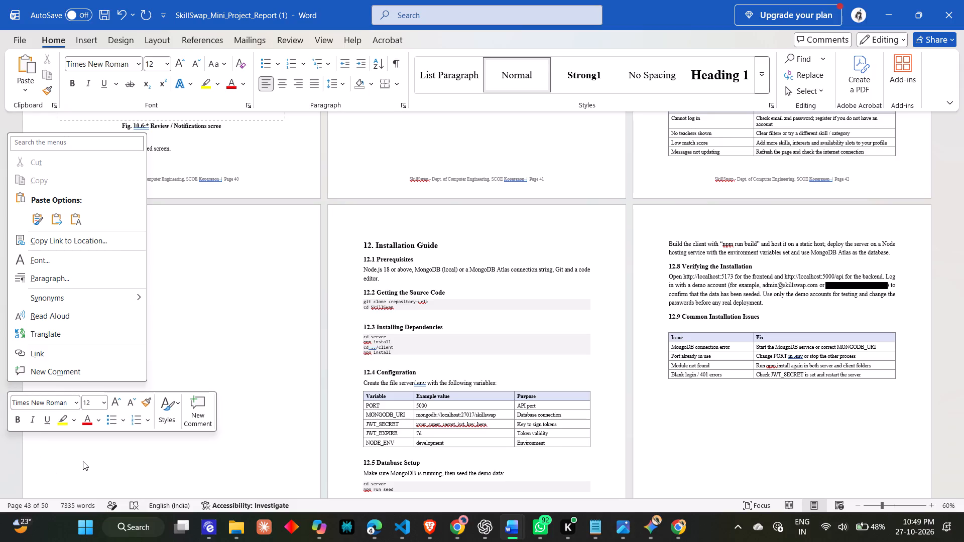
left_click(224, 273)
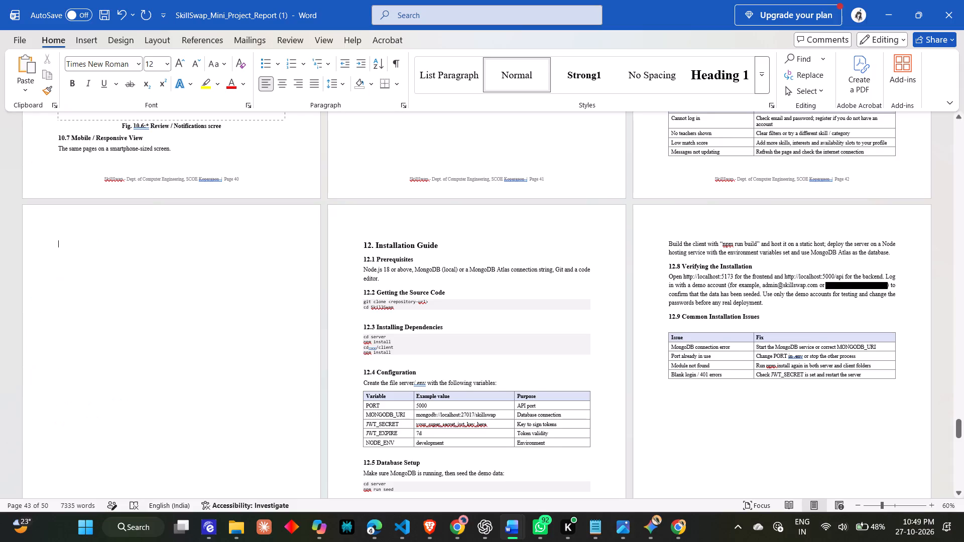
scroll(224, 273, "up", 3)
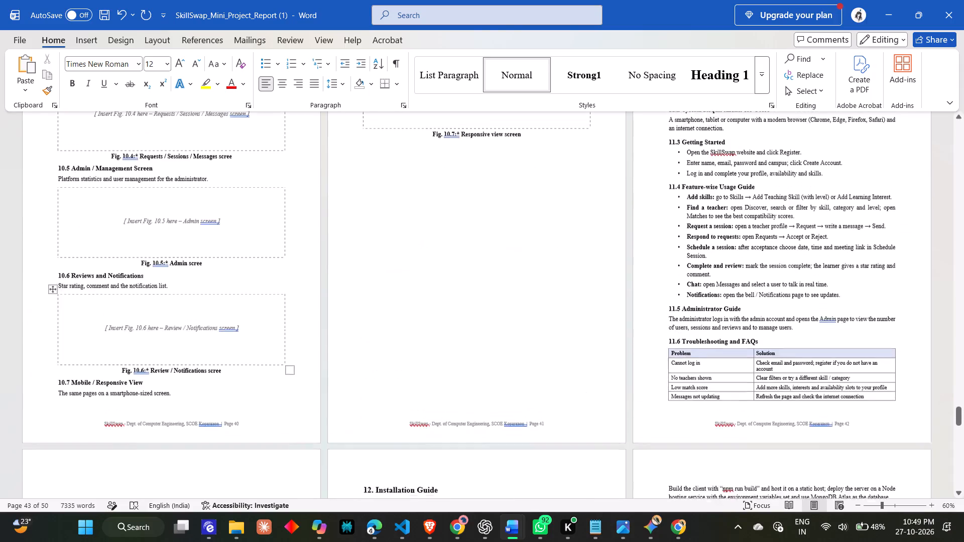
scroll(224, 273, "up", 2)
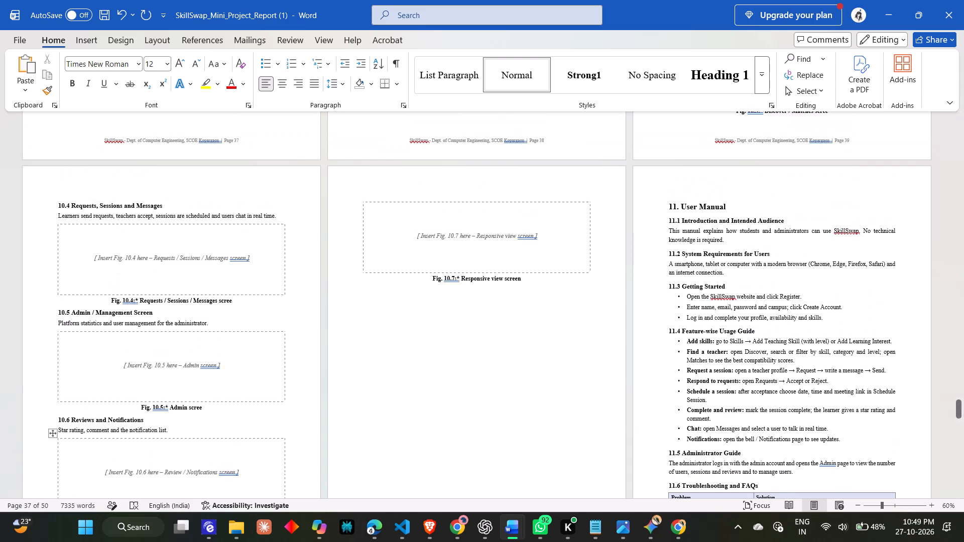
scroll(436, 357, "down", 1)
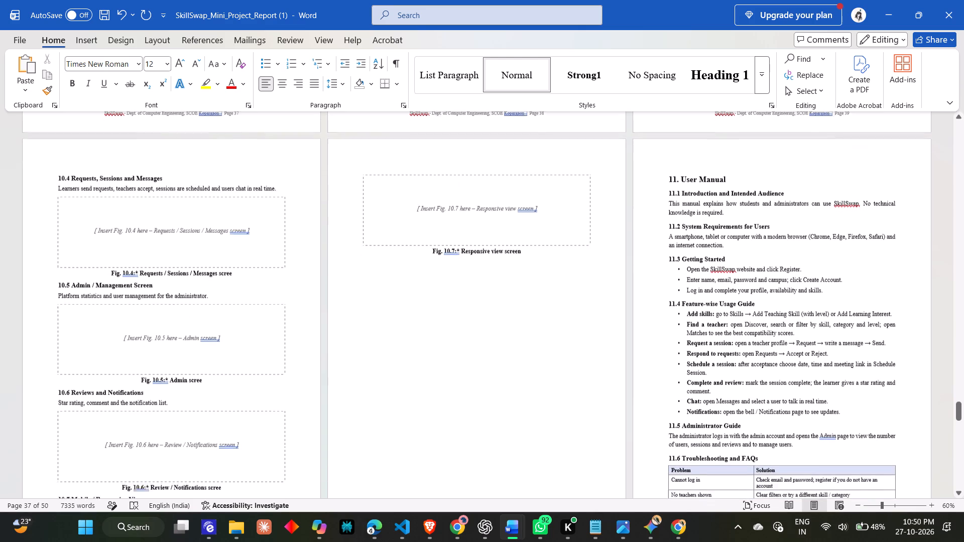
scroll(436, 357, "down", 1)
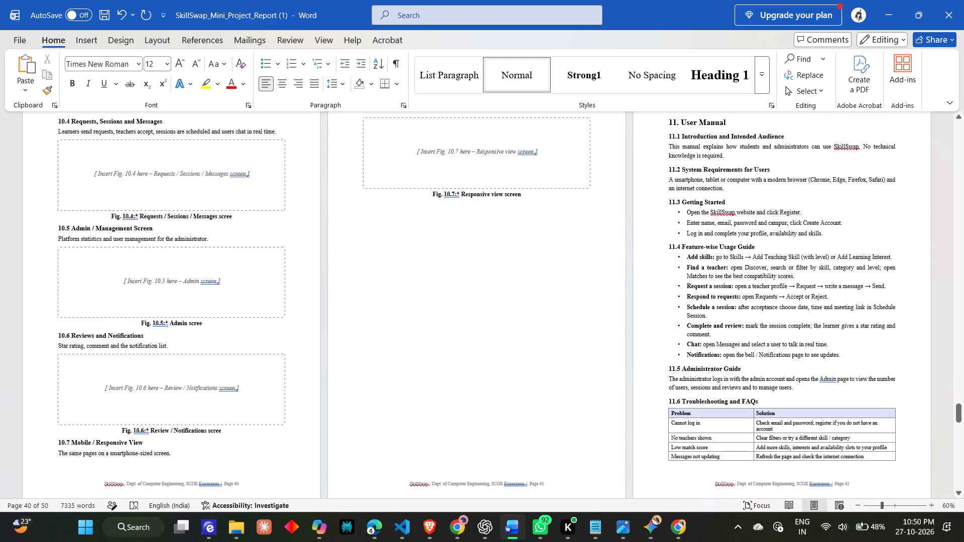
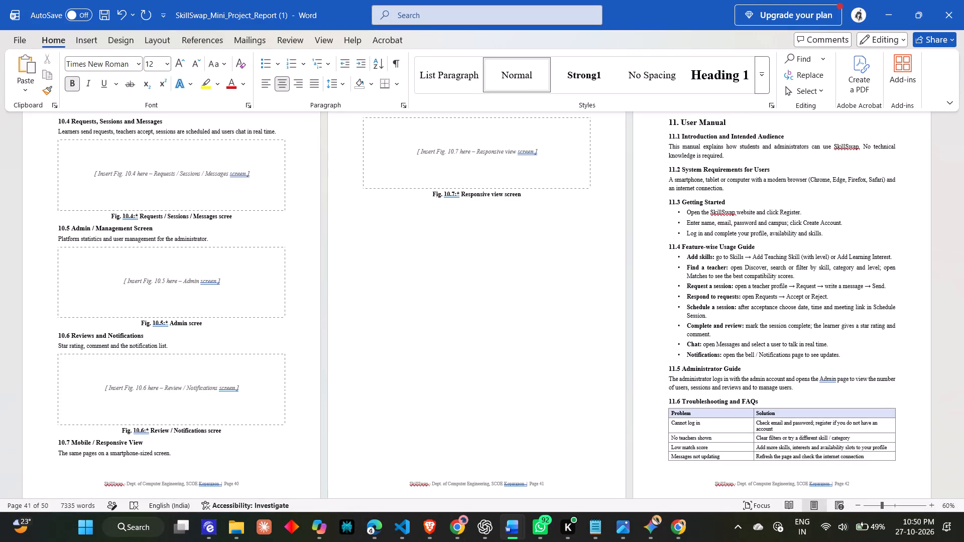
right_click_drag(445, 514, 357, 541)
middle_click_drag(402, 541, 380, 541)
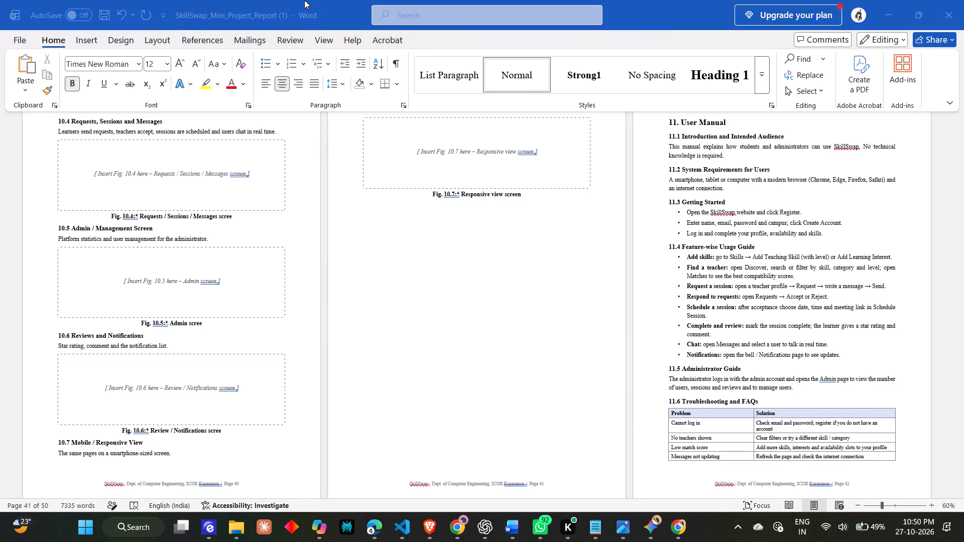
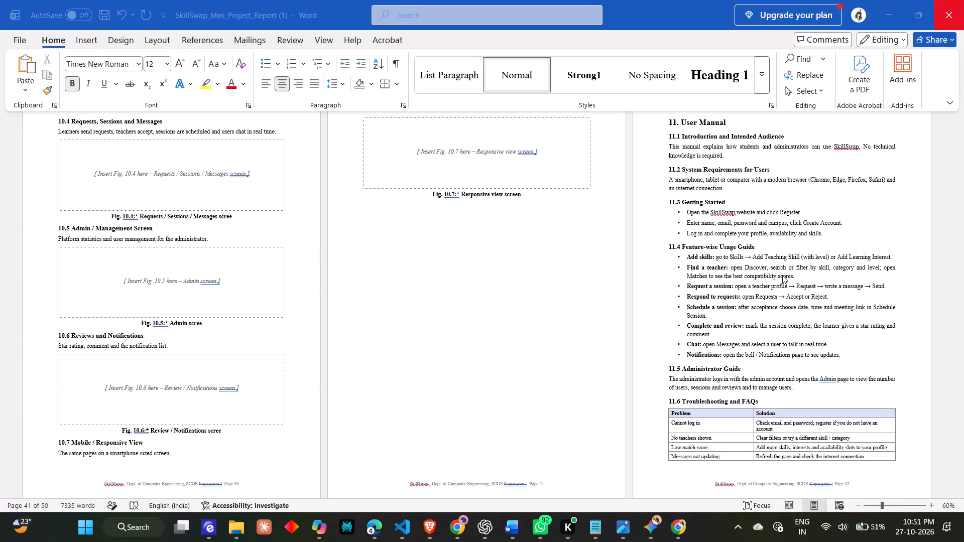
Review the page layout from the Screenshots chapter back to the chapter 5 and 6 diagrams, and forward again to the User Manual.
scroll(717, 287, "up", 3)
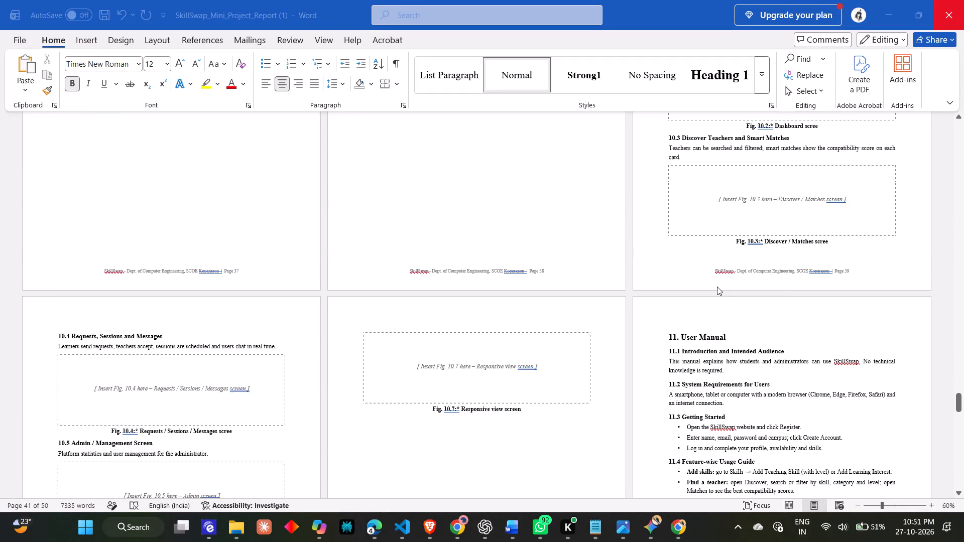
scroll(717, 287, "up", 3)
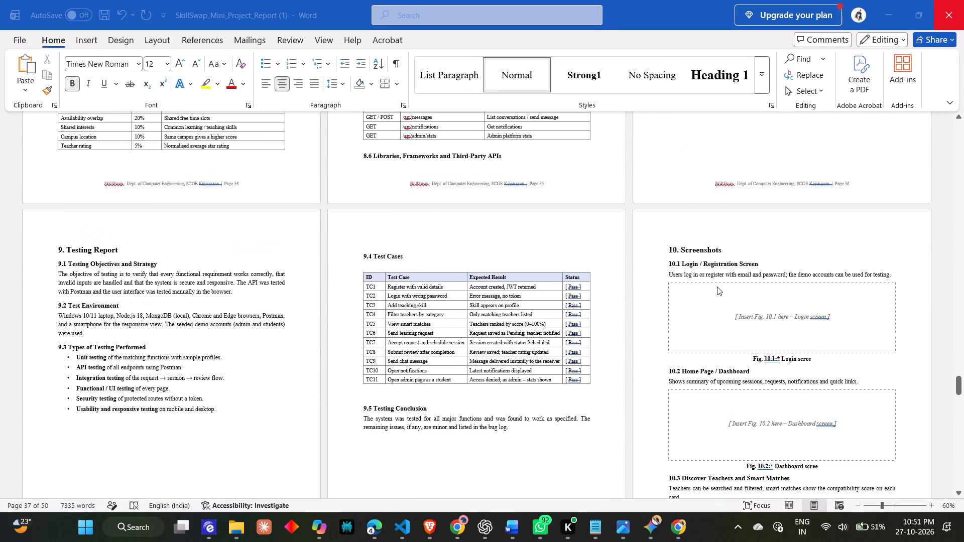
scroll(635, 265, "up", 3)
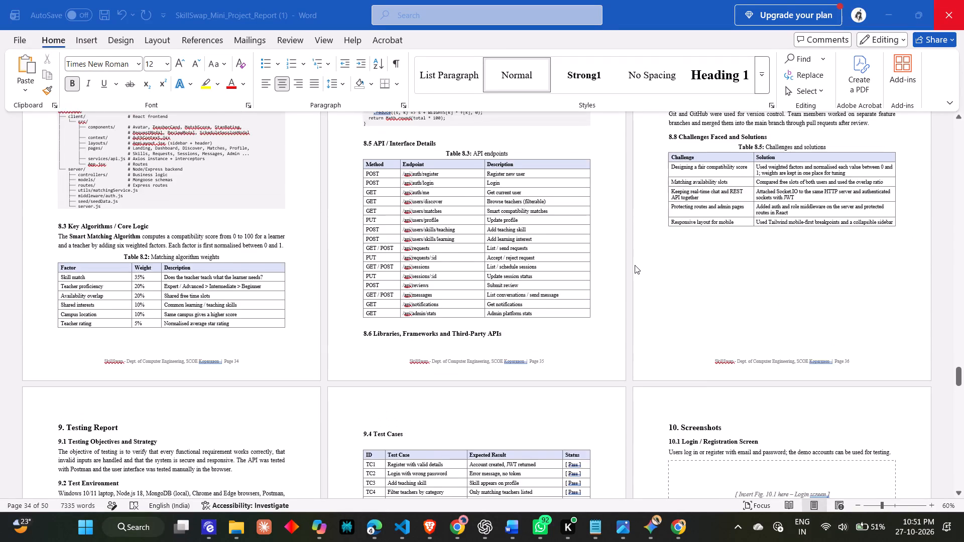
scroll(635, 265, "up", 5)
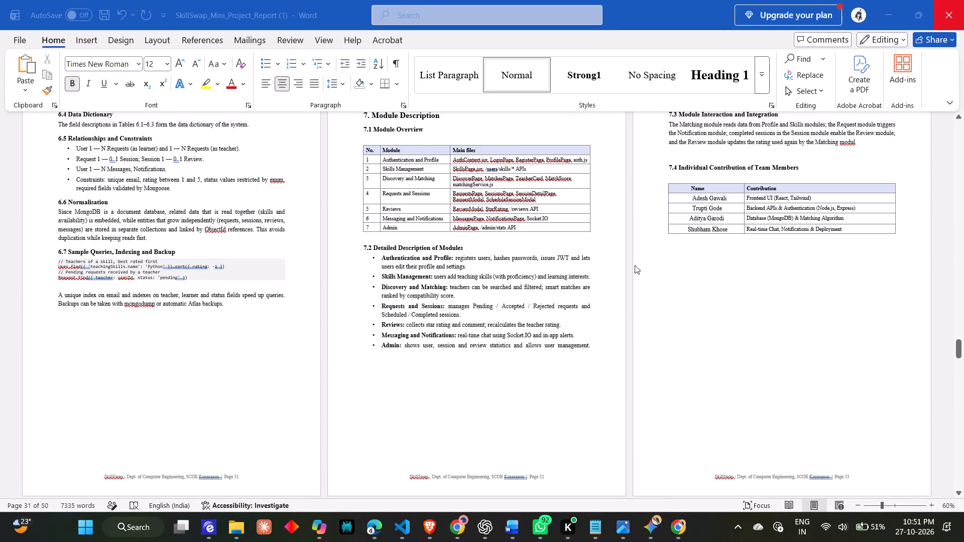
scroll(635, 265, "down", 1)
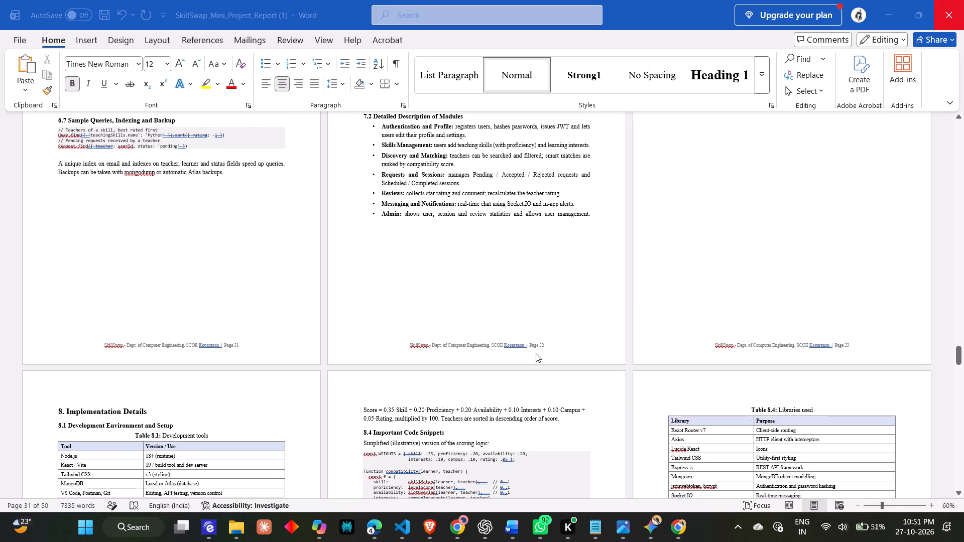
scroll(536, 353, "up", 4)
scroll(536, 353, "down", 5)
scroll(536, 353, "up", 7)
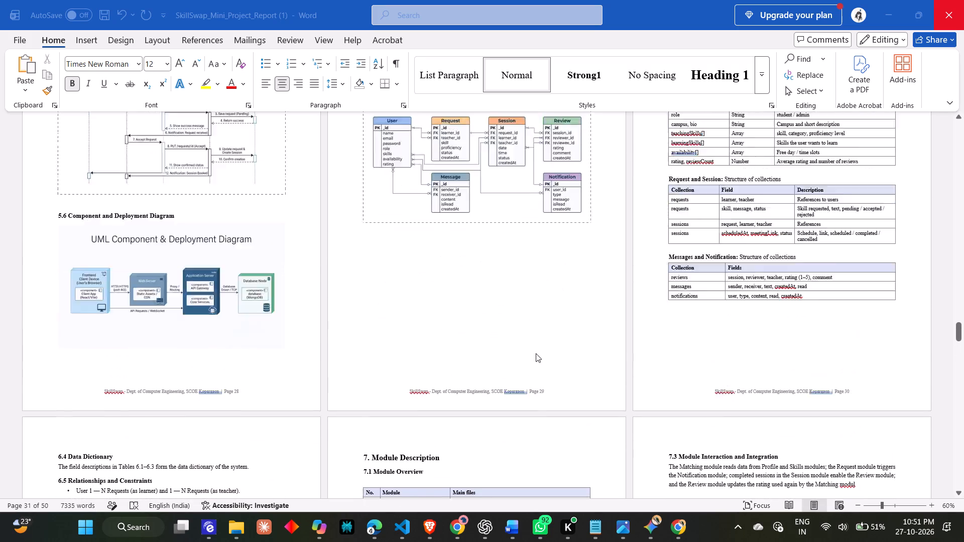
scroll(536, 353, "up", 1)
scroll(536, 353, "down", 9)
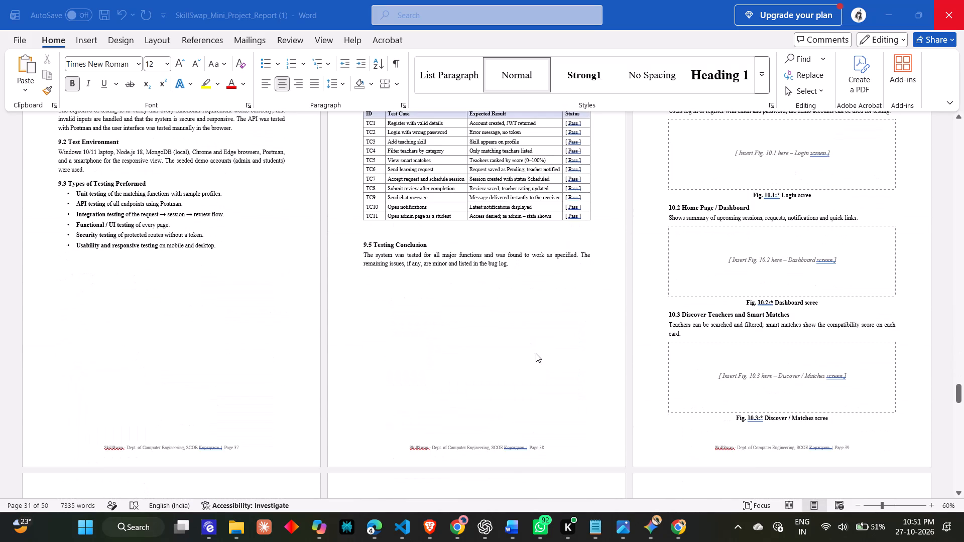
scroll(536, 353, "down", 4)
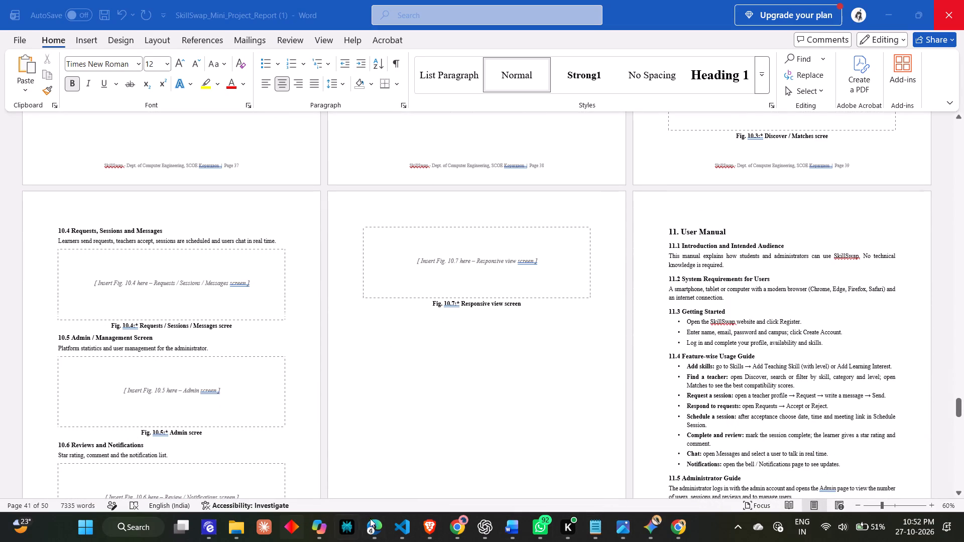
Switch to Visual Studio Code to check the project run and the client's index.html, and return to the report in Word.
left_click(398, 528)
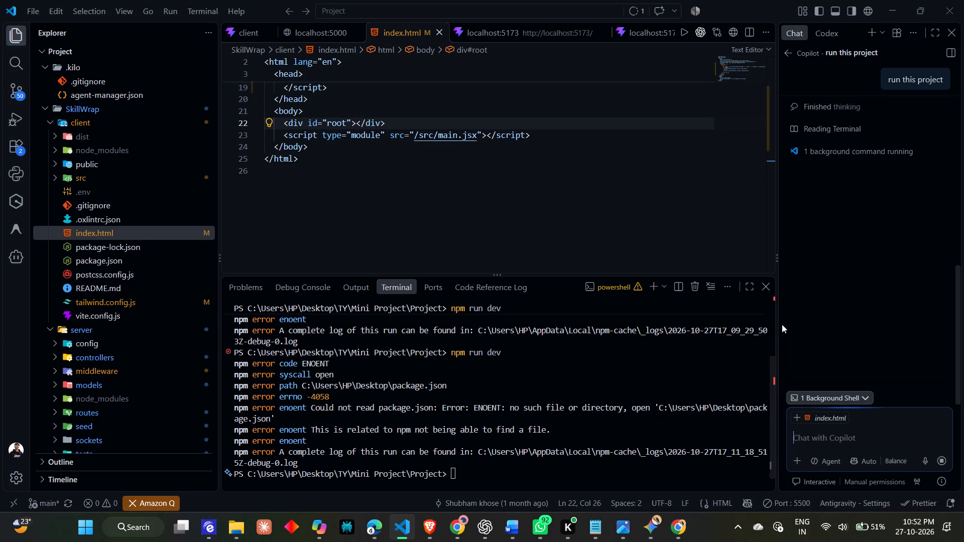
scroll(782, 324, "down", 1)
left_click(467, 186)
scroll(467, 186, "up", 3)
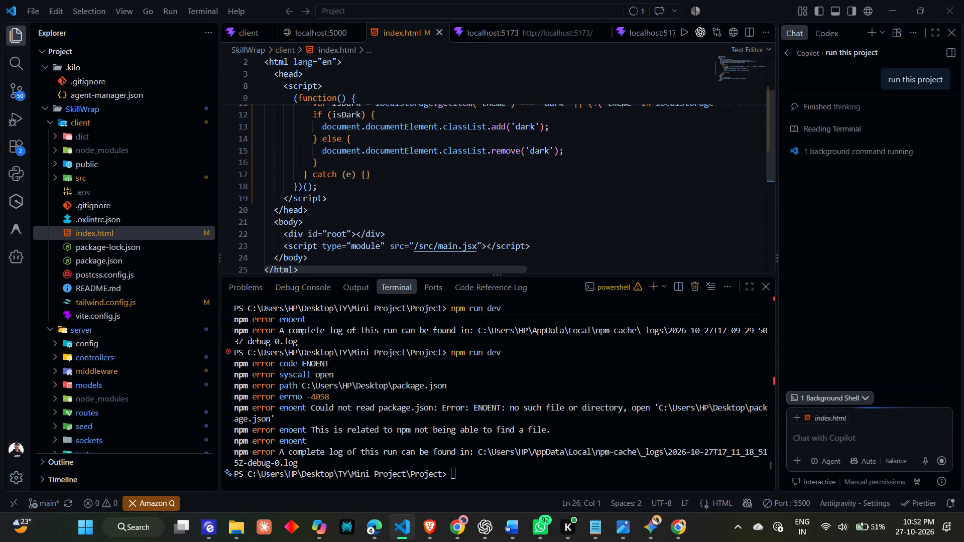
scroll(467, 186, "up", 3)
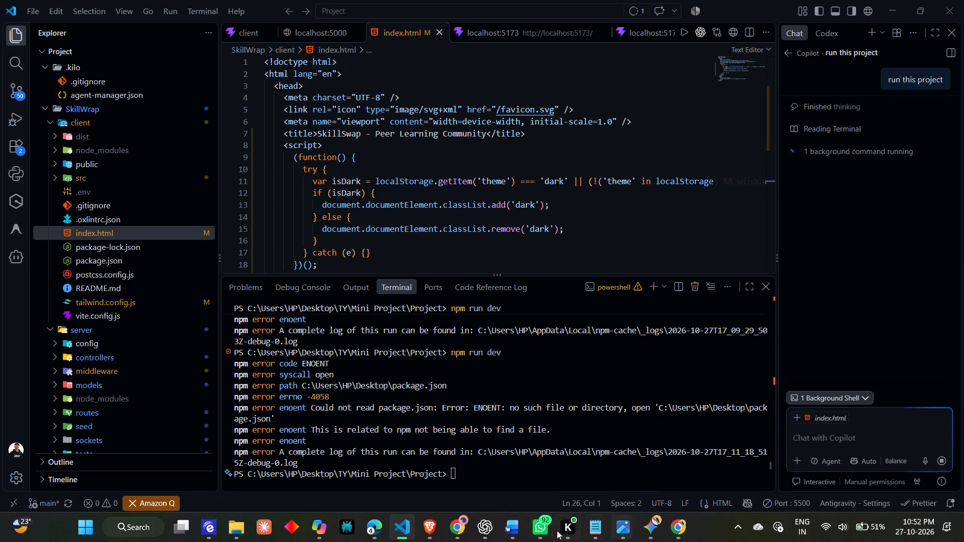
left_click(509, 528)
left_click(472, 475)
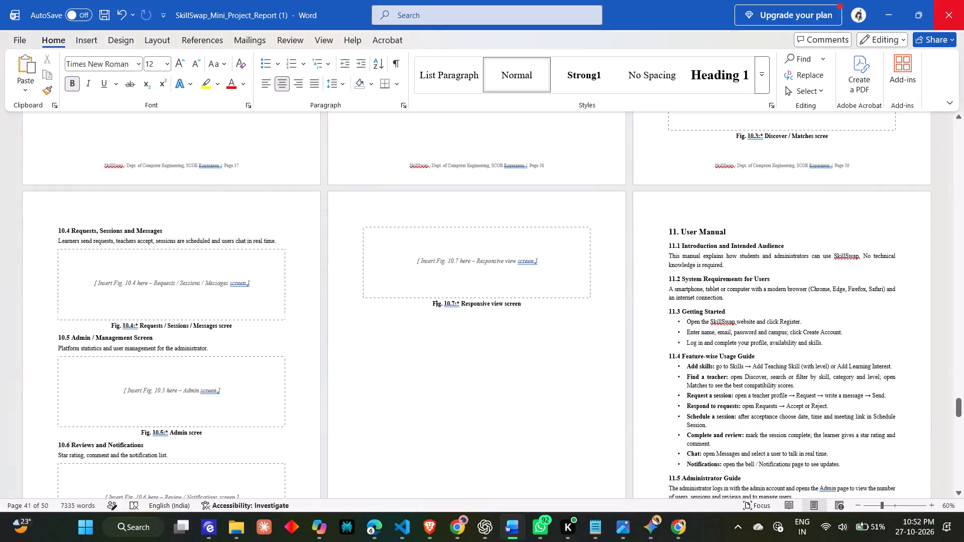
Recheck the pages of the Implementation Details, Testing Report and Screenshots chapters.
scroll(511, 304, "up", 4)
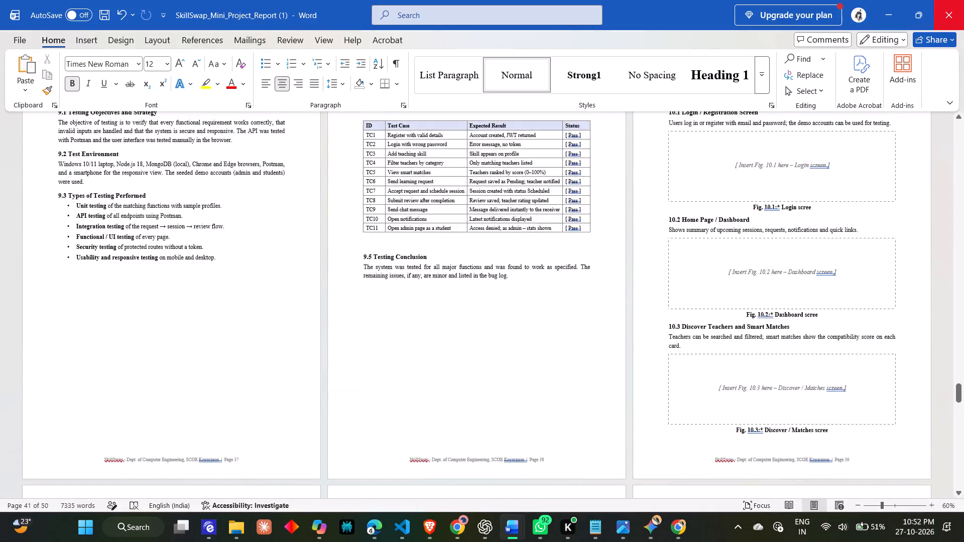
scroll(511, 304, "up", 3)
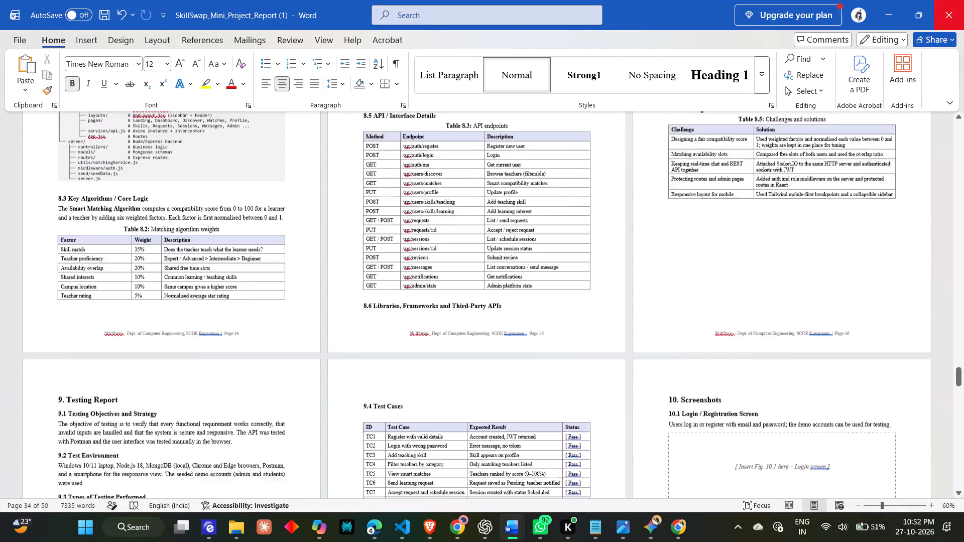
scroll(511, 304, "up", 1)
scroll(511, 304, "down", 8)
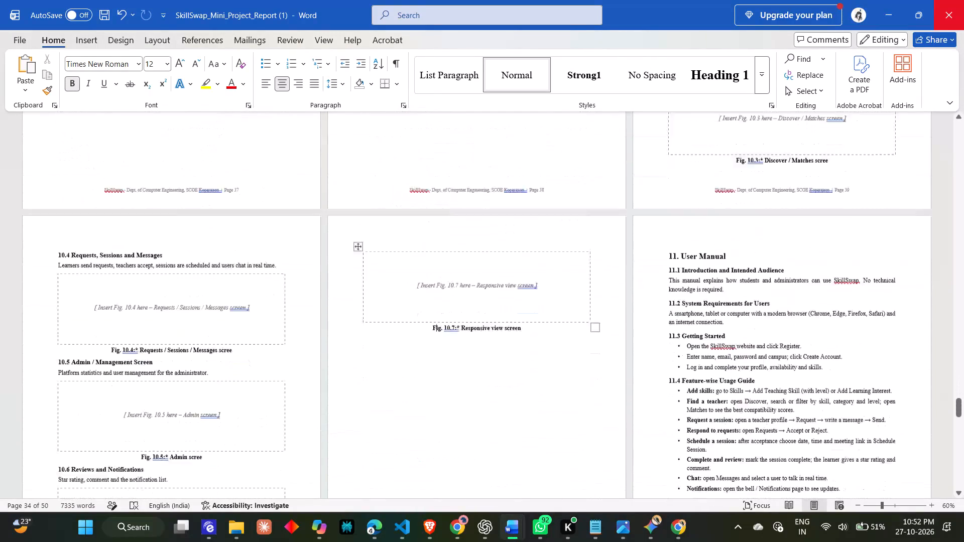
Review the remaining pages from the User Manual through the Installation Guide, Results, Conclusion and References to the GitHub and Hackathon chapters.
scroll(511, 304, "down", 4)
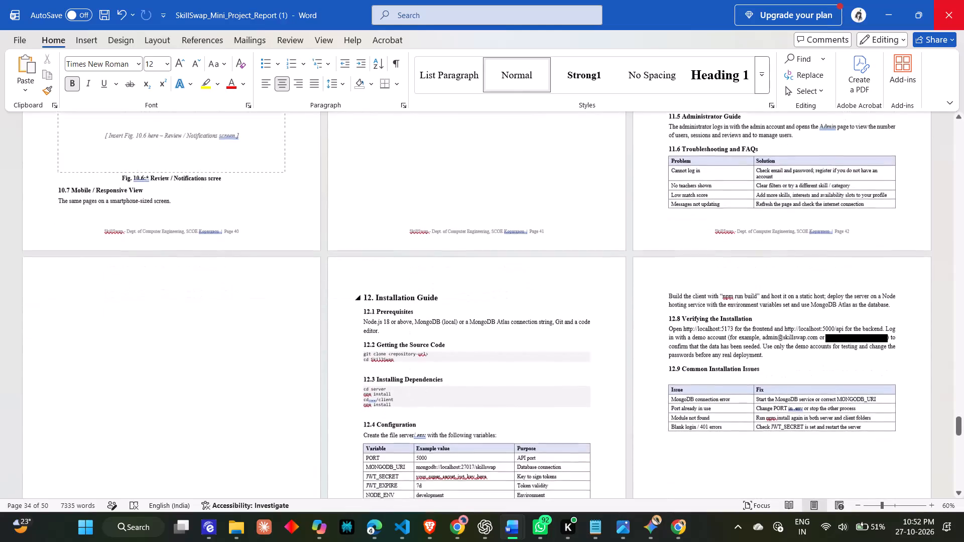
scroll(511, 304, "down", 3)
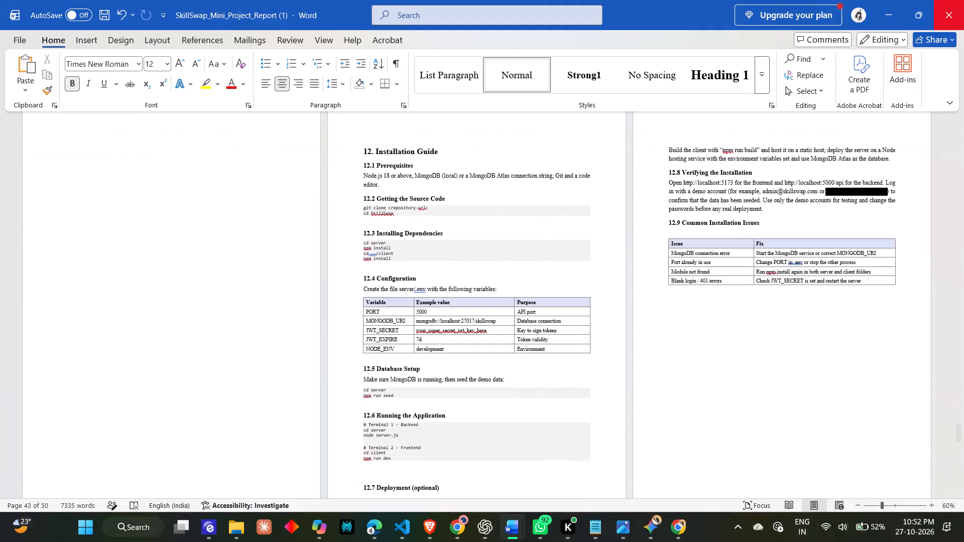
scroll(511, 304, "down", 6)
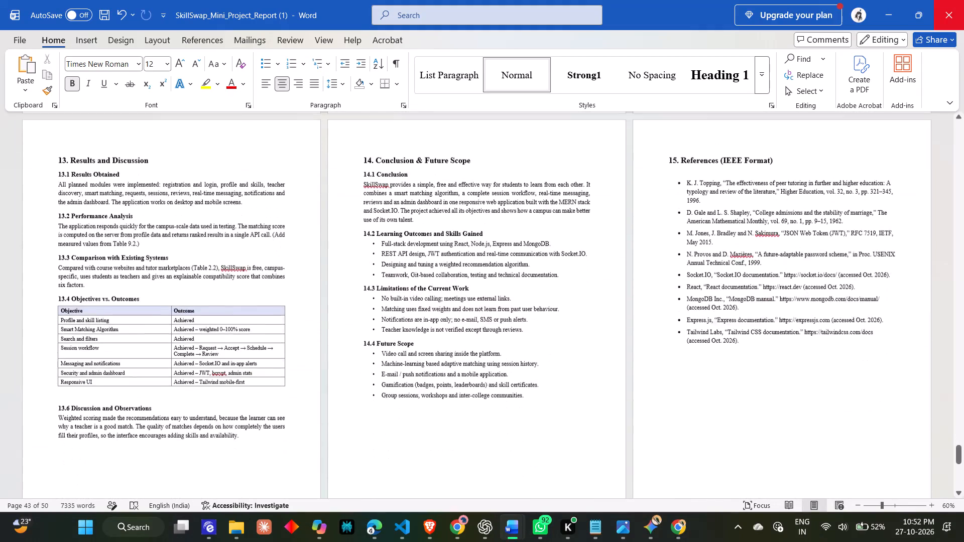
scroll(511, 304, "down", 3)
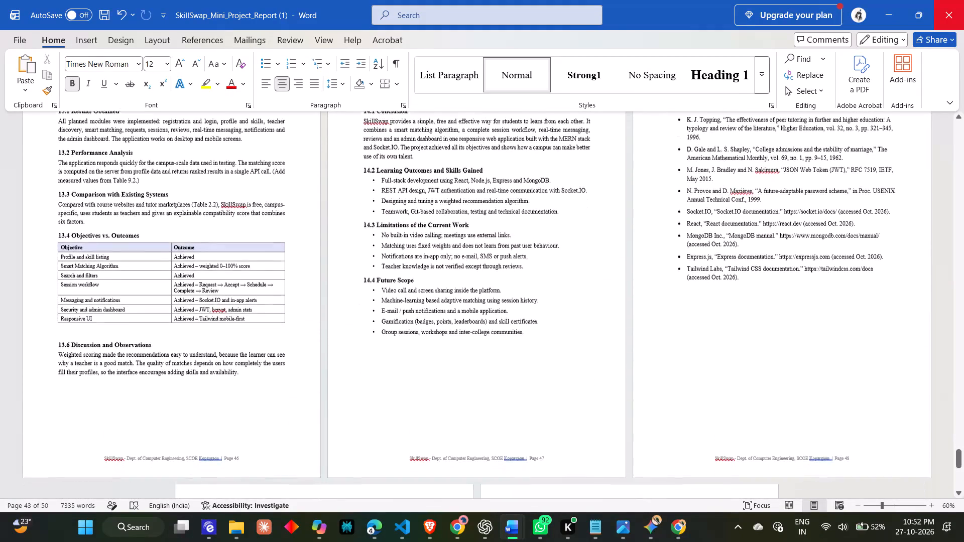
scroll(511, 304, "down", 3)
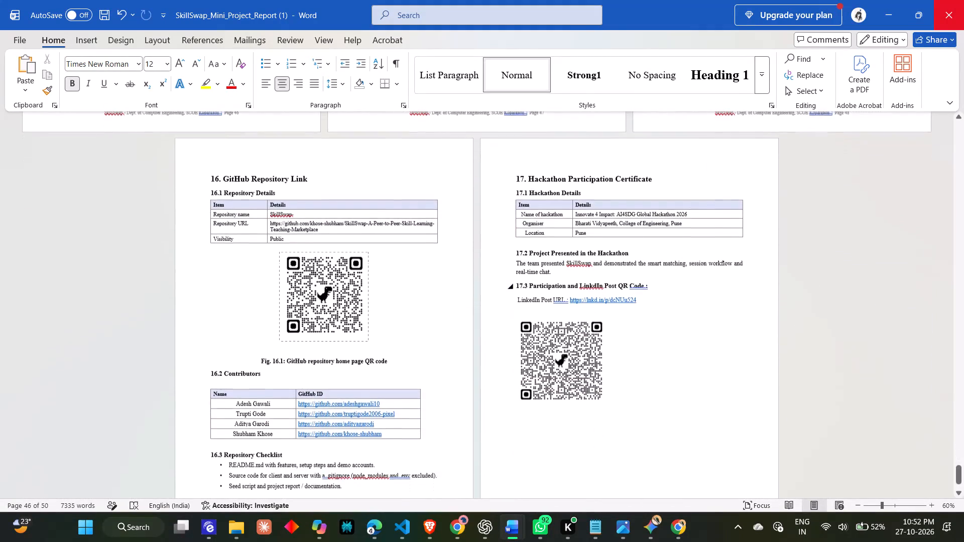
scroll(511, 304, "down", 5)
scroll(511, 304, "up", 2)
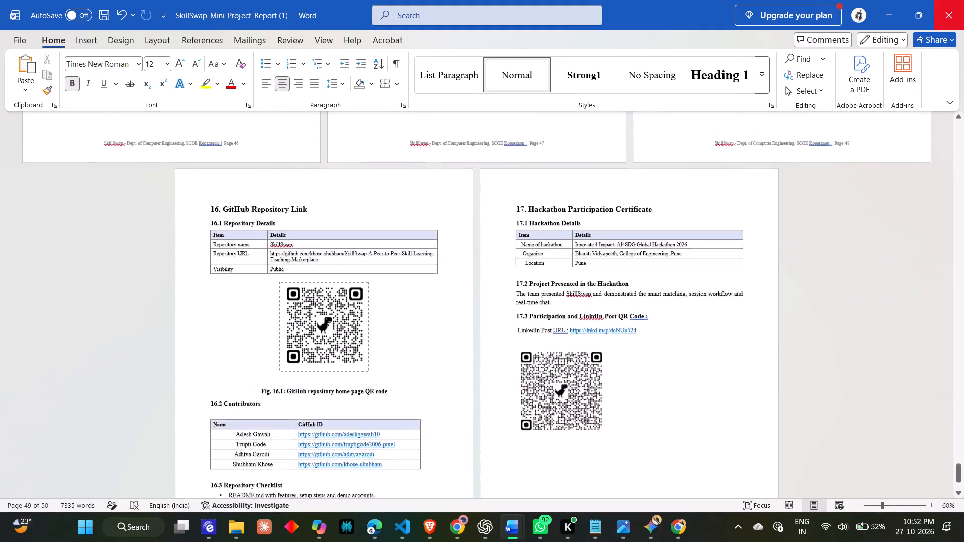
Look back through the report's chapters and front matter, up to the title page, certificate and declaration.
scroll(511, 304, "up", 8)
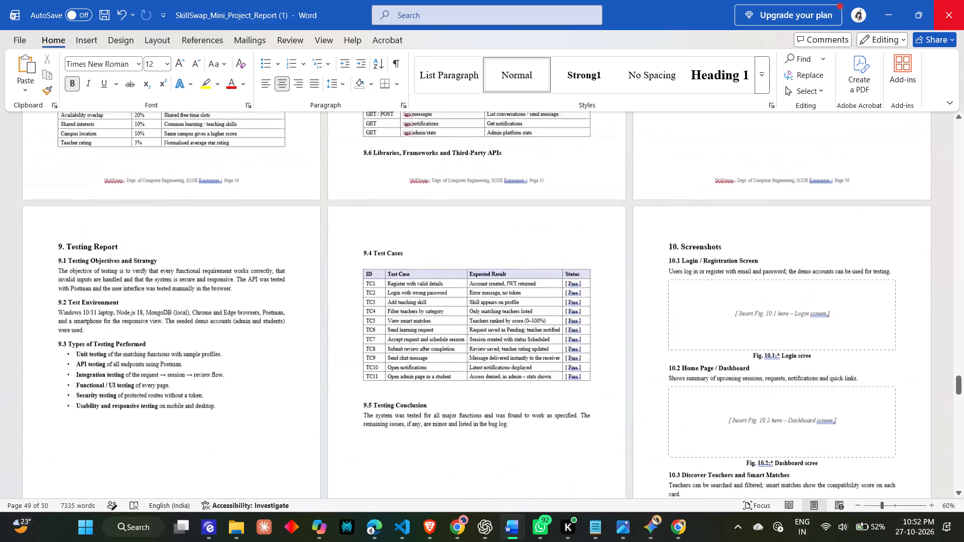
scroll(511, 304, "up", 6)
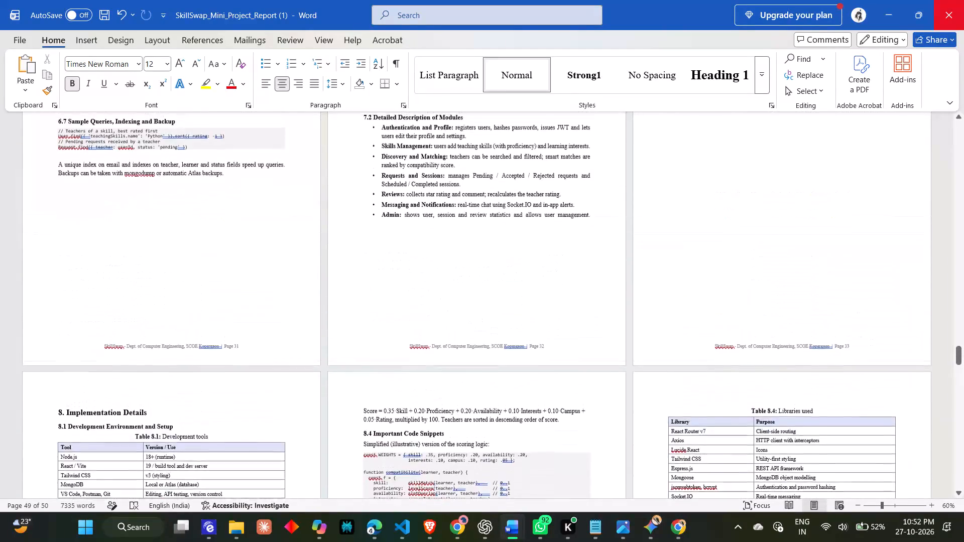
scroll(511, 304, "up", 5)
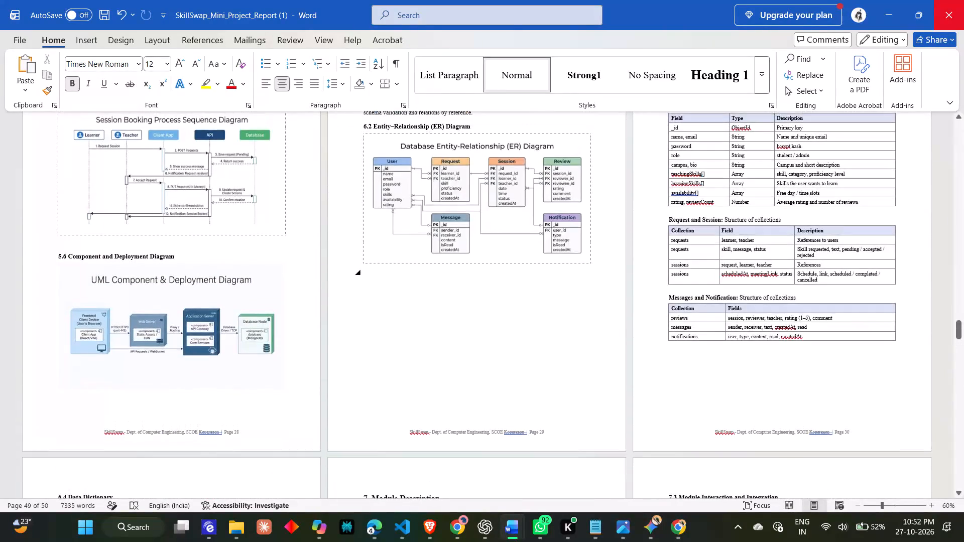
scroll(511, 304, "up", 4)
scroll(511, 304, "down", 8)
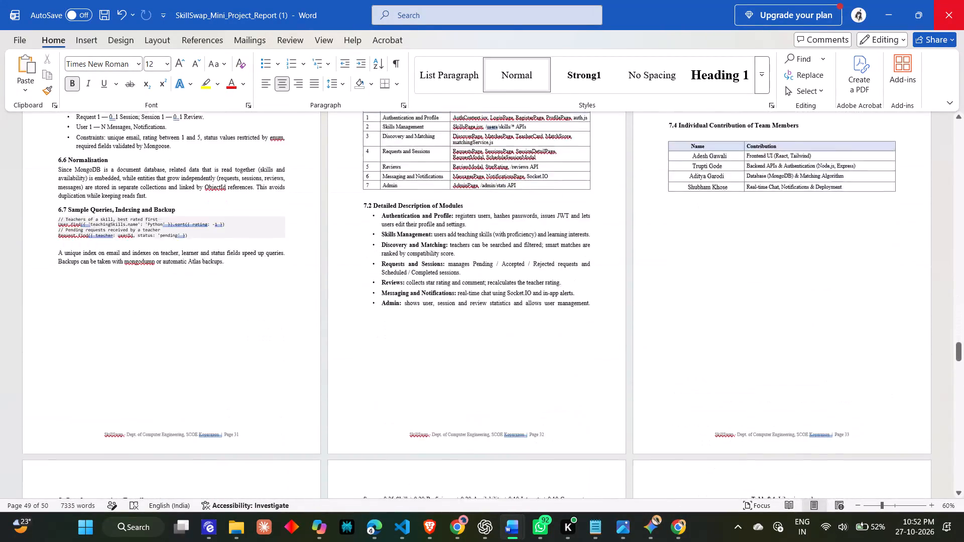
scroll(511, 304, "down", 20)
scroll(511, 304, "down", 10)
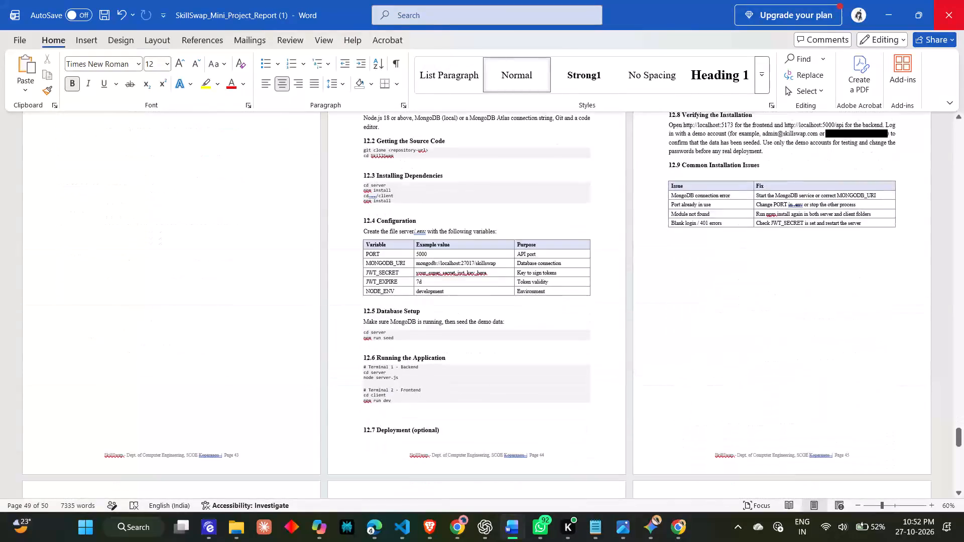
scroll(511, 304, "down", 8)
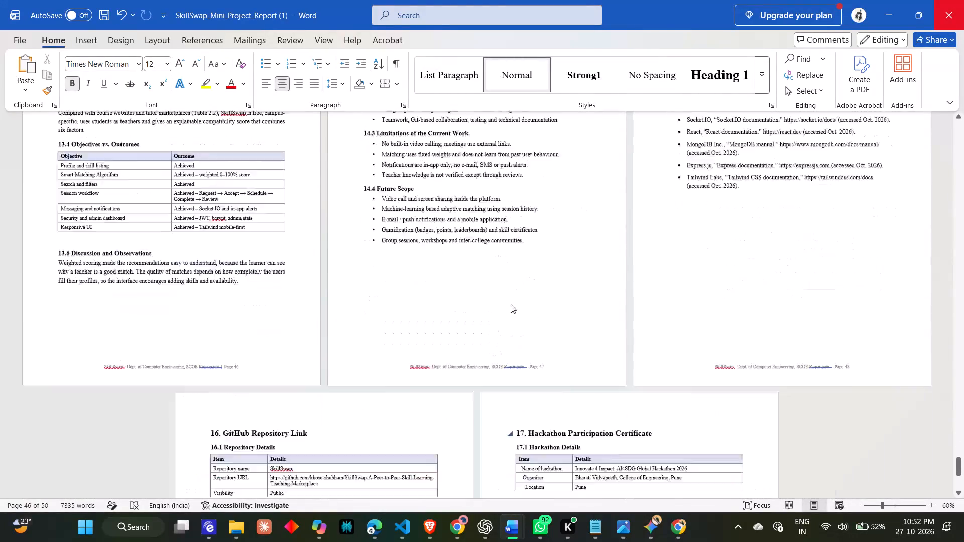
scroll(511, 304, "down", 4)
scroll(511, 304, "up", 8)
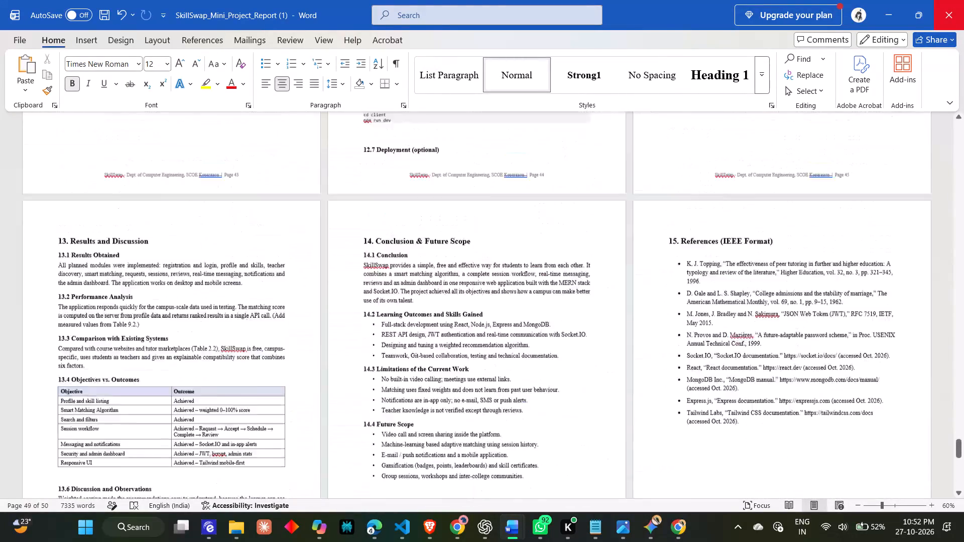
scroll(511, 304, "up", 6)
scroll(511, 304, "up", 20)
scroll(511, 304, "up", 8)
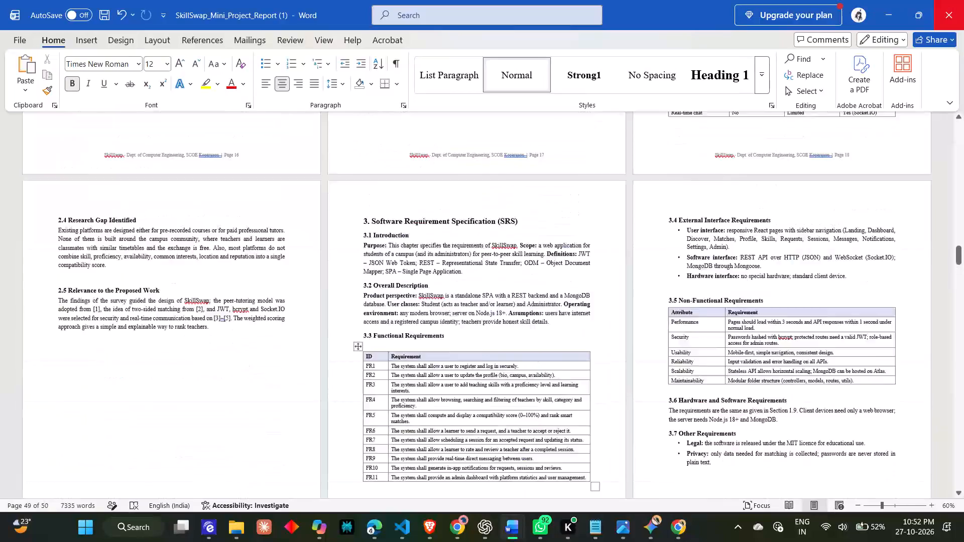
scroll(511, 304, "up", 16)
scroll(511, 304, "up", 20)
scroll(511, 304, "up", 11)
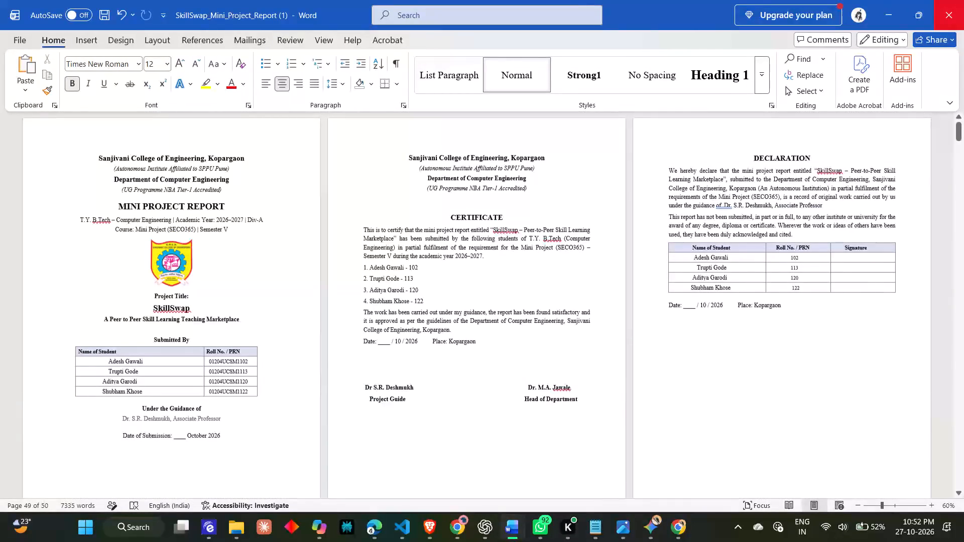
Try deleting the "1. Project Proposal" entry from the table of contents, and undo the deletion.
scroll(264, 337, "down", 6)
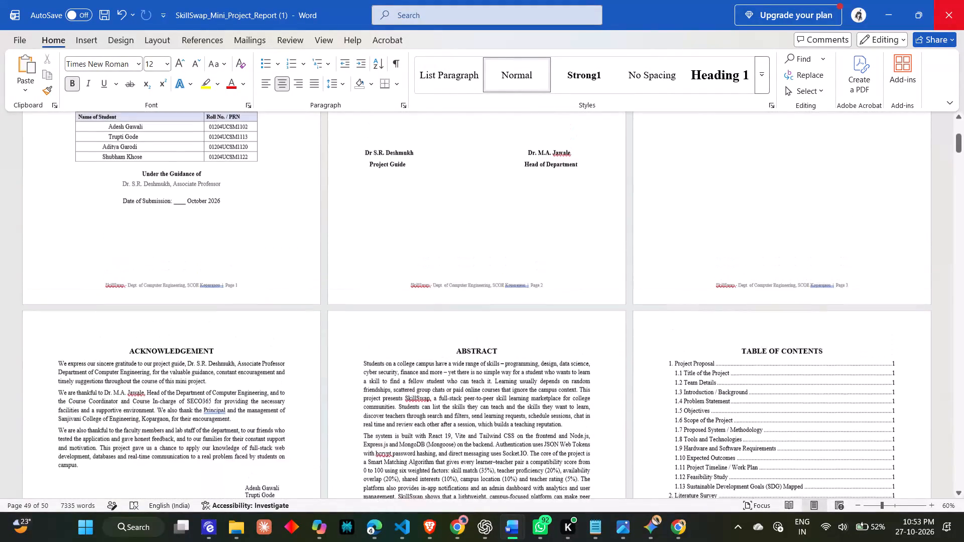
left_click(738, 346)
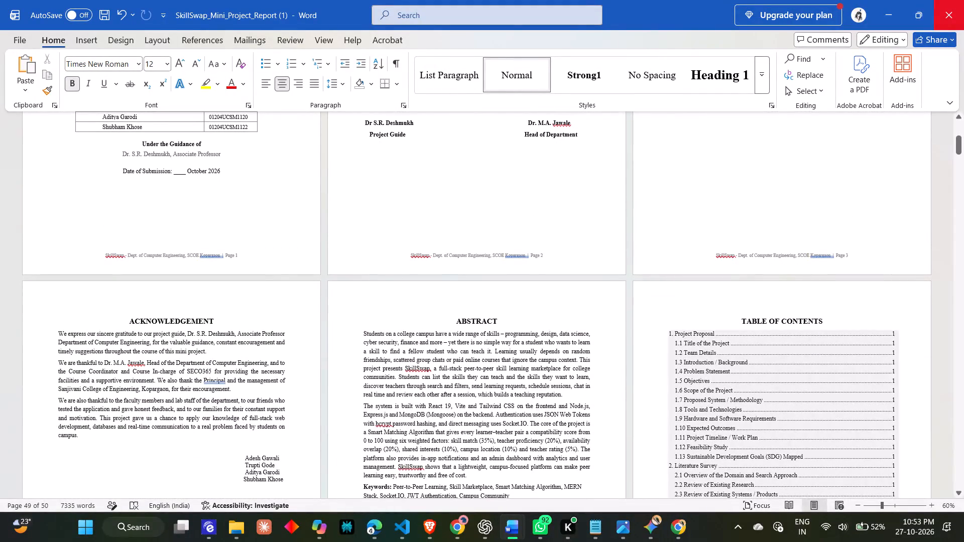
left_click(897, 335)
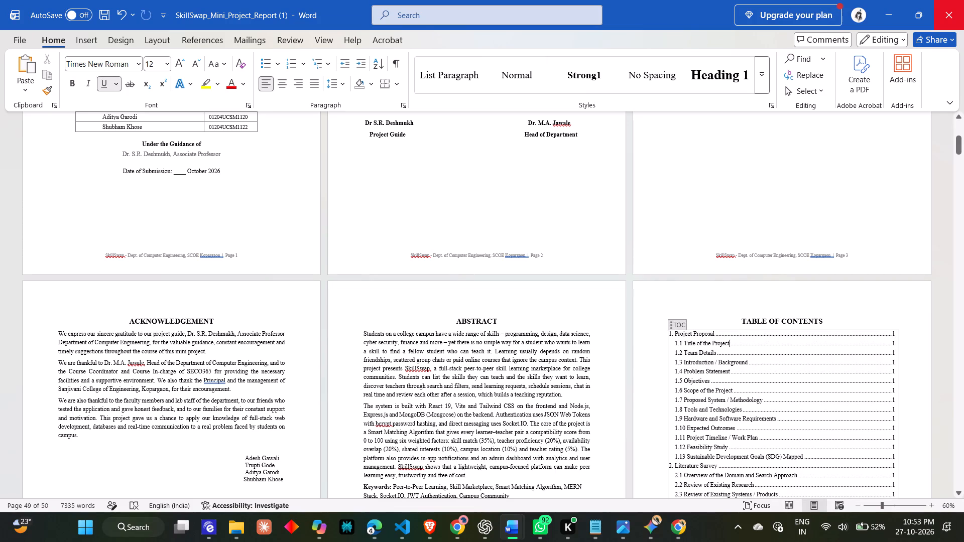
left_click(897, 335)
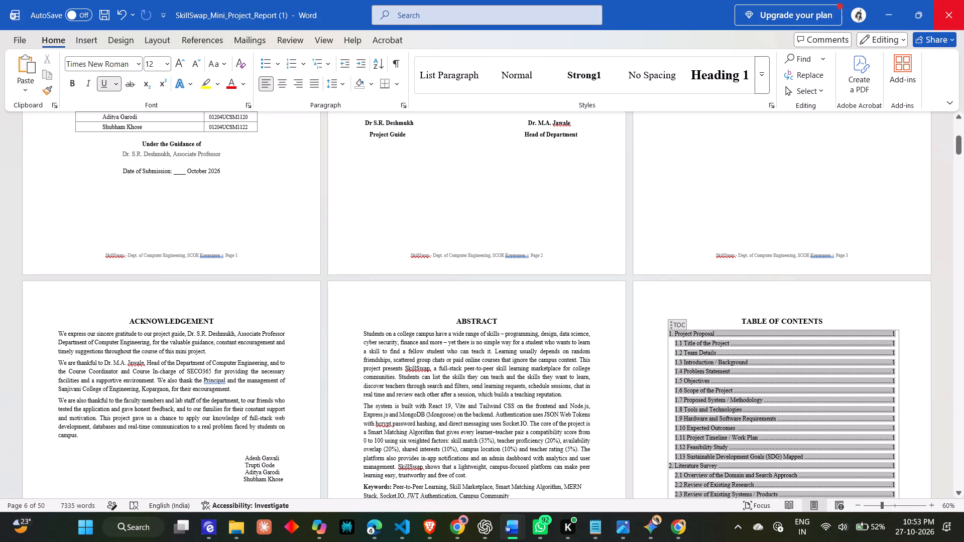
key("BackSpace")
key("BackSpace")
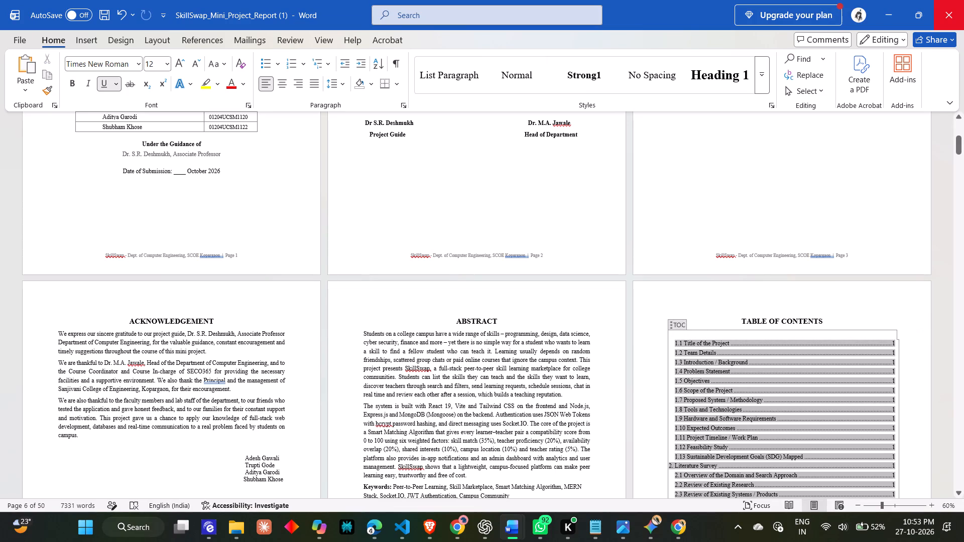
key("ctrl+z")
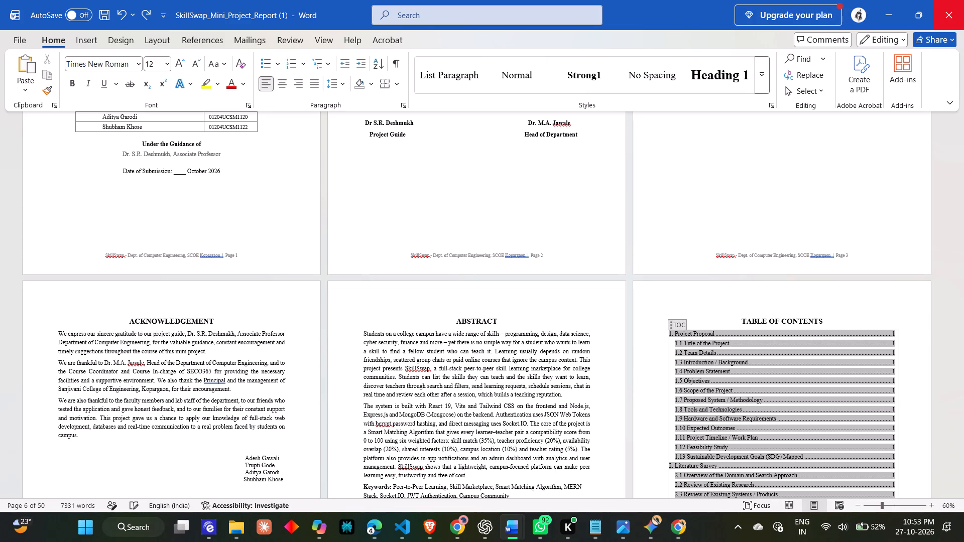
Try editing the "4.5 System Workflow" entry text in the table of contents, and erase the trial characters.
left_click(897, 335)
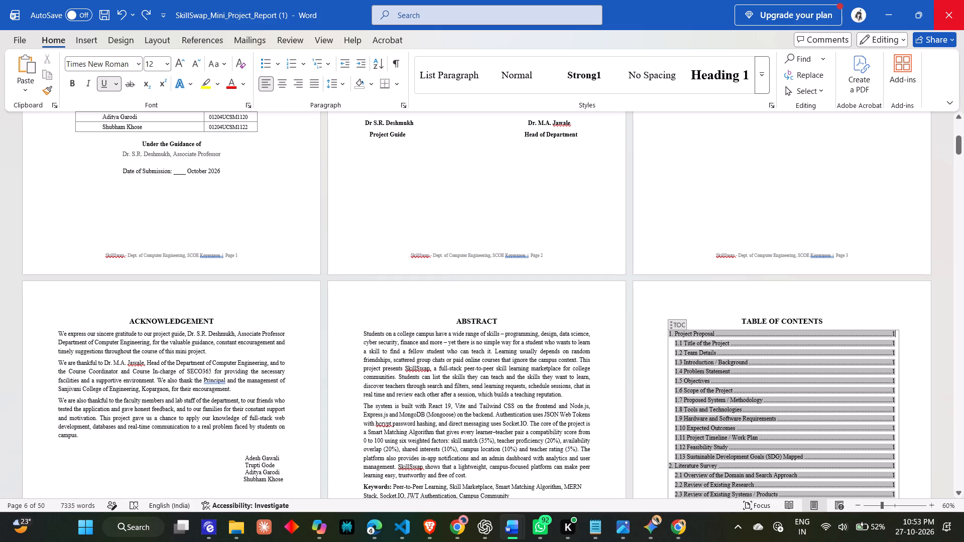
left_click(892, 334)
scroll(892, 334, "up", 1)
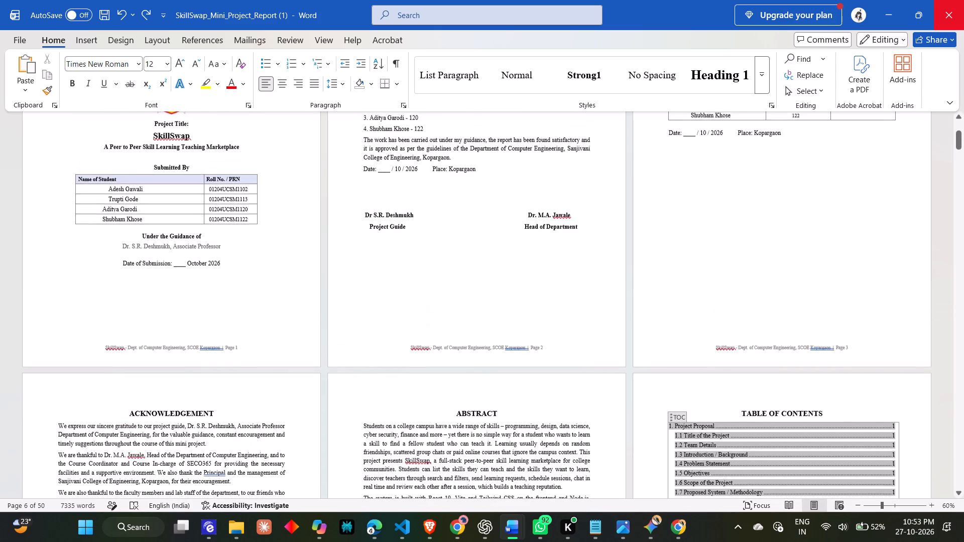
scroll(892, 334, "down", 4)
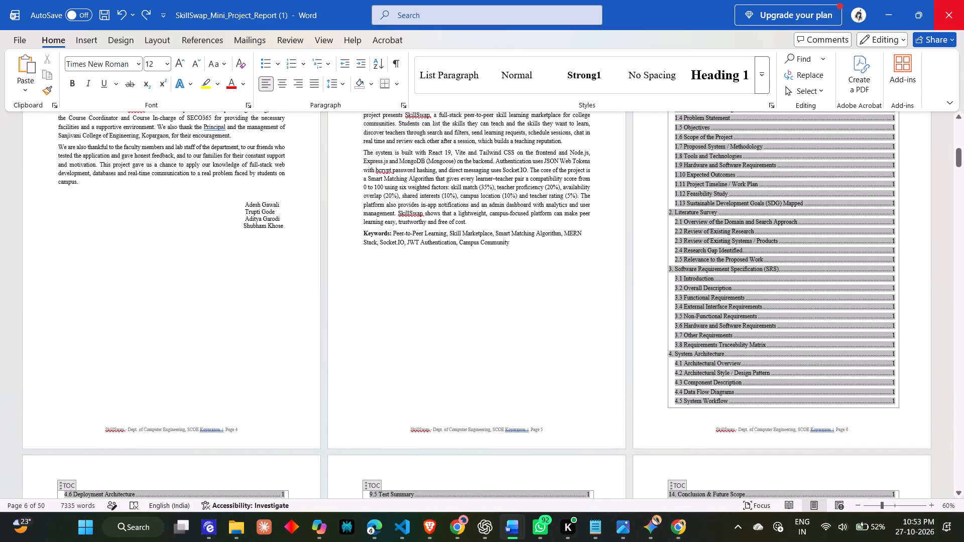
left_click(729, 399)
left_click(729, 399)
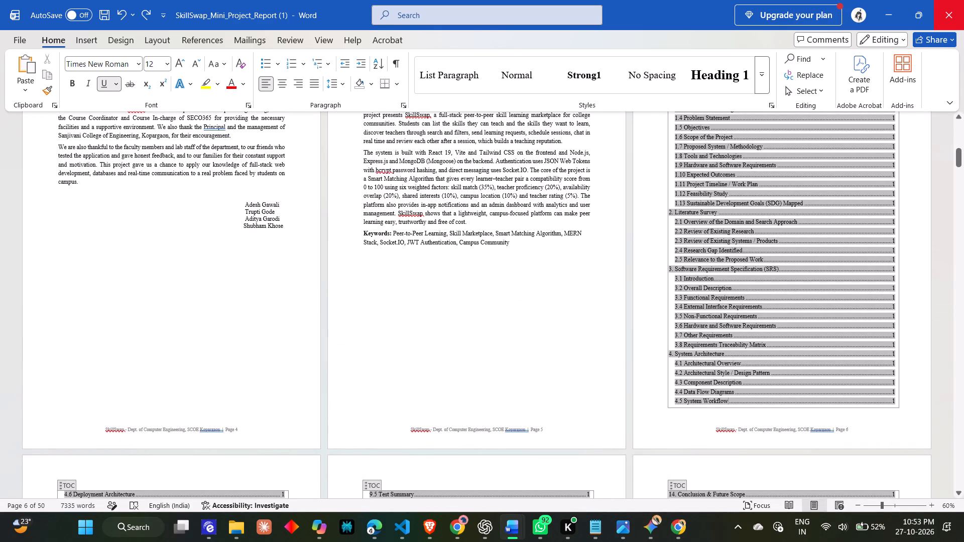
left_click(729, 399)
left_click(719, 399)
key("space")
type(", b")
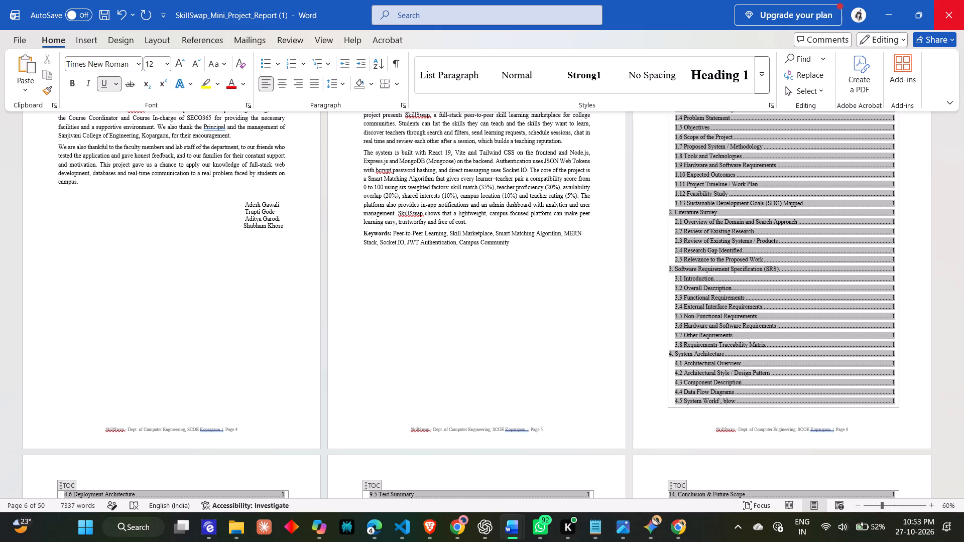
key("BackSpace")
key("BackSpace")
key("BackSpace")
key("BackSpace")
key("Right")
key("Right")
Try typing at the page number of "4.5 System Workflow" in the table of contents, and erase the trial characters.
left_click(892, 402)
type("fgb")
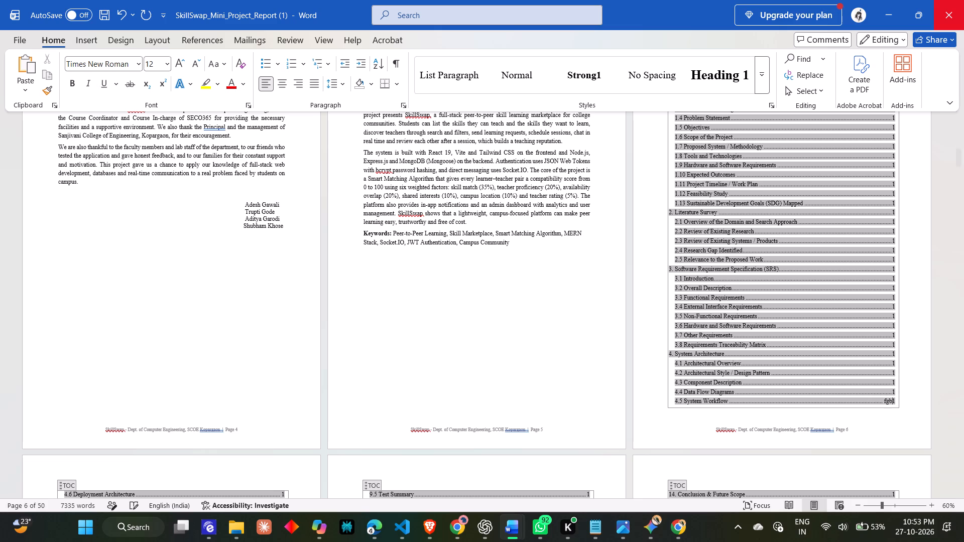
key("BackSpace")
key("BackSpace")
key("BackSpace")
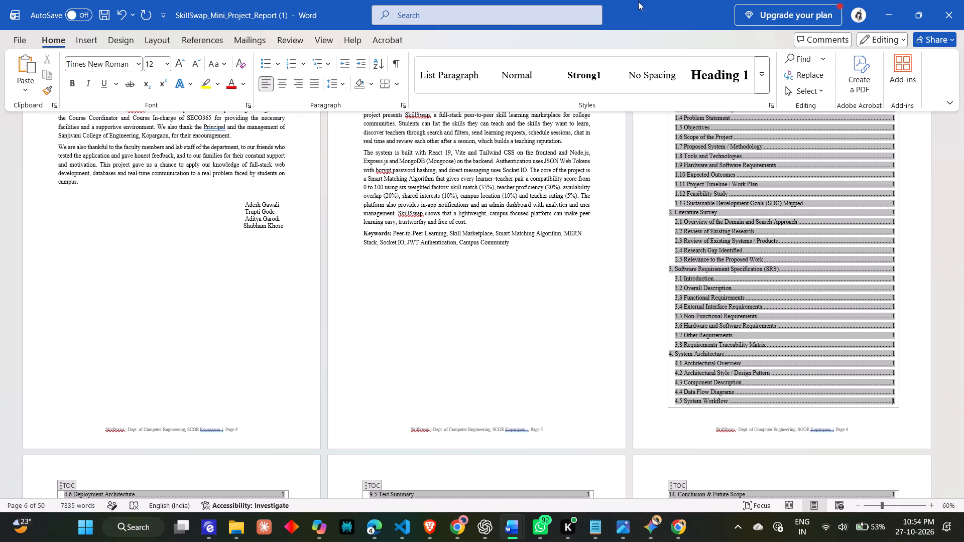
Look through the report from the title page and table of contents to the System Architecture and UML Diagrams chapters.
left_click(856, 131)
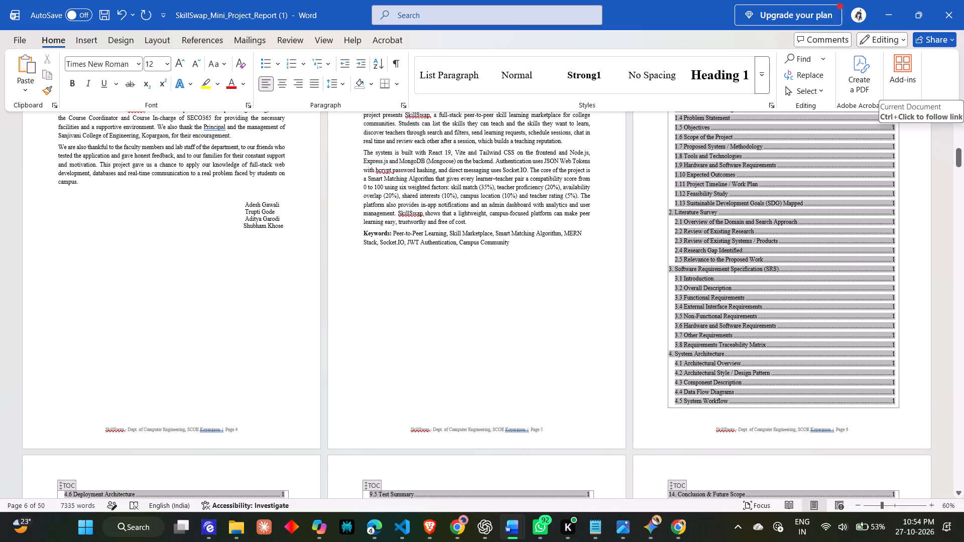
scroll(799, 208, "up", 8)
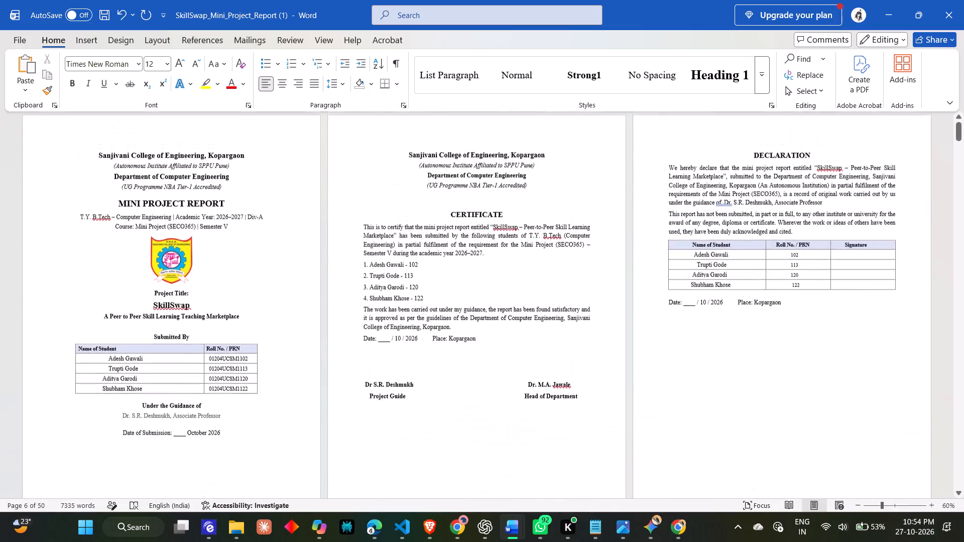
scroll(799, 208, "down", 5)
scroll(799, 208, "down", 18)
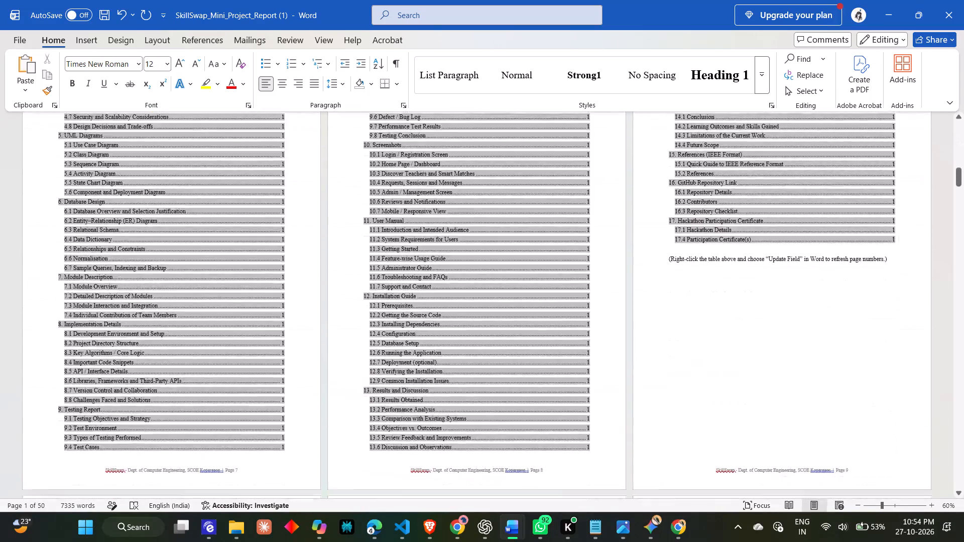
scroll(799, 208, "down", 18)
scroll(799, 208, "down", 3)
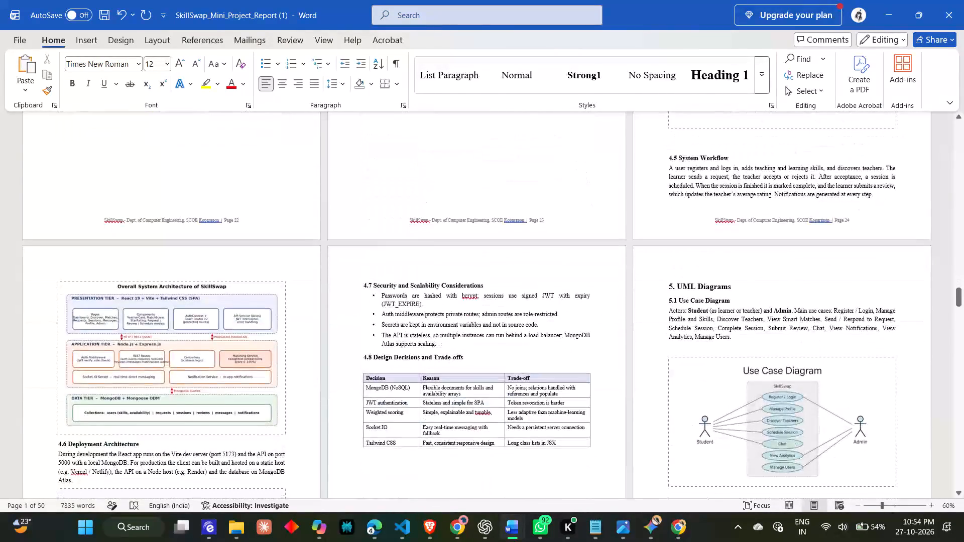
Switch to Visual Studio Code and check the terminal output and the Copilot chat's progress on running the project.
left_click(396, 530)
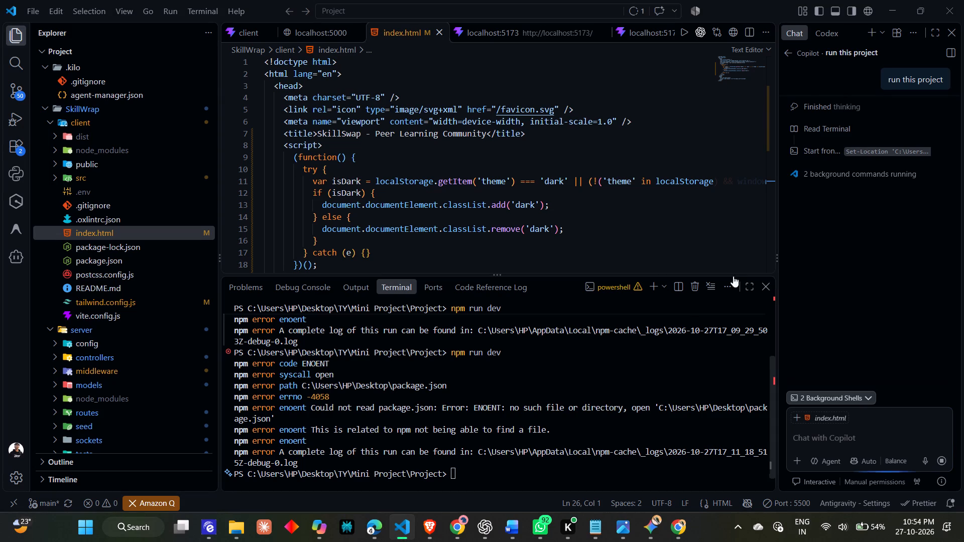
scroll(801, 230, "down", 1)
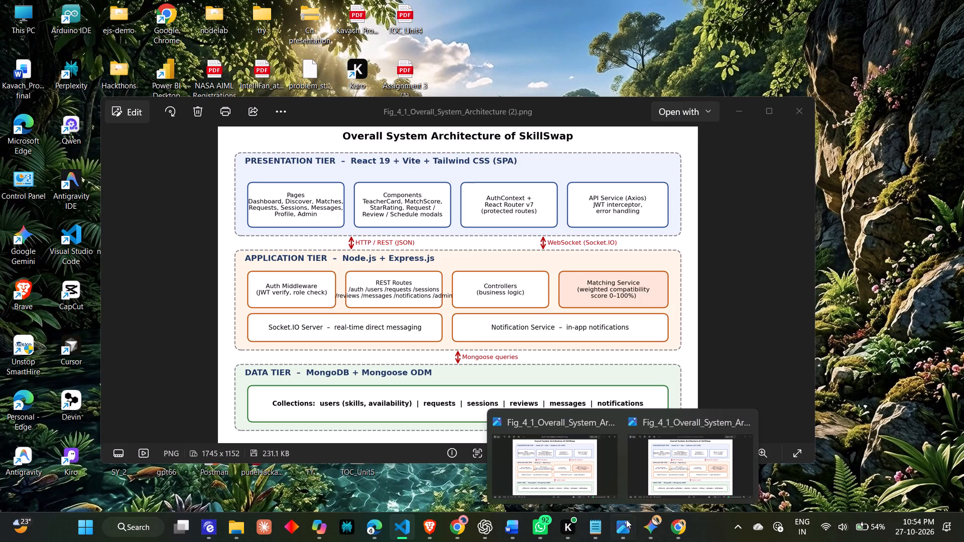
Return to the SkillSwap report in Word and examine the chapters from UML Diagrams to References, including the screenshot placeholders and page layout.
left_click(510, 530)
left_click(504, 494)
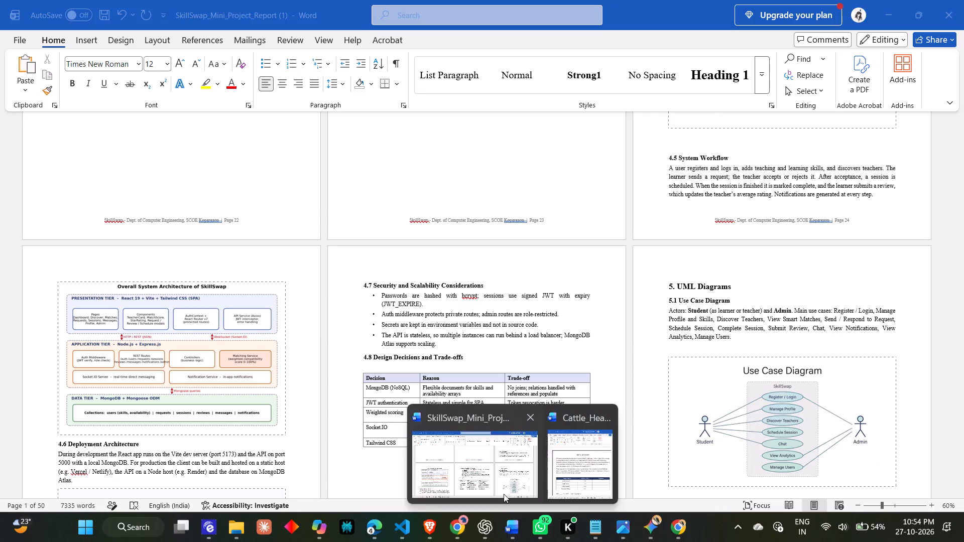
scroll(666, 334, "down", 7)
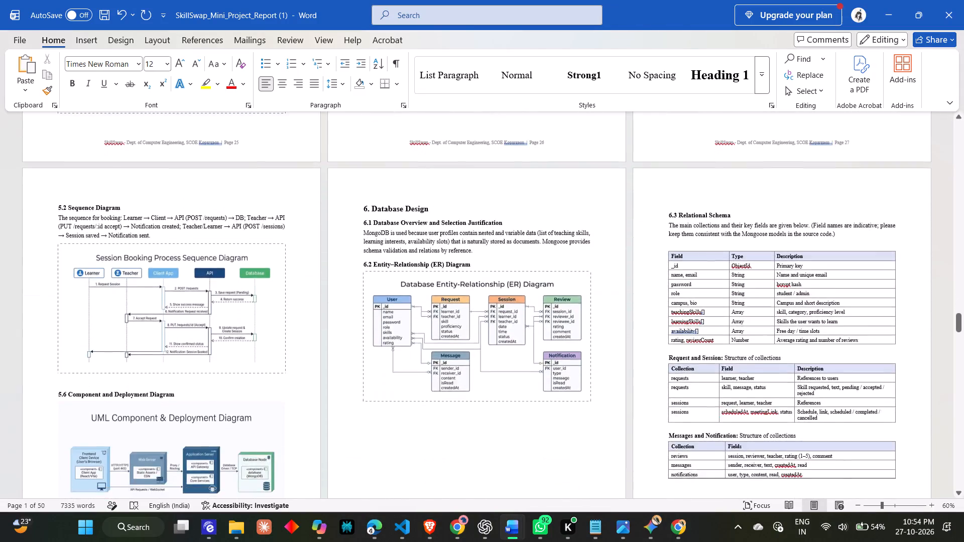
scroll(666, 334, "down", 3)
scroll(666, 334, "down", 20)
scroll(666, 334, "down", 13)
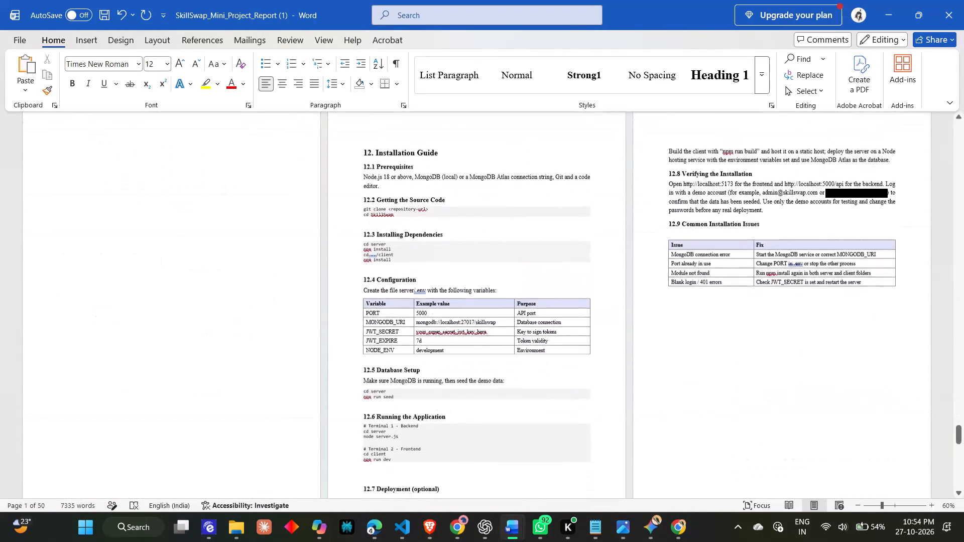
scroll(666, 334, "down", 9)
scroll(666, 334, "up", 7)
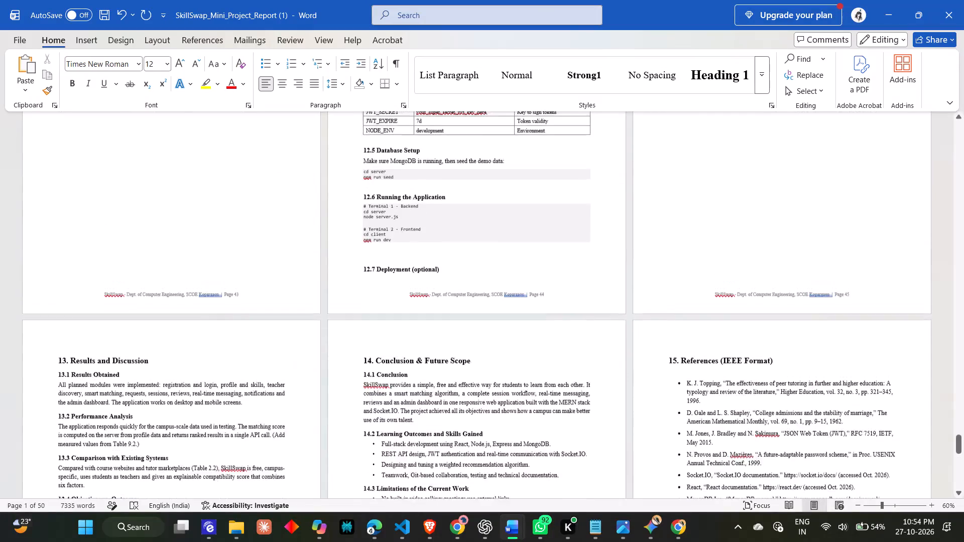
scroll(666, 334, "up", 6)
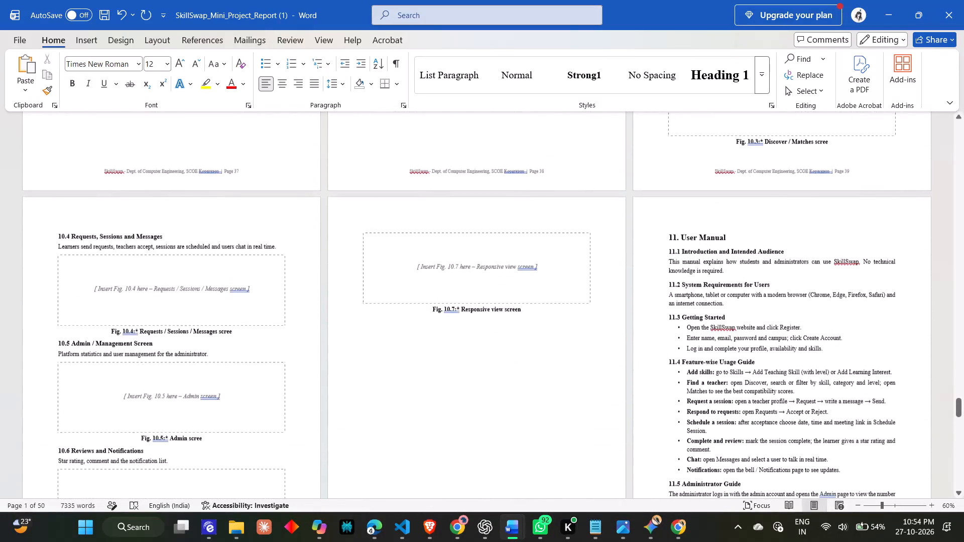
scroll(666, 334, "up", 5)
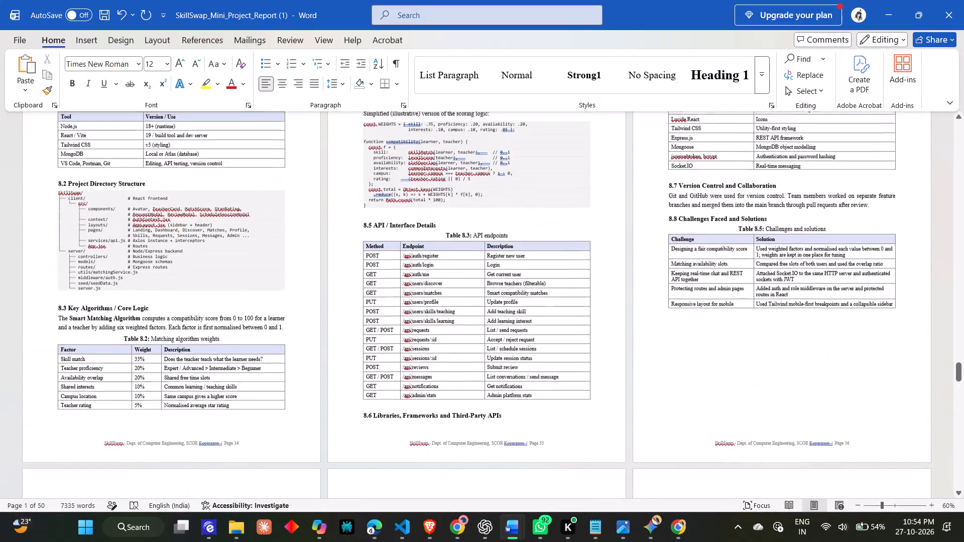
scroll(666, 334, "up", 3)
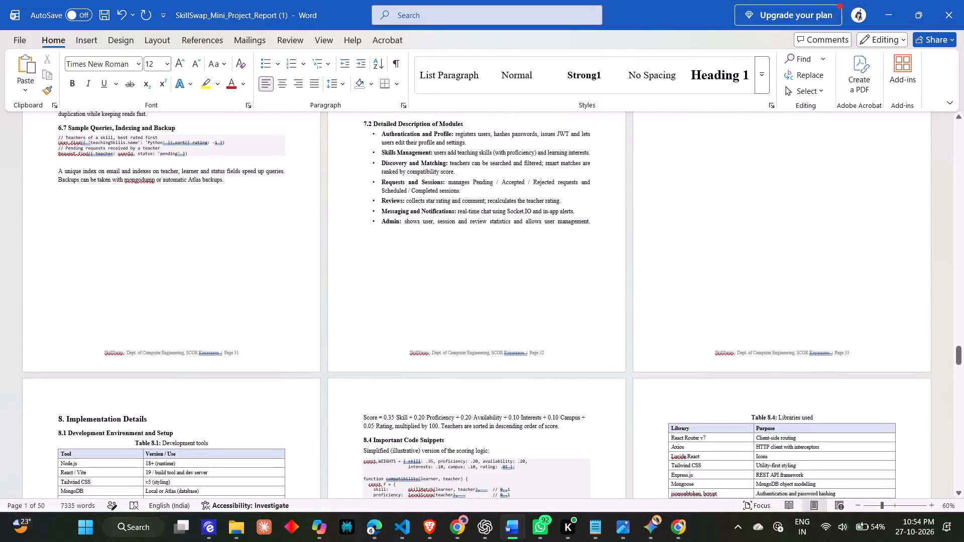
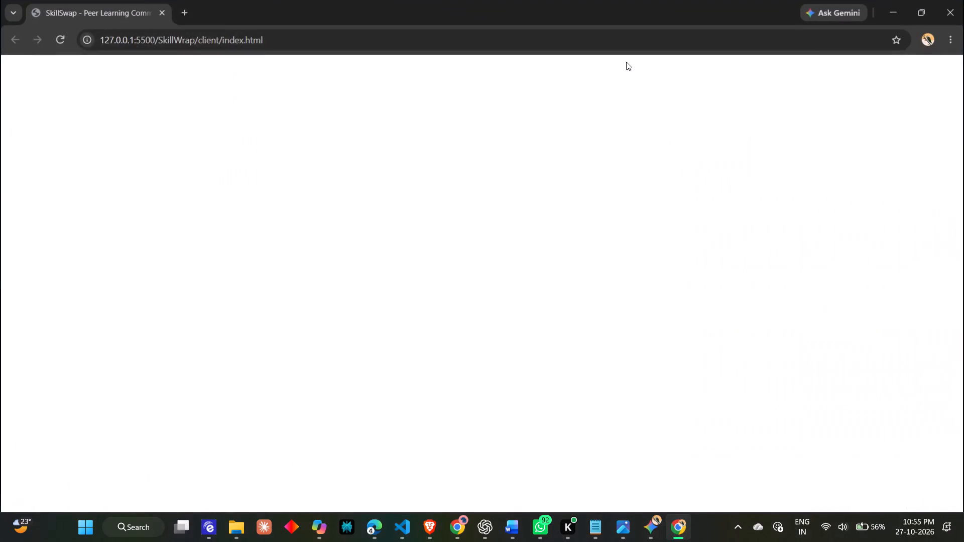
left_click(178, 9)
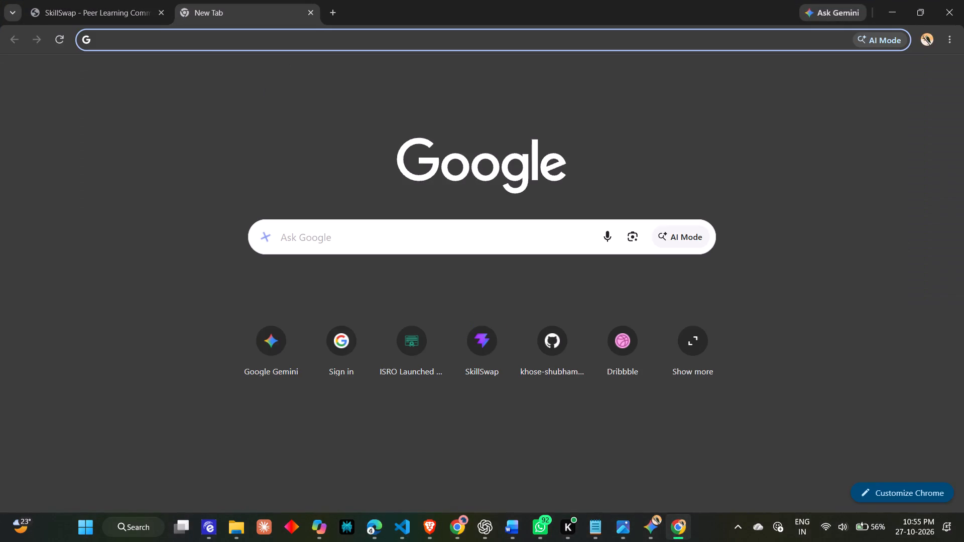
left_click(251, 43)
key("ctrl+v")
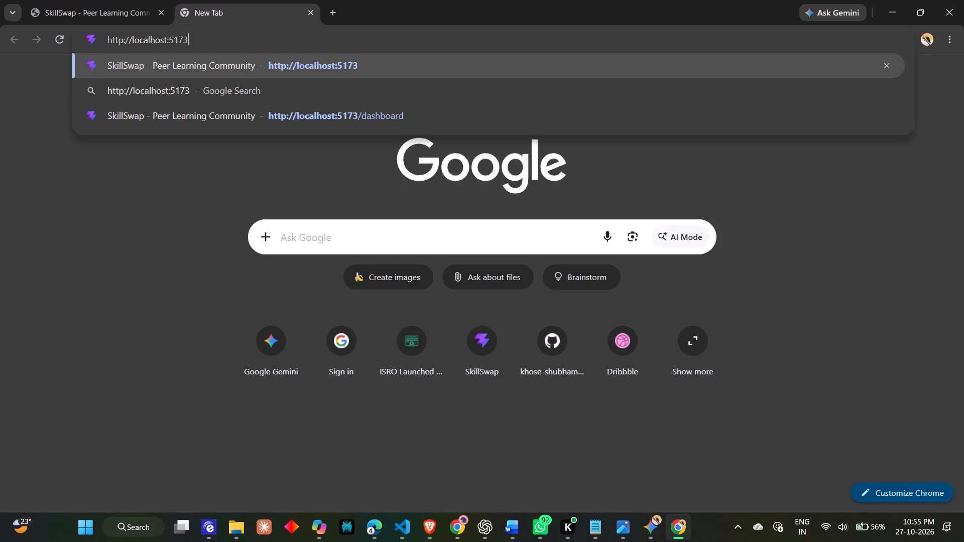
key("Return")
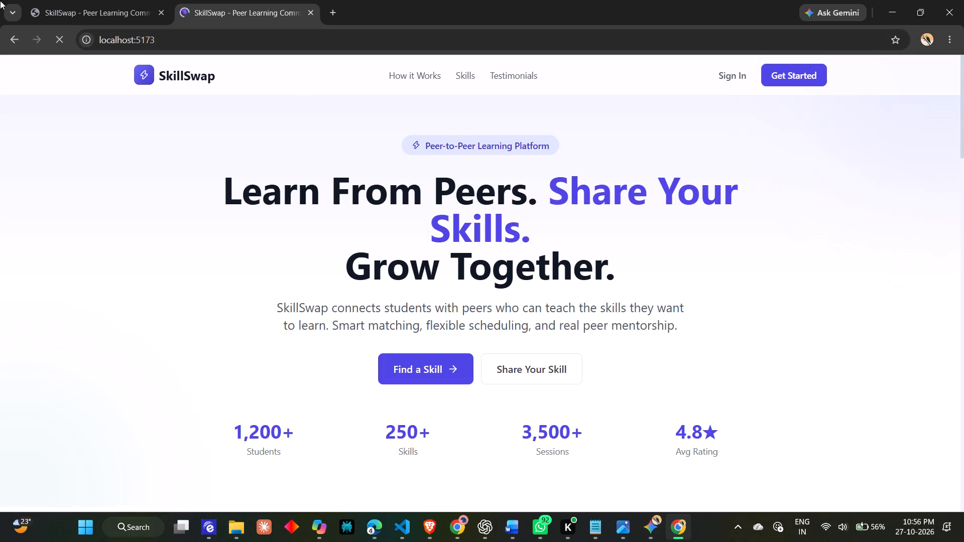
Examine the sections of the SkillSwap landing page and return to its hero section.
scroll(0, 1, "down", 3)
scroll(282, 244, "down", 7)
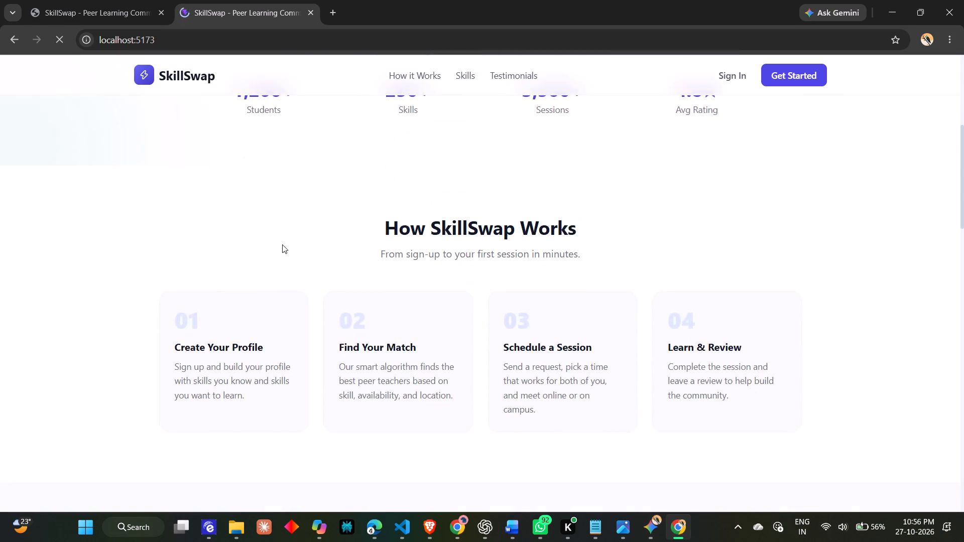
scroll(282, 244, "up", 7)
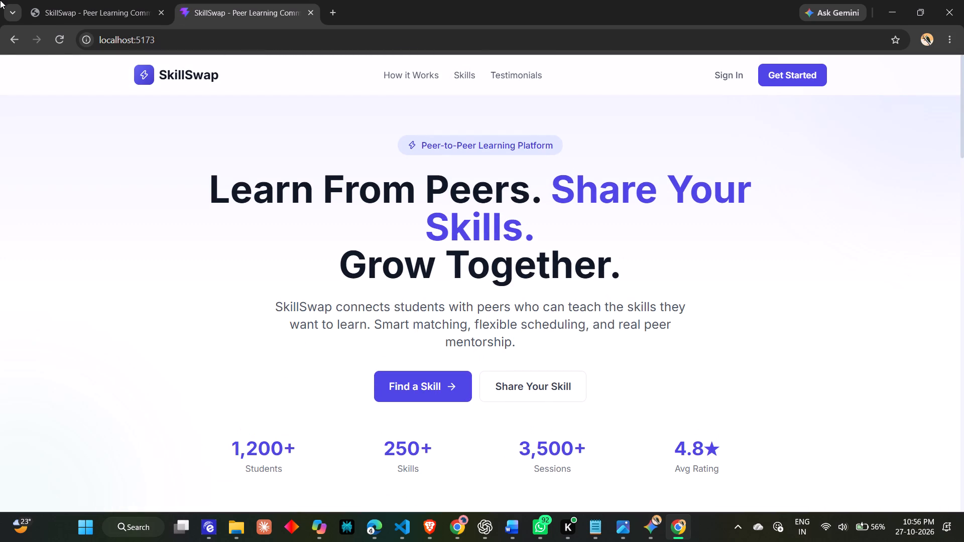
scroll(353, 218, "down", 11)
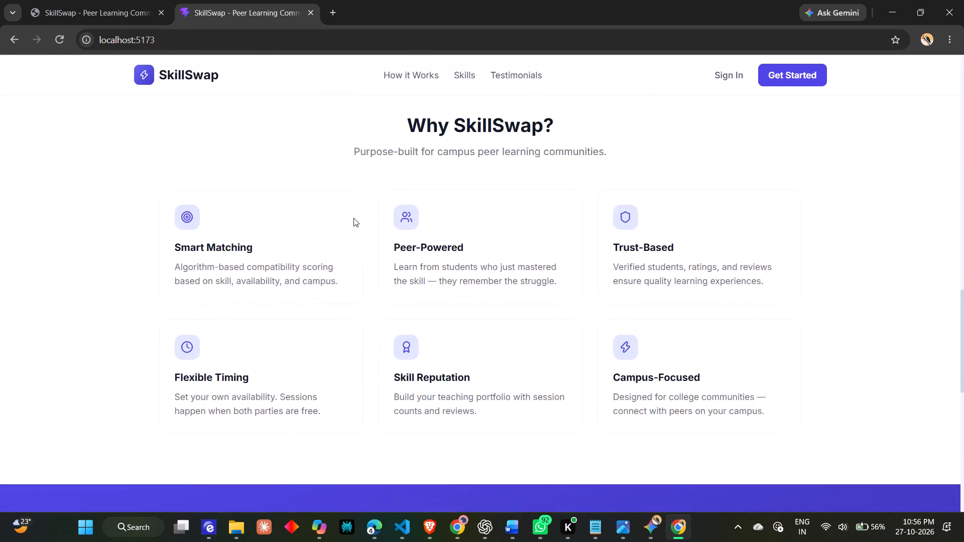
scroll(353, 218, "down", 5)
scroll(353, 218, "up", 14)
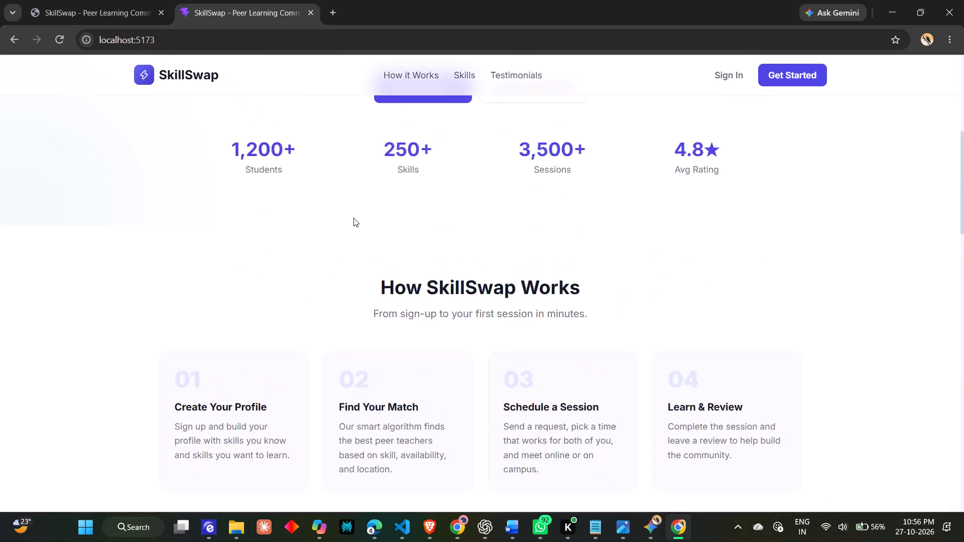
scroll(353, 218, "up", 2)
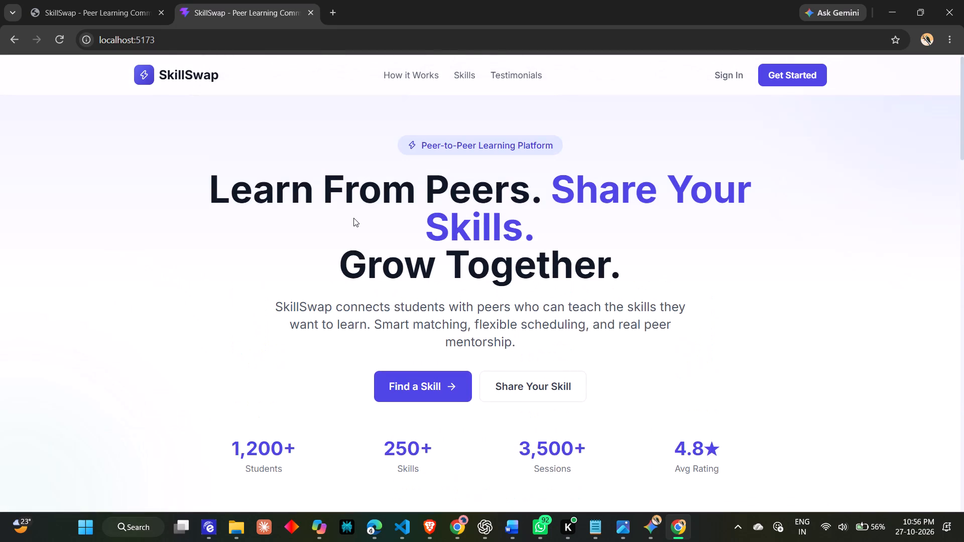
Capture a full-width screenshot of the SkillSwap landing page's hero area, without the browser's address bar, and copy it.
key("Print")
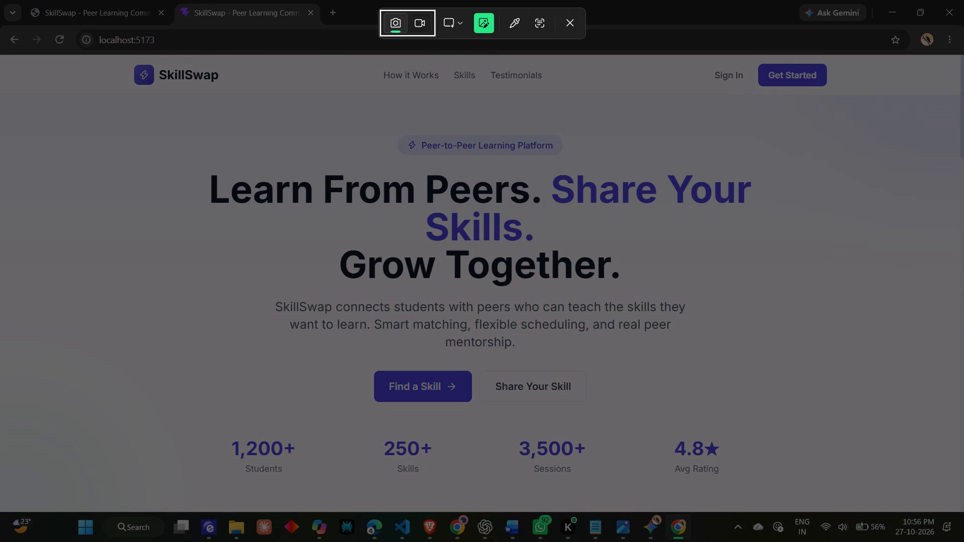
left_click_drag(1, 54, 945, 513)
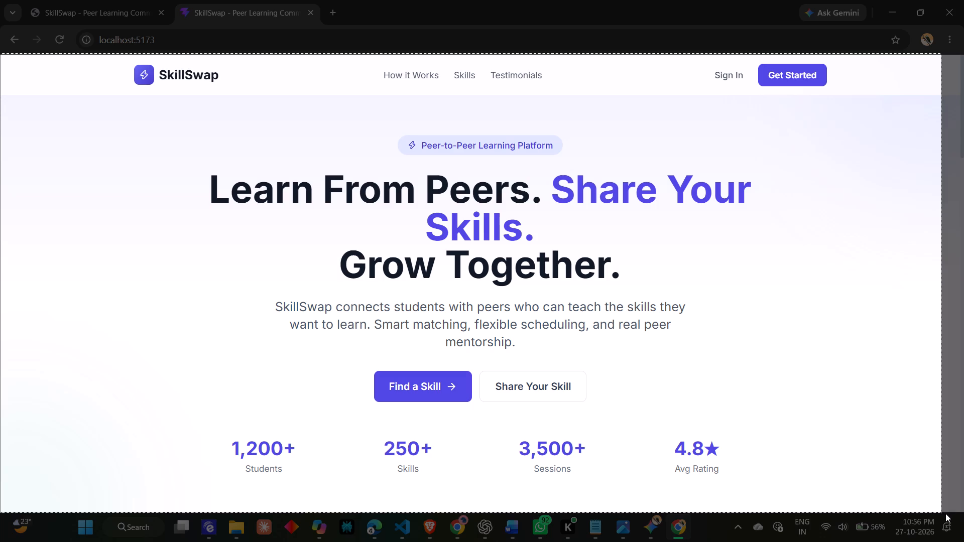
left_click_drag(945, 513, 963, 512)
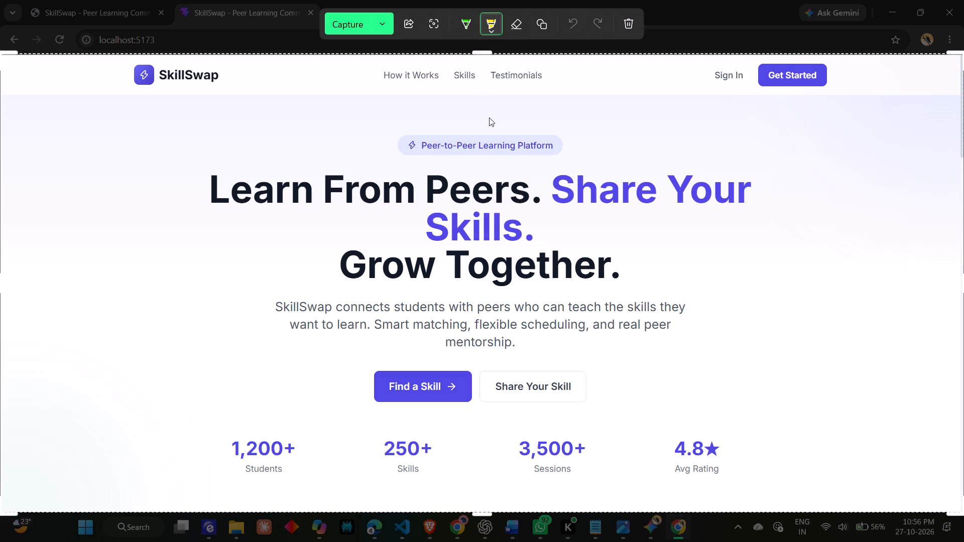
left_click(475, 54)
key("ctrl+c")
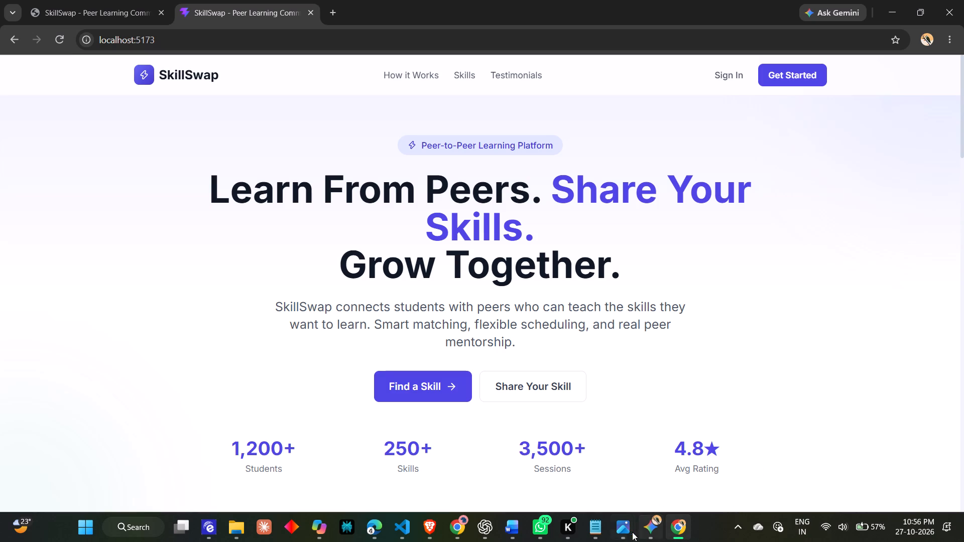
Switch to the SkillSwap report in Word and paste the screenshot into the Fig. 10.4 placeholder box under Requests, Sessions and Messages.
left_click(516, 525)
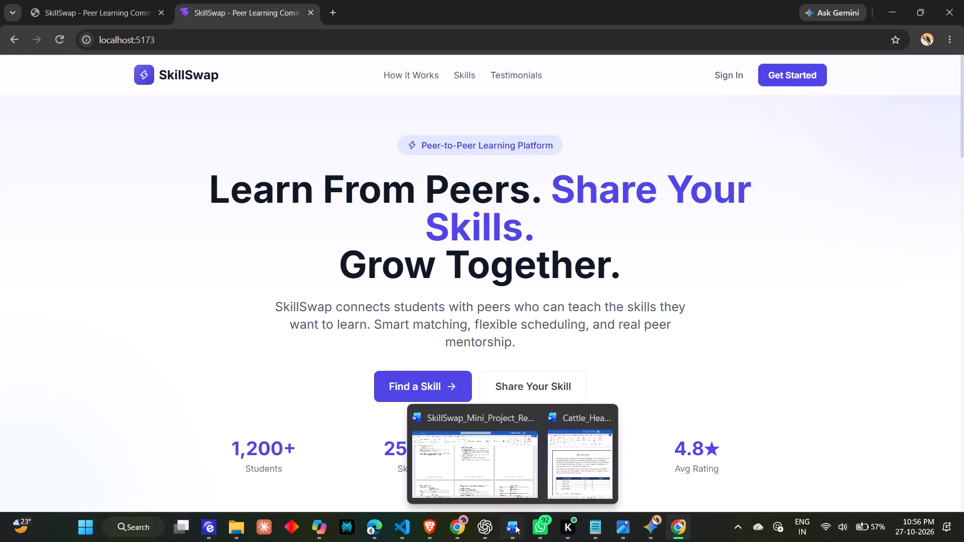
left_click(462, 468)
scroll(146, 176, "up", 3)
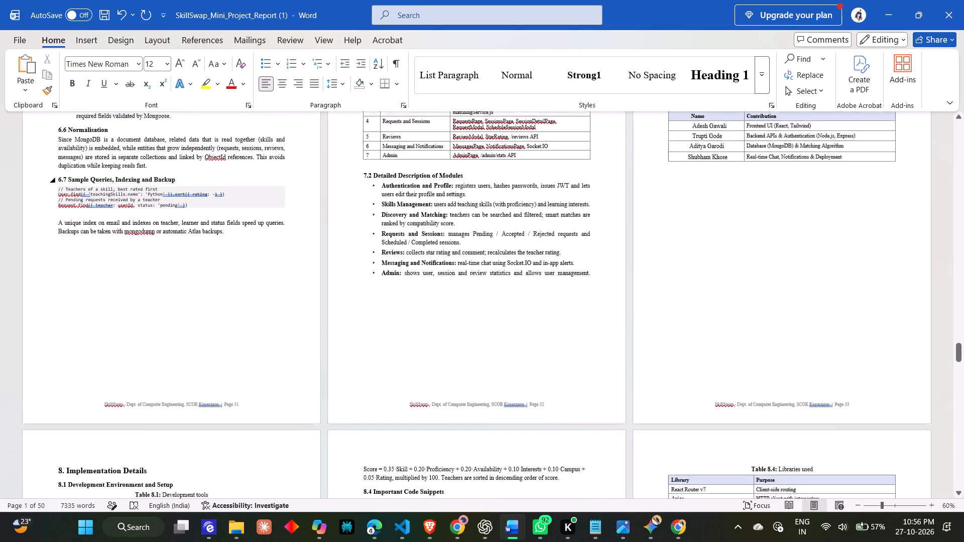
scroll(146, 176, "up", 16)
scroll(163, 183, "up", 6)
scroll(171, 194, "down", 9)
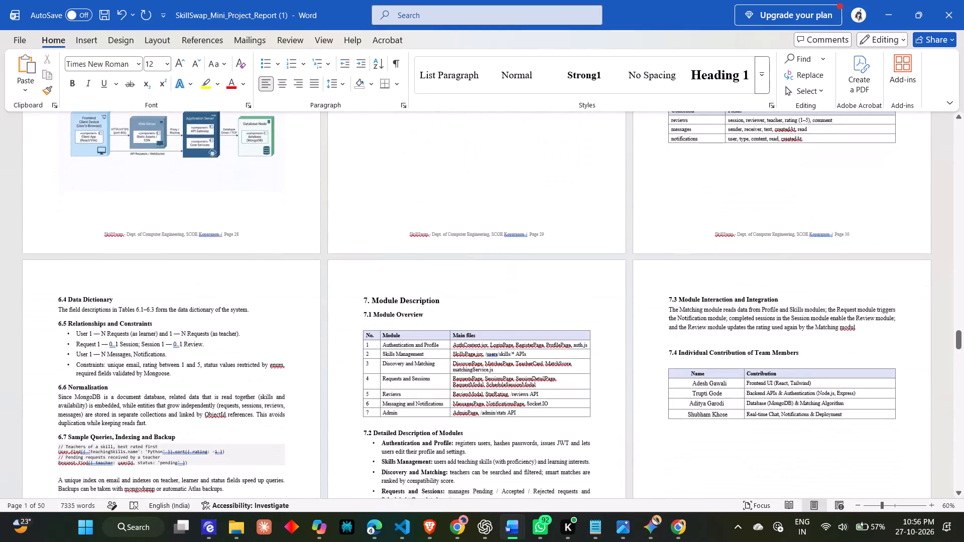
scroll(194, 214, "down", 20)
scroll(194, 214, "down", 20)
scroll(194, 214, "down", 9)
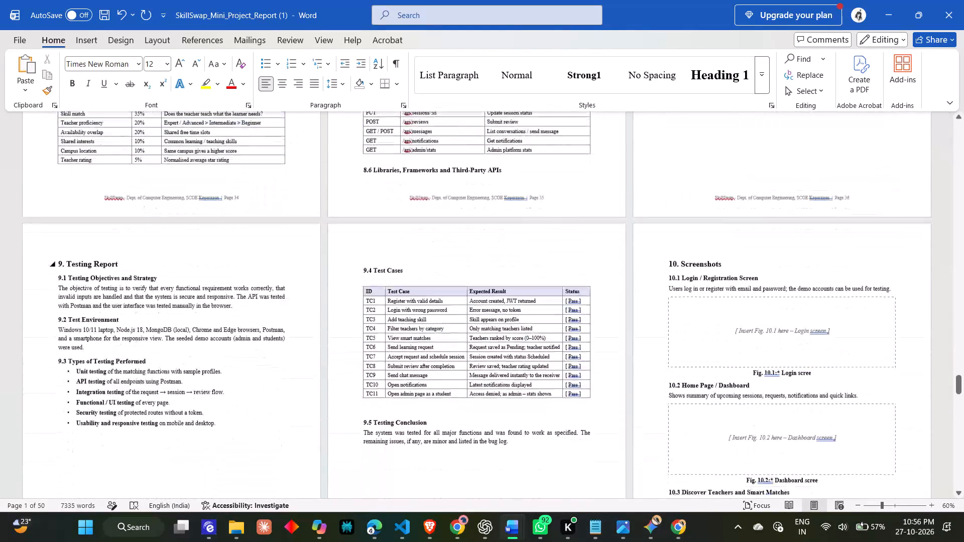
scroll(221, 250, "down", 20)
scroll(221, 250, "down", 6)
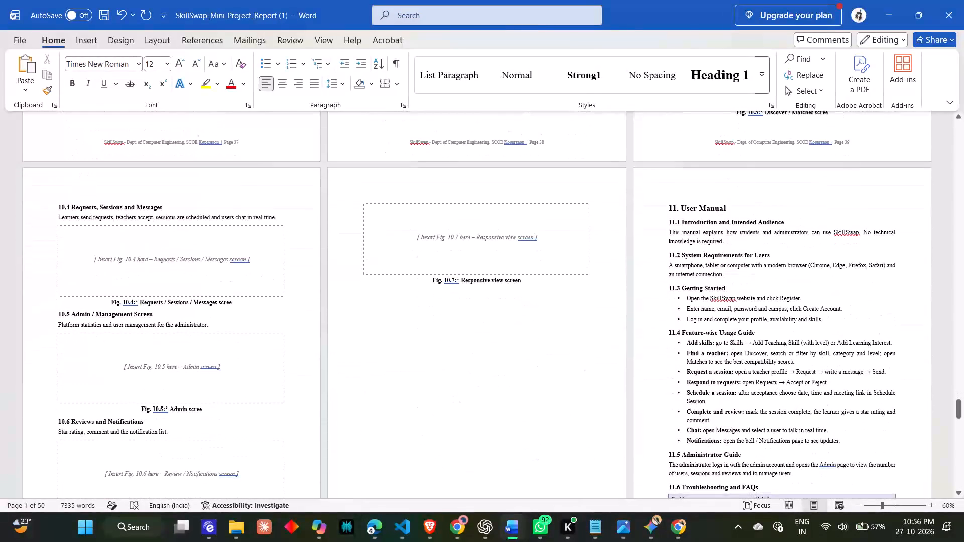
left_click(254, 256)
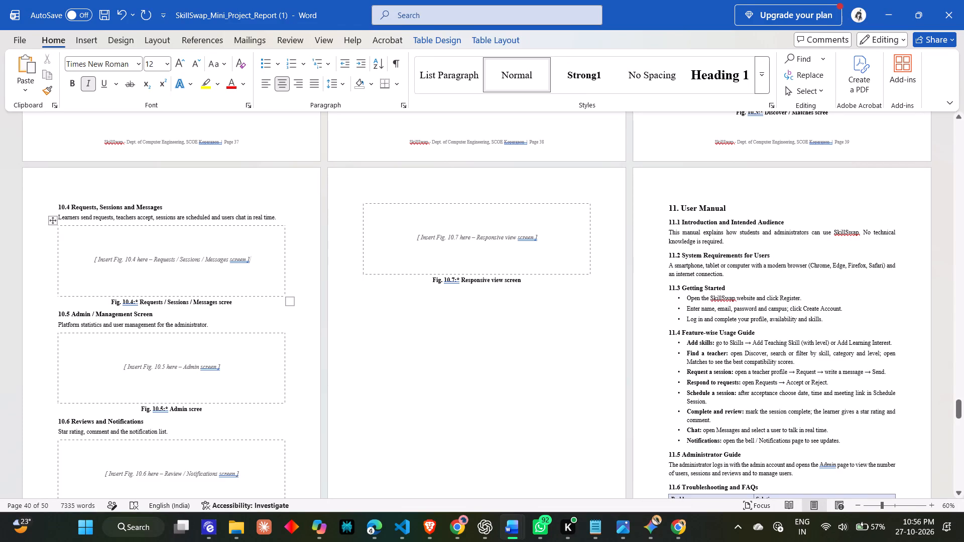
key("ctrl+v")
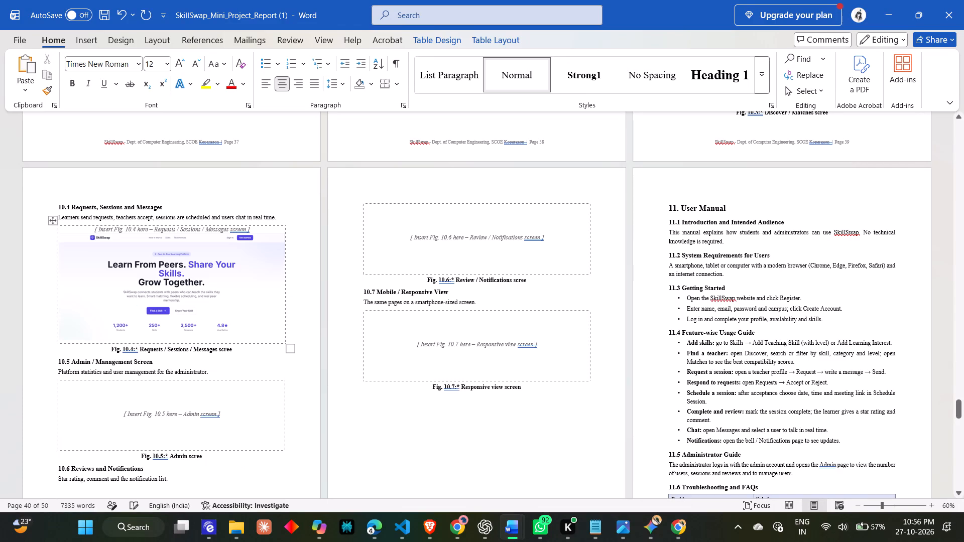
Delete the "Insert Fig. 10.4 here" placeholder text above the pasted screenshot.
left_click(256, 231)
left_click_drag(255, 229, 254, 229)
left_click_drag(254, 229, 102, 228)
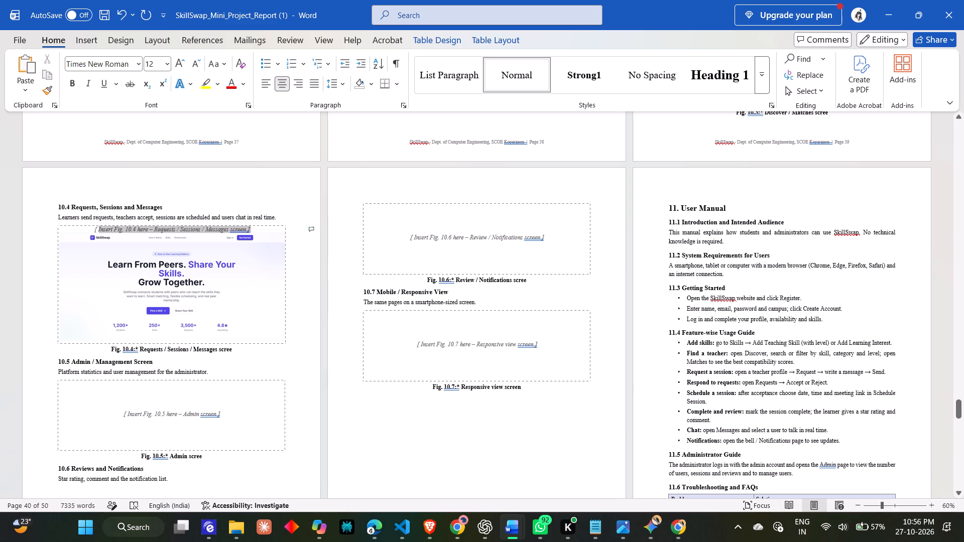
left_click_drag(102, 228, 98, 228)
key("BackSpace")
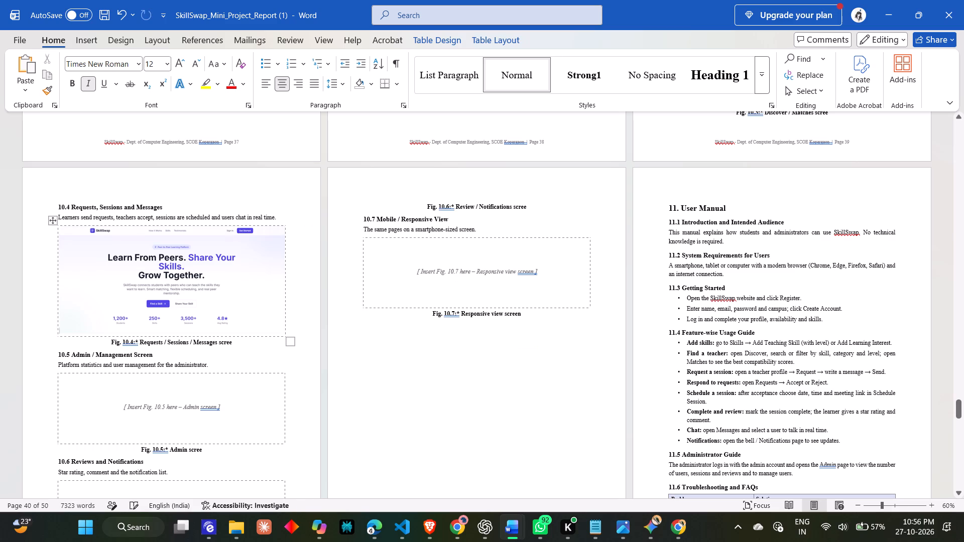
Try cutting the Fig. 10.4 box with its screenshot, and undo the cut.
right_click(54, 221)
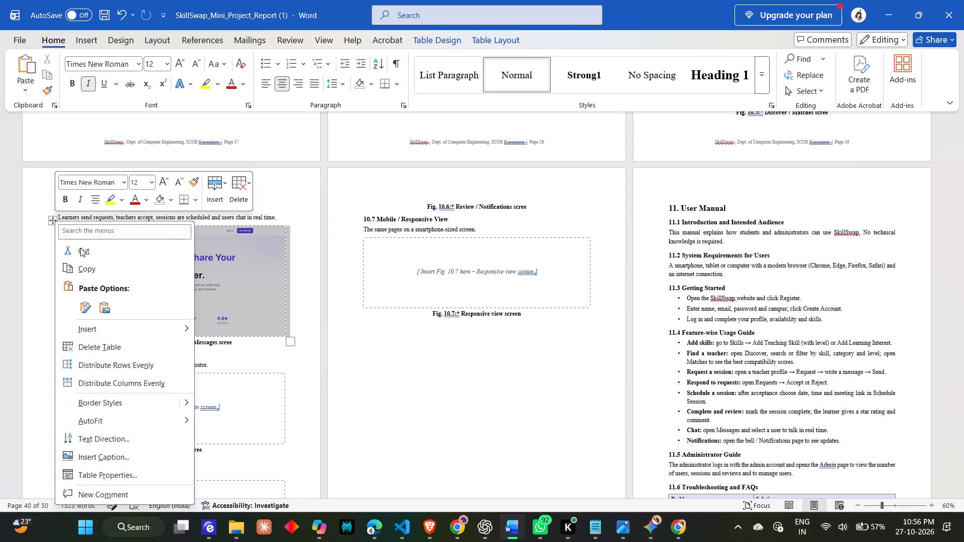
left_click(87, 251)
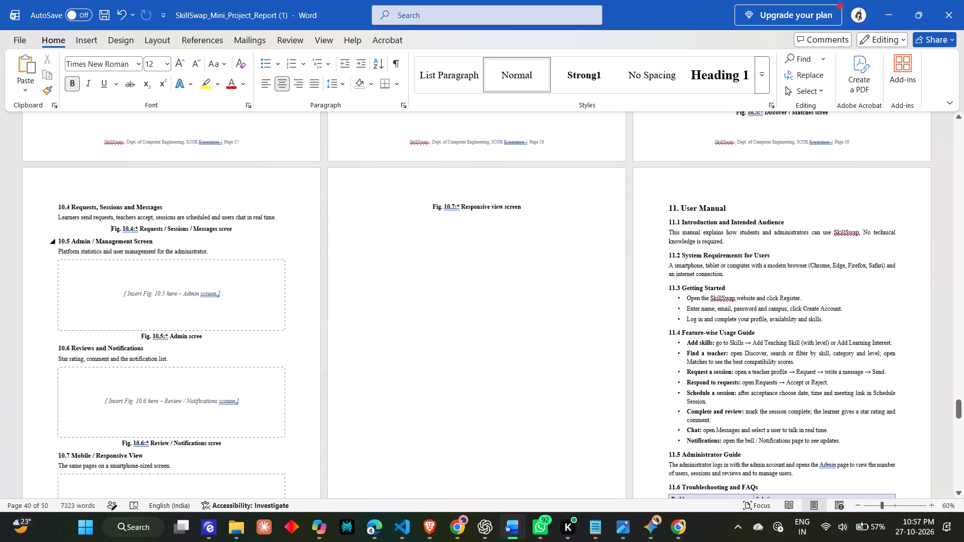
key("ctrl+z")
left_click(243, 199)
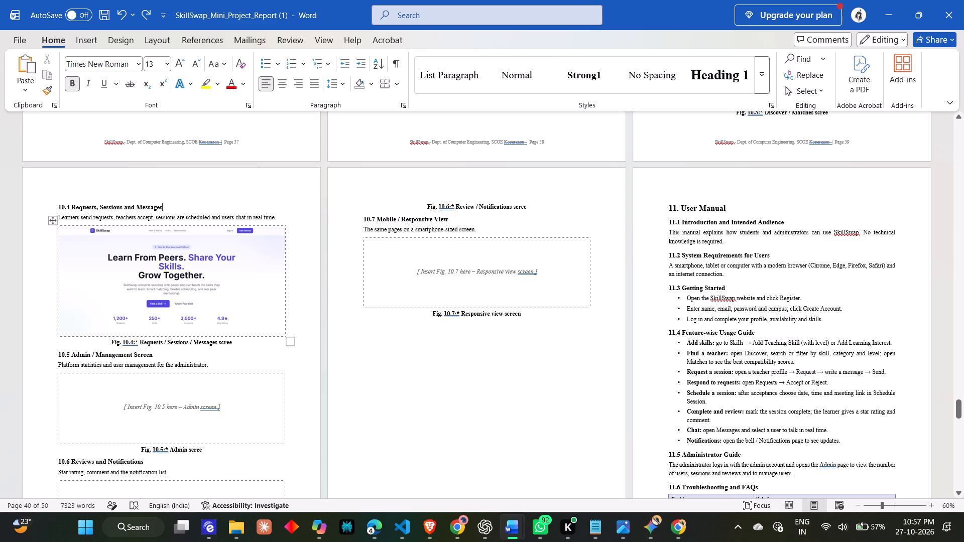
Undo the deletion of the Fig. 10.4 placeholder text and the paste of the landing page screenshot into its box.
scroll(191, 234, "up", 18)
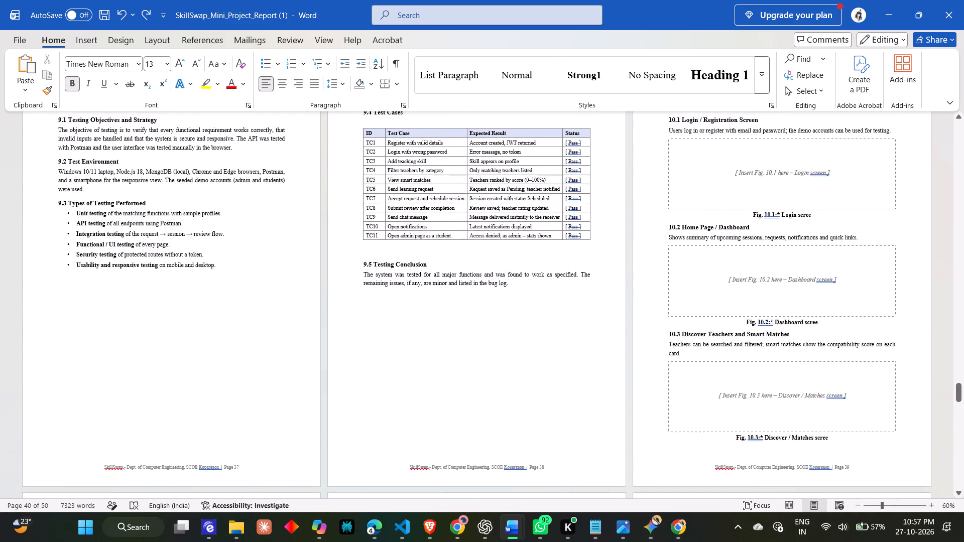
scroll(202, 442, "down", 9)
scroll(203, 437, "up", 9)
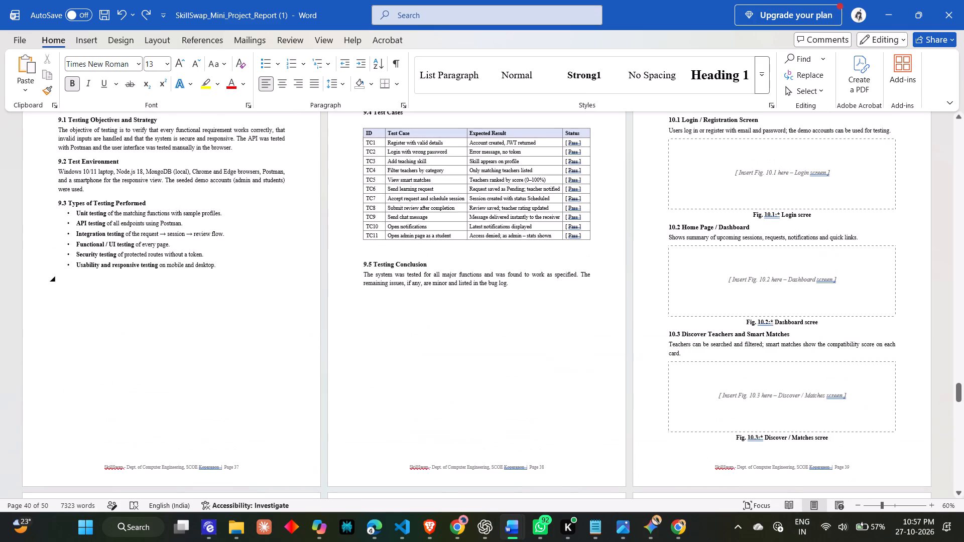
key("ctrl+z")
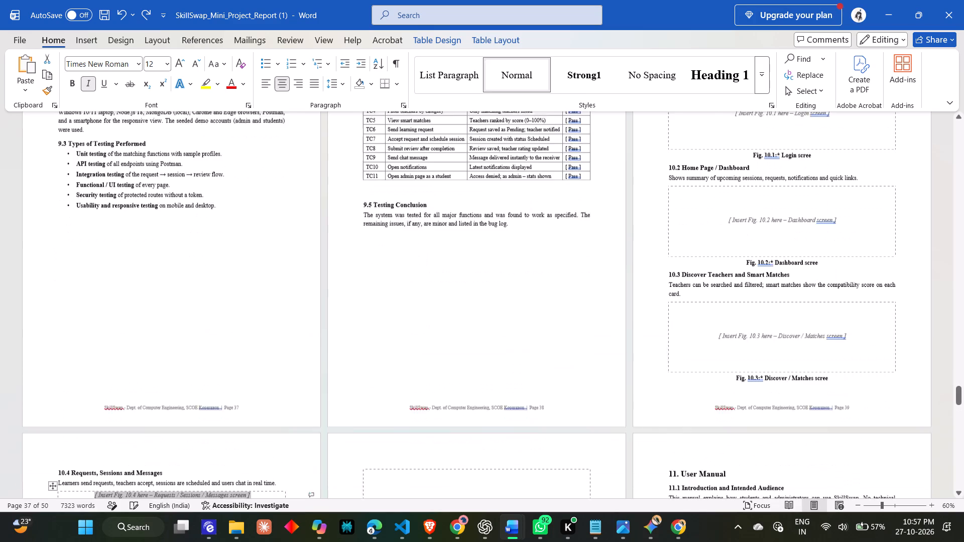
scroll(203, 437, "up", 4)
scroll(203, 437, "down", 9)
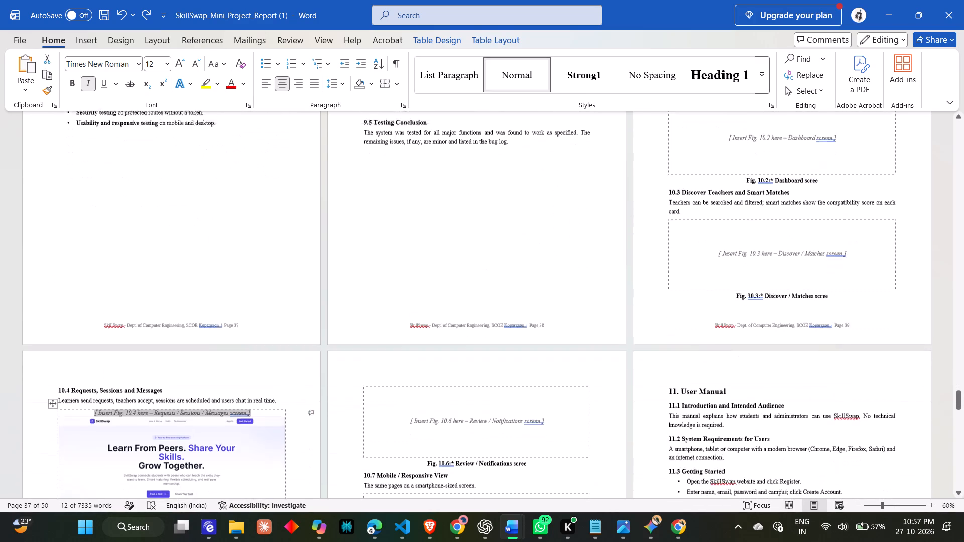
key("ctrl+z")
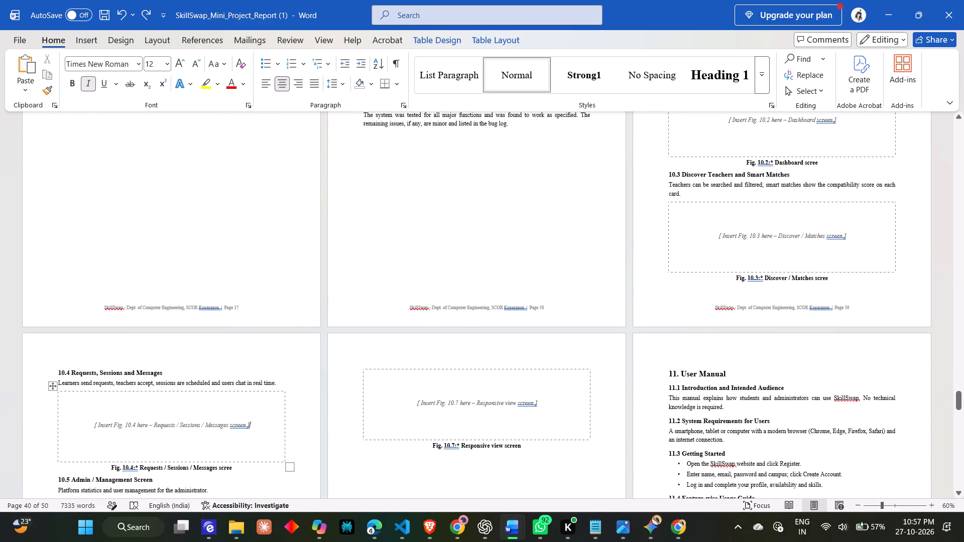
Paste the copied SkillSwap login page screenshot into the Fig. 10.1 placeholder box under Login / Registration Screen in the Word report.
scroll(171, 401, "down", 4)
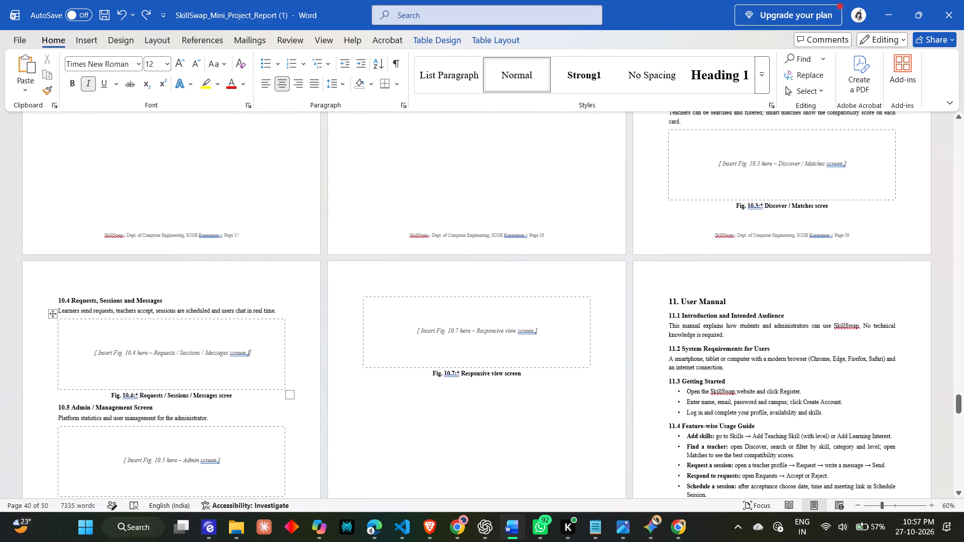
scroll(606, 234, "up", 11)
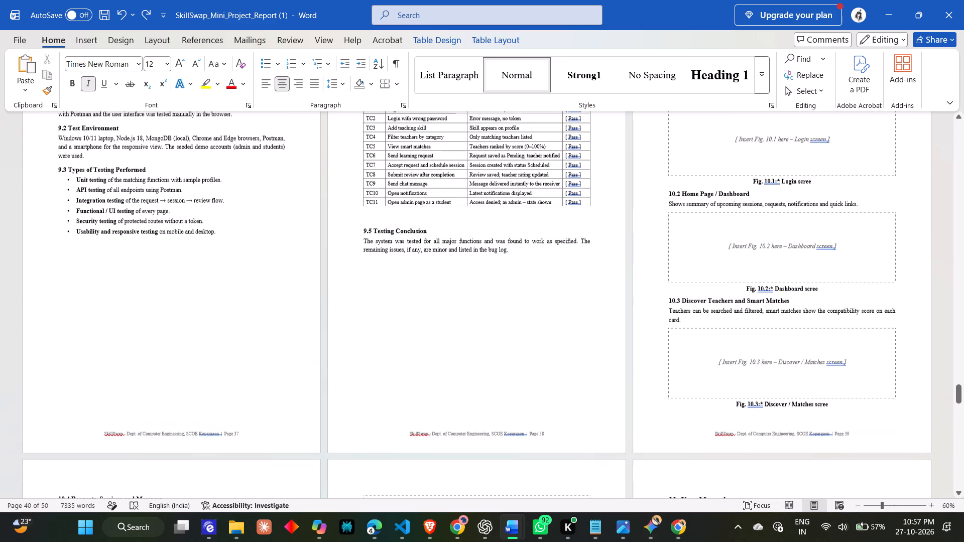
scroll(606, 236, "up", 7)
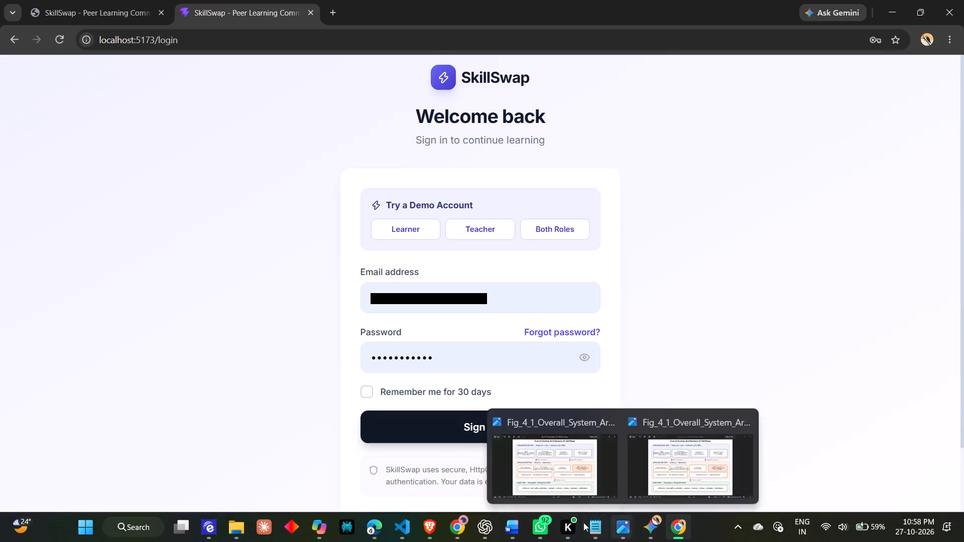
left_click(505, 471)
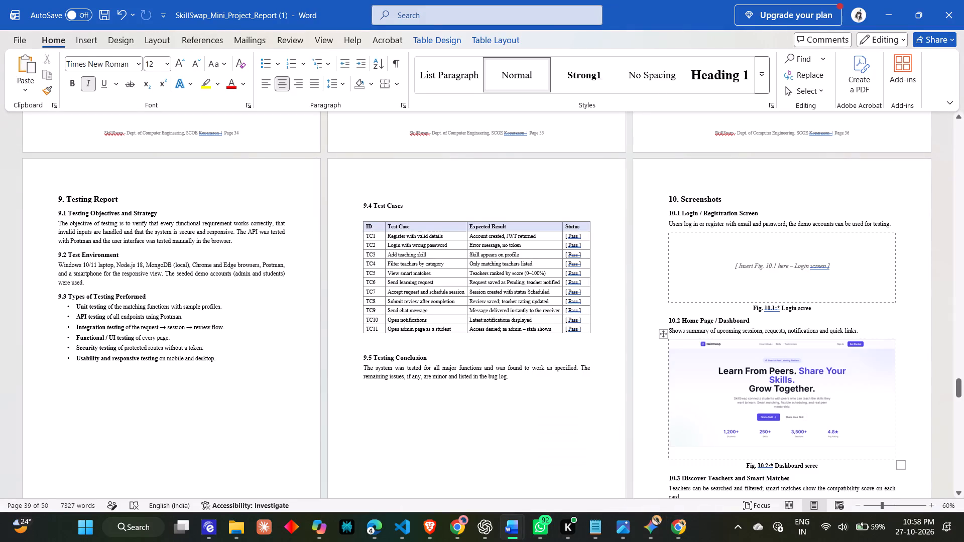
left_click(710, 255)
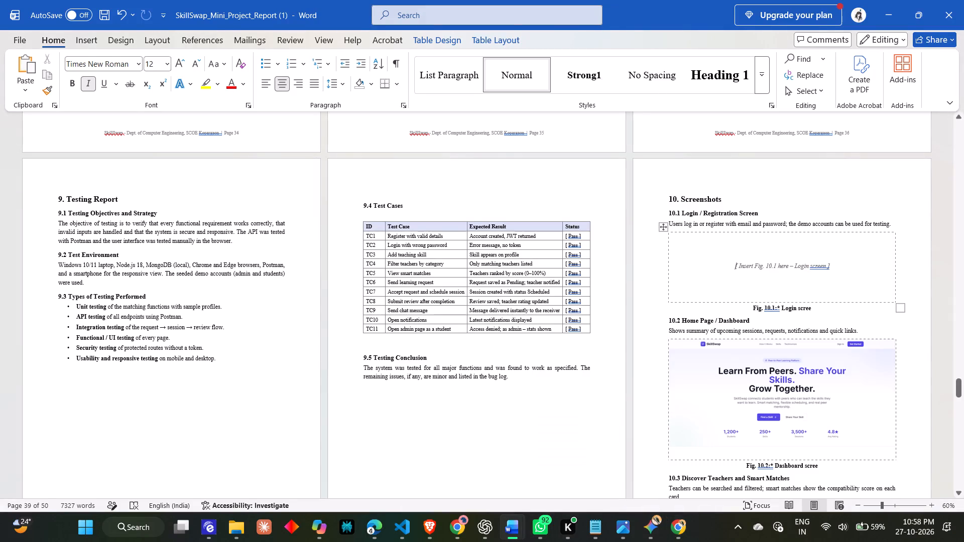
left_click(833, 266)
key("ctrl+v")
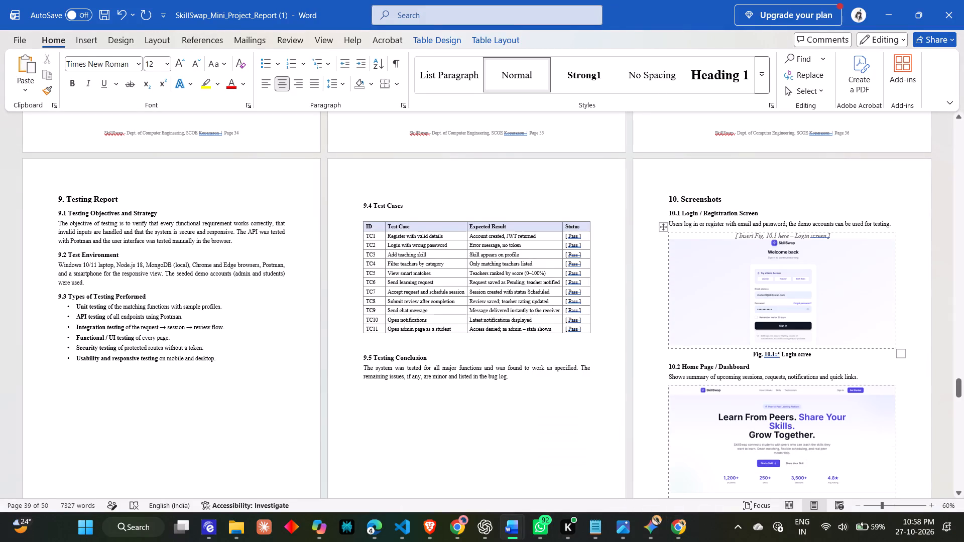
Delete the "Insert Fig. 10.1 here – Login screen" placeholder text above the pasted login screenshot.
left_click_drag(832, 235, 738, 236)
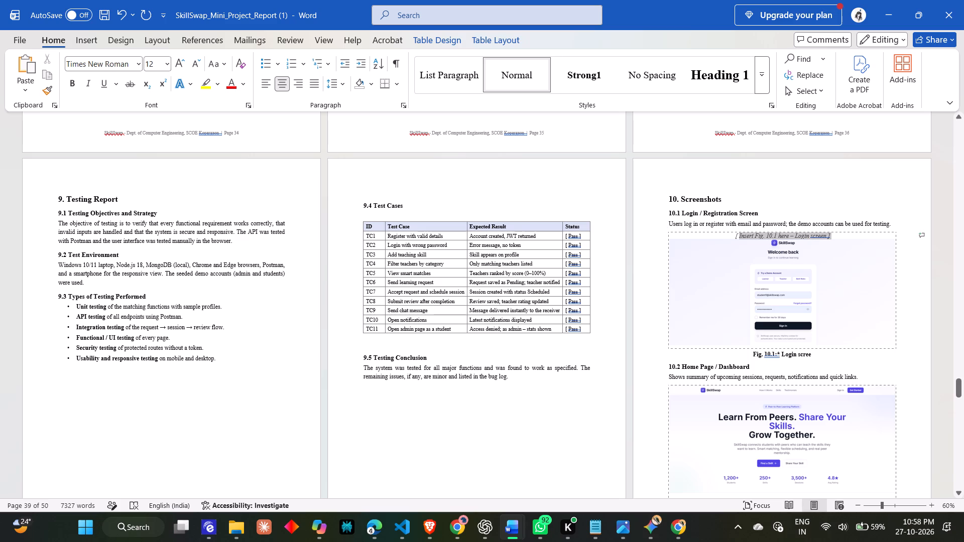
left_click_drag(738, 236, 732, 236)
key("BackSpace")
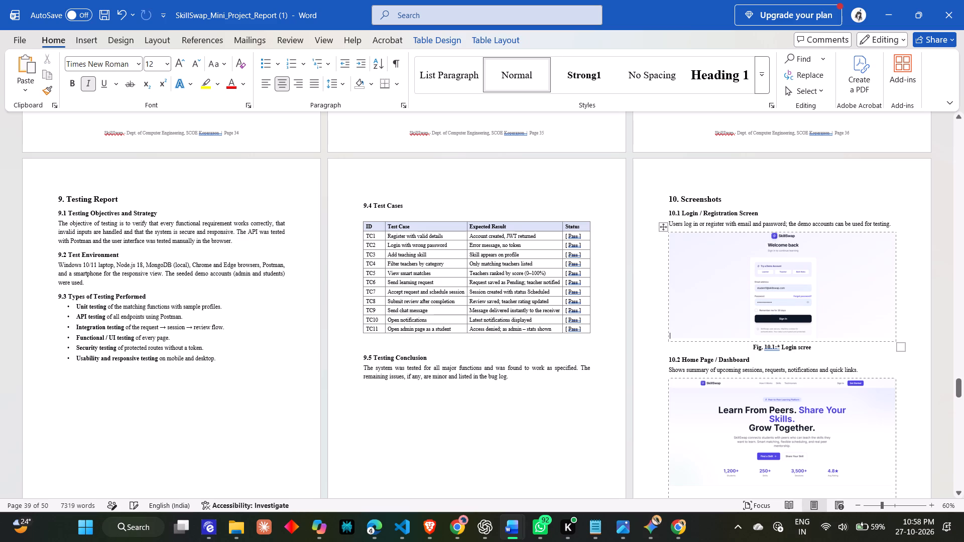
Delete the description sentence "Shows summary of upcoming sessions, requests, notifications and quick links." under heading 10.2 Home Page / Dashboard.
scroll(802, 330, "down", 6)
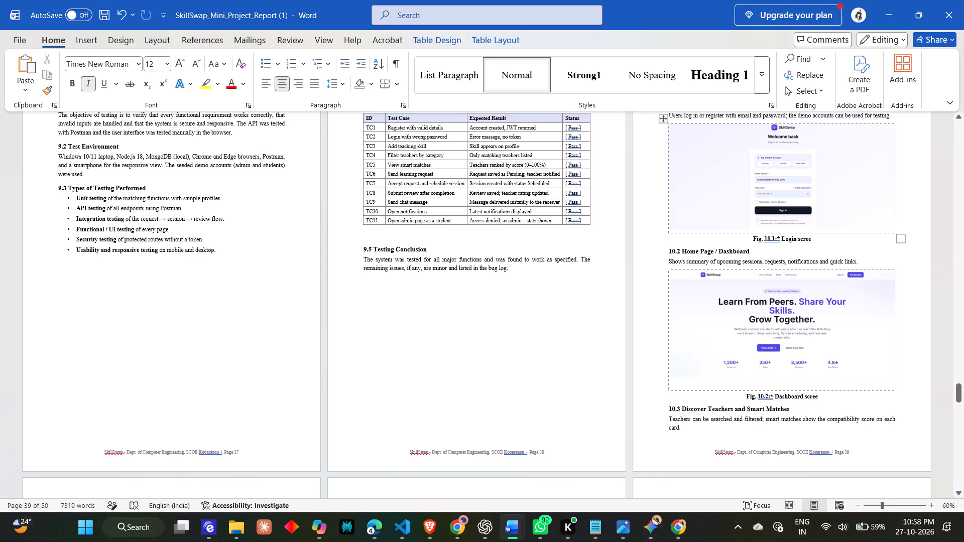
scroll(852, 280, "down", 3)
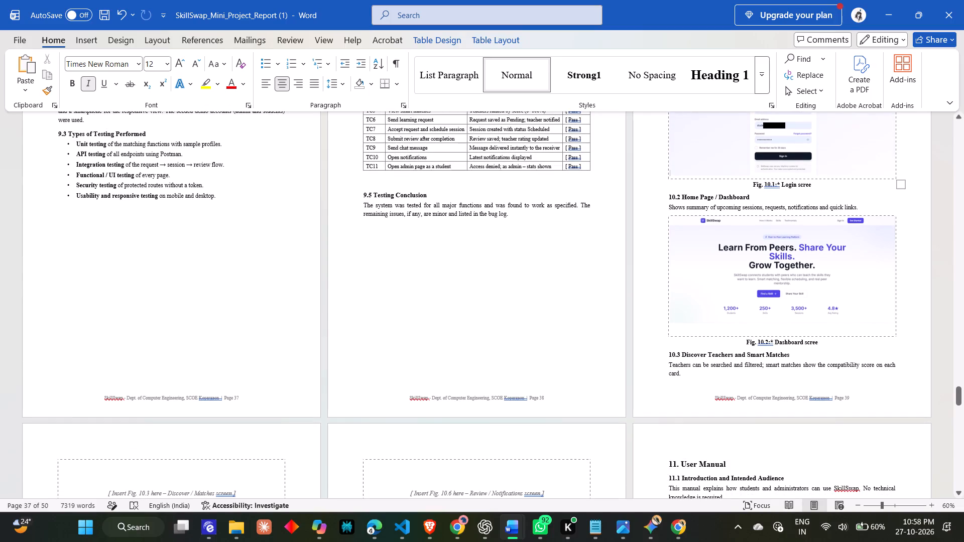
left_click_drag(869, 211, 734, 210)
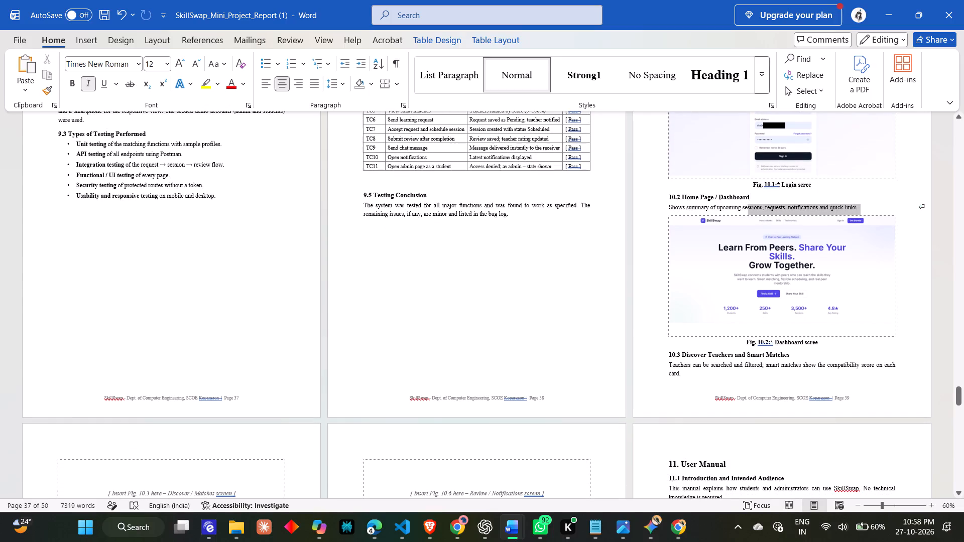
left_click_drag(734, 210, 675, 209)
key("BackSpace")
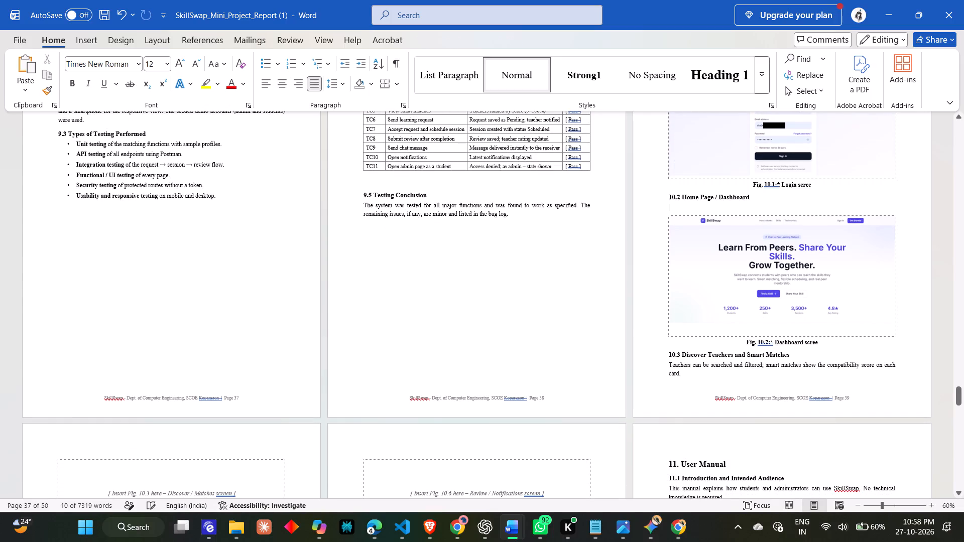
Delete the Fig. 10.1 caption below the login screenshot and insert a blank line before heading 10.2 Home Page / Dashboard.
left_click(765, 215)
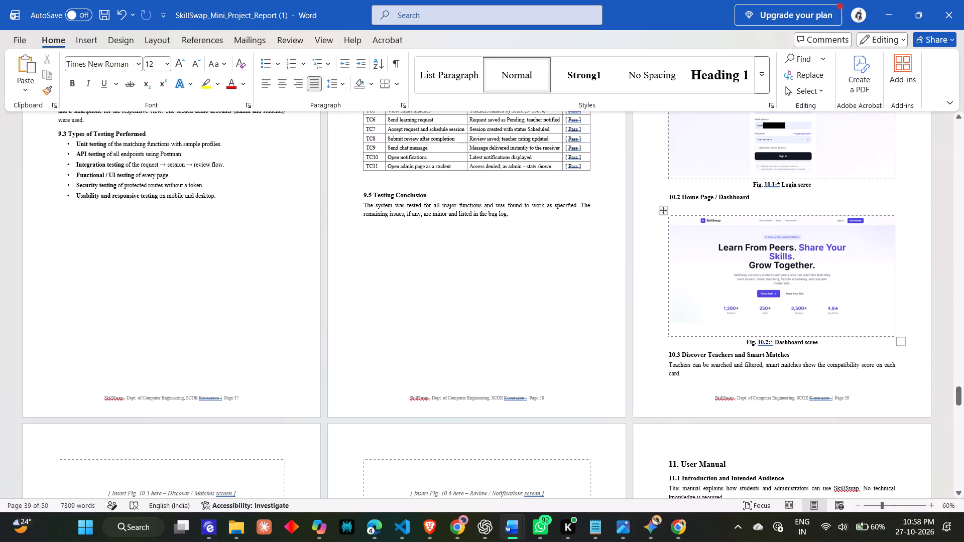
left_click_drag(817, 187, 771, 176)
left_click_drag(771, 176, 747, 179)
left_click(754, 182)
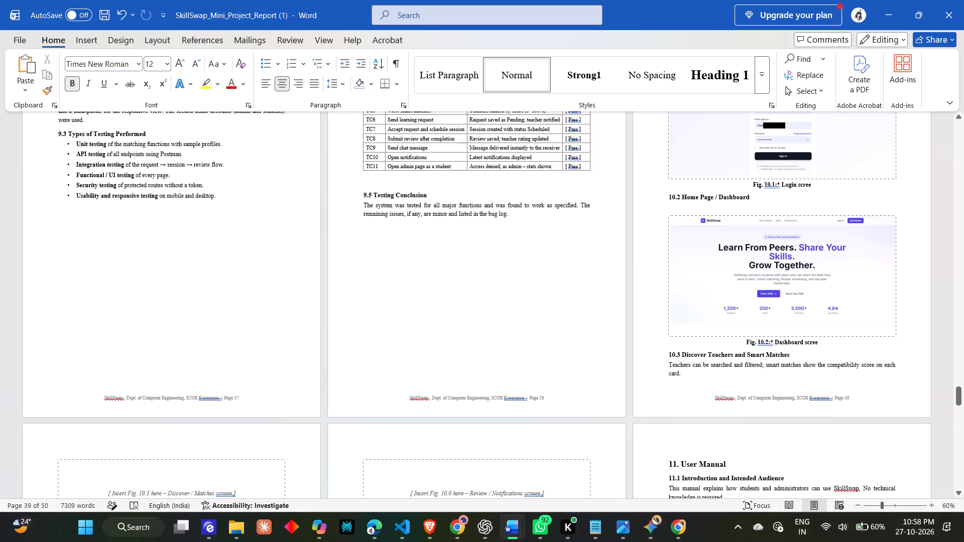
triple_click(800, 184)
key("BackSpace")
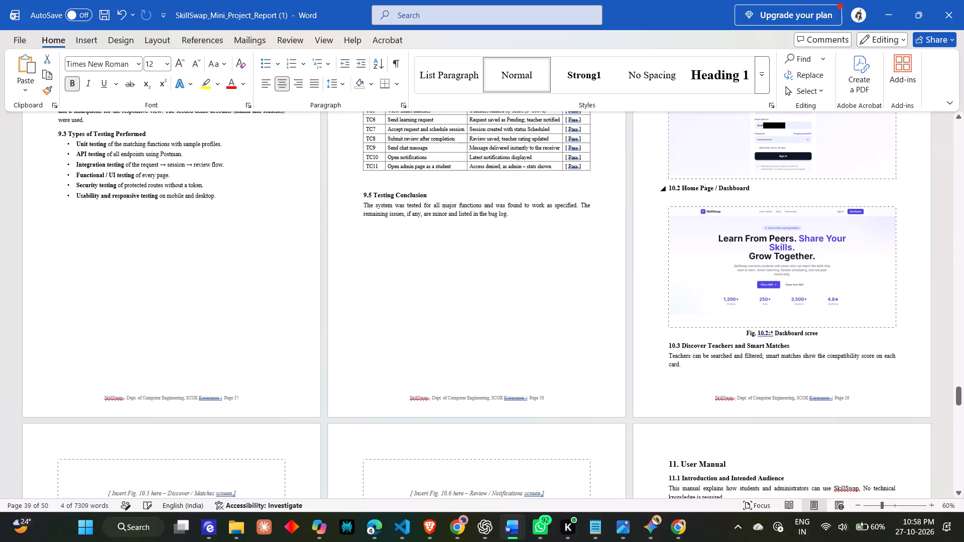
left_click(764, 186)
left_click(673, 185)
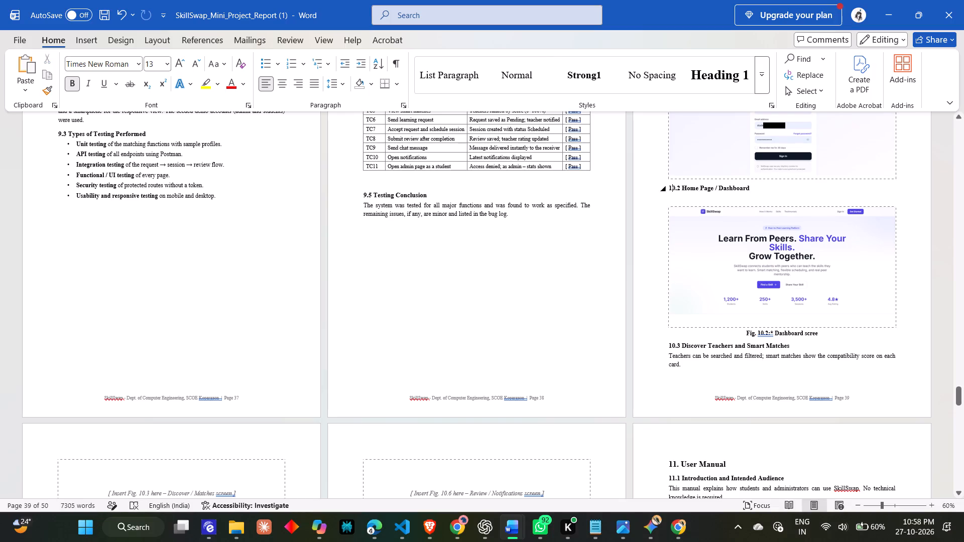
left_click(669, 185)
key("Return")
Remove the empty line between heading 10.2 Home Page / Dashboard and its screenshot box.
left_click(688, 208)
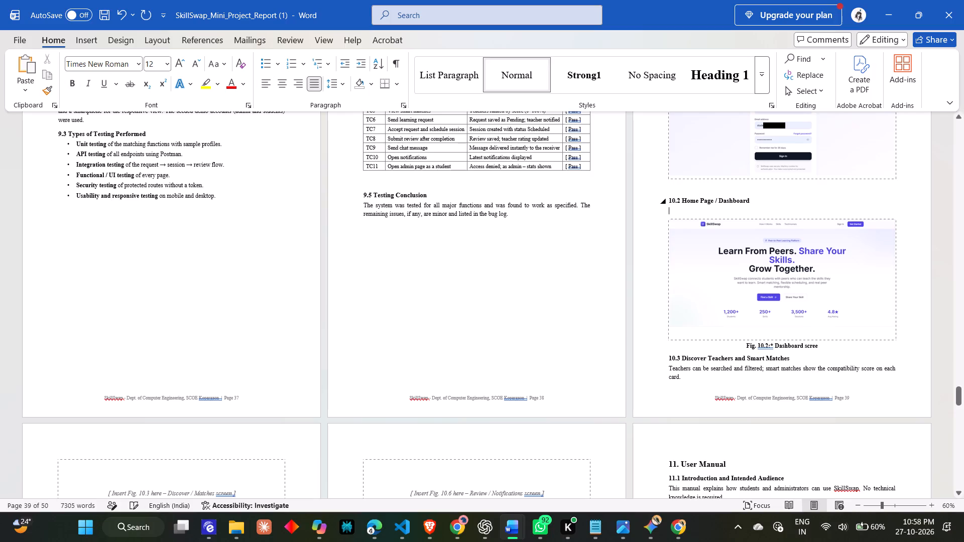
key("BackSpace")
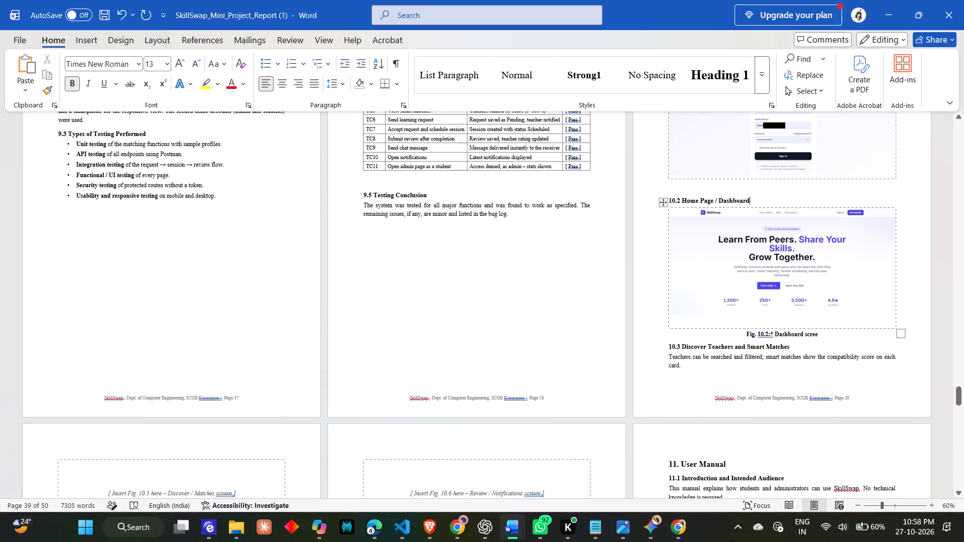
Delete the Fig. 10.2 caption below the landing page screenshot and insert a blank line before heading 10.3.
left_click_drag(826, 331, 746, 332)
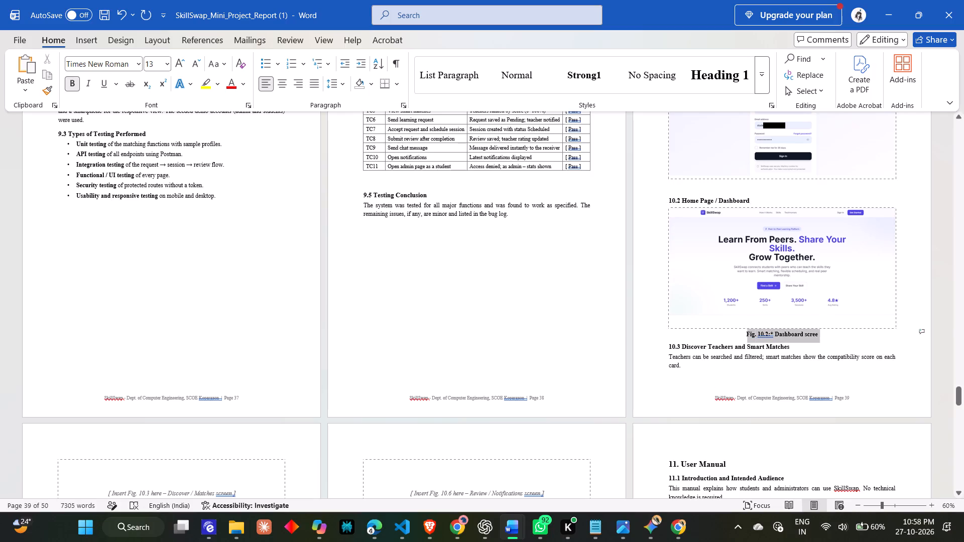
left_click_drag(746, 332, 746, 332)
key("BackSpace")
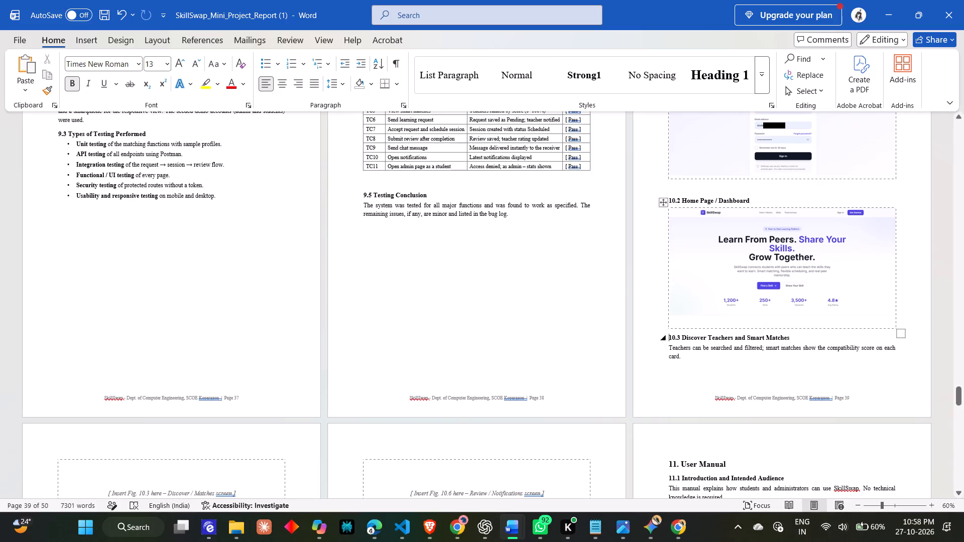
key("Return")
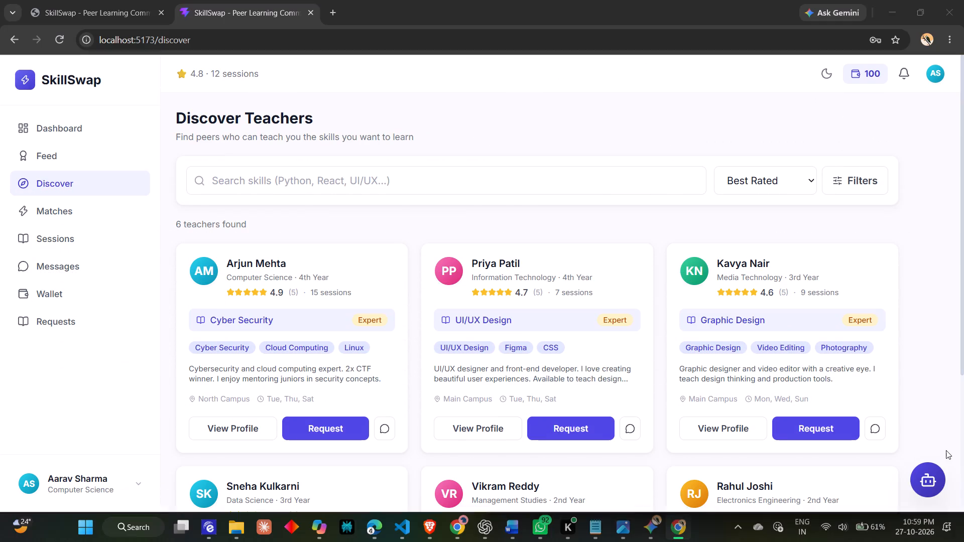
Switch to the SkillSwap report in Word and paste the Discover Teachers page screenshot into the Fig. 10.3 placeholder box.
left_click(517, 521)
left_click(491, 475)
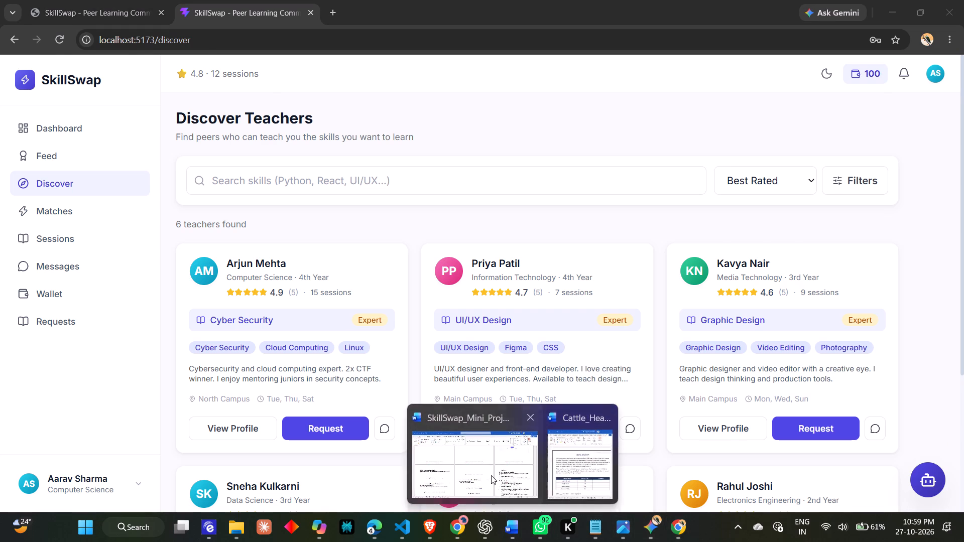
scroll(420, 355, "up", 2)
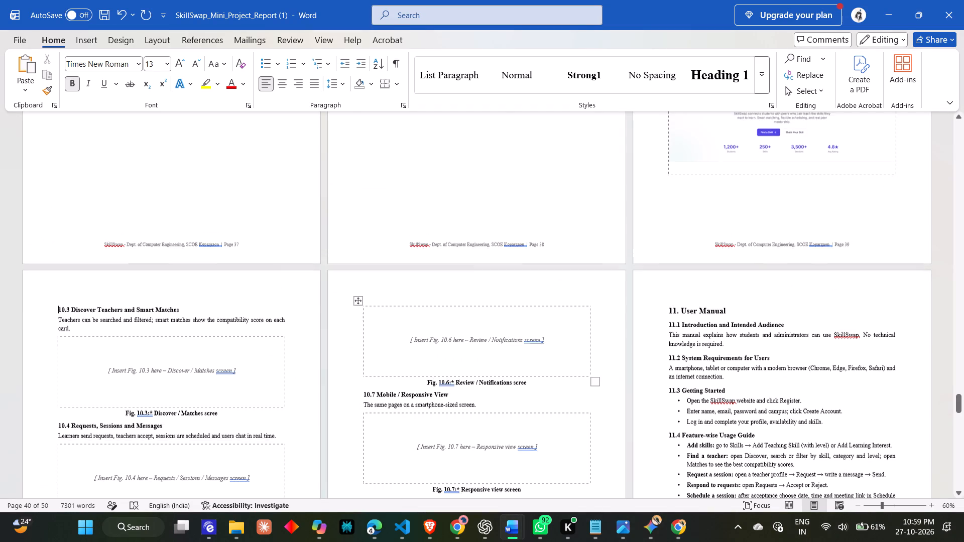
scroll(420, 355, "up", 2)
scroll(420, 355, "down", 5)
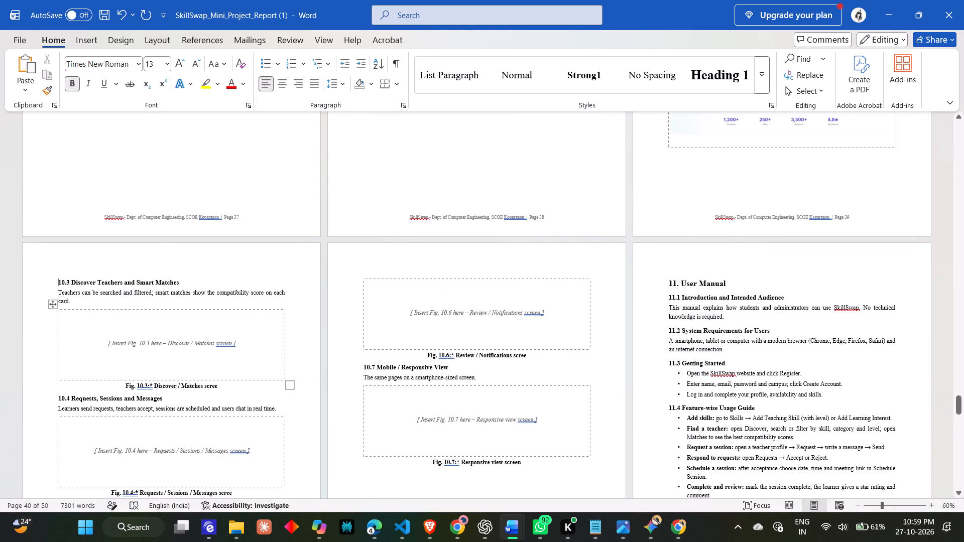
left_click(259, 345)
key("ctrl+v")
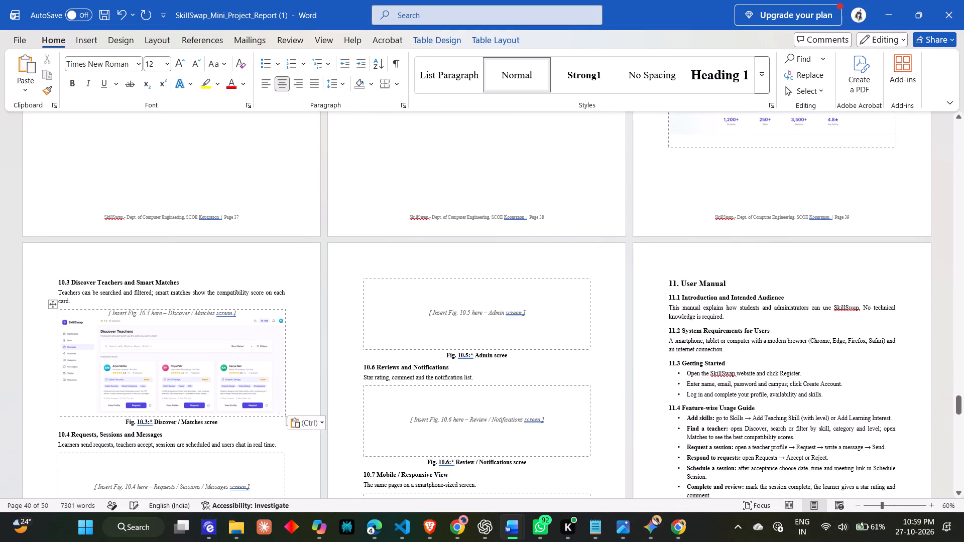
Delete the "Insert Fig. 10.3 here" placeholder text above the Discover Teachers screenshot.
left_click(241, 314)
left_click_drag(241, 311, 167, 309)
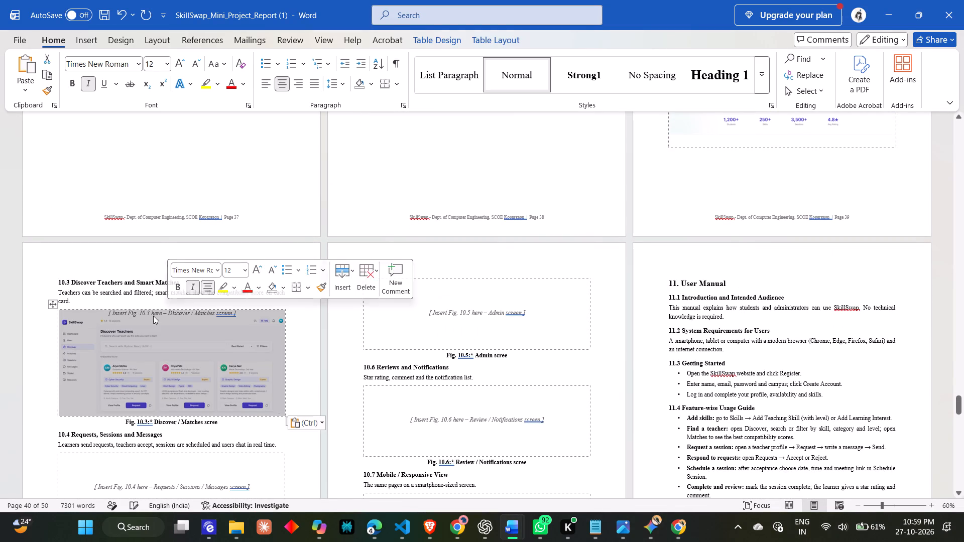
left_click(153, 316)
triple_click(156, 312)
left_click(157, 312)
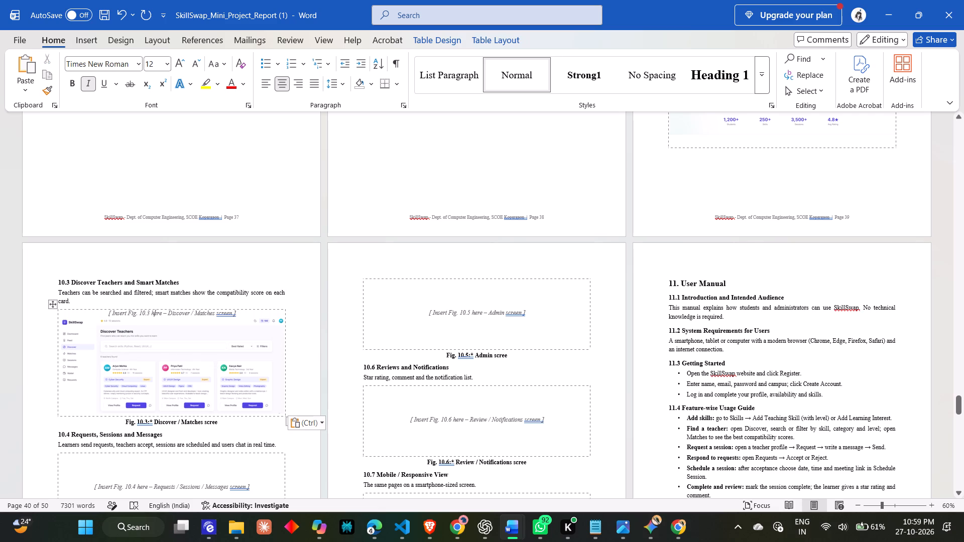
left_click(246, 313)
left_click_drag(238, 312, 111, 313)
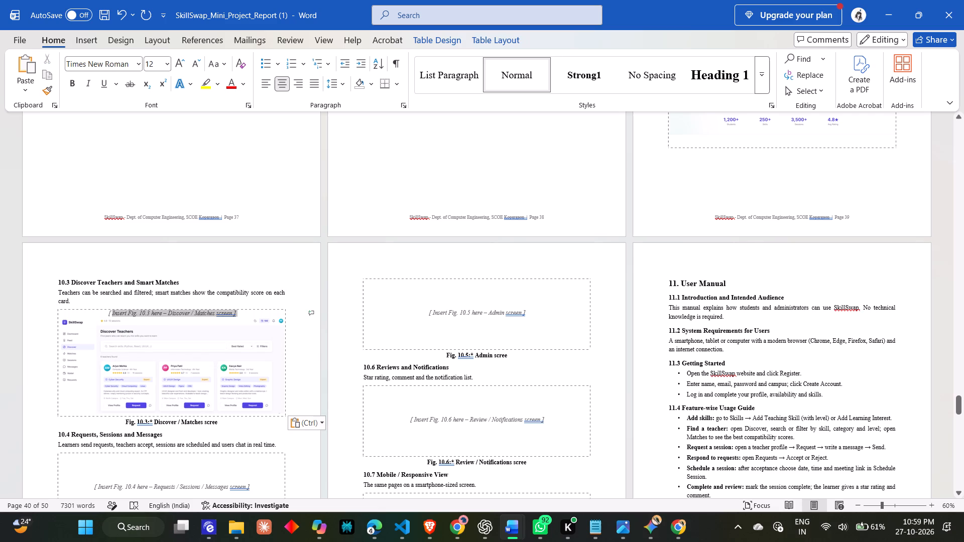
left_click_drag(111, 313, 101, 315)
key("BackSpace")
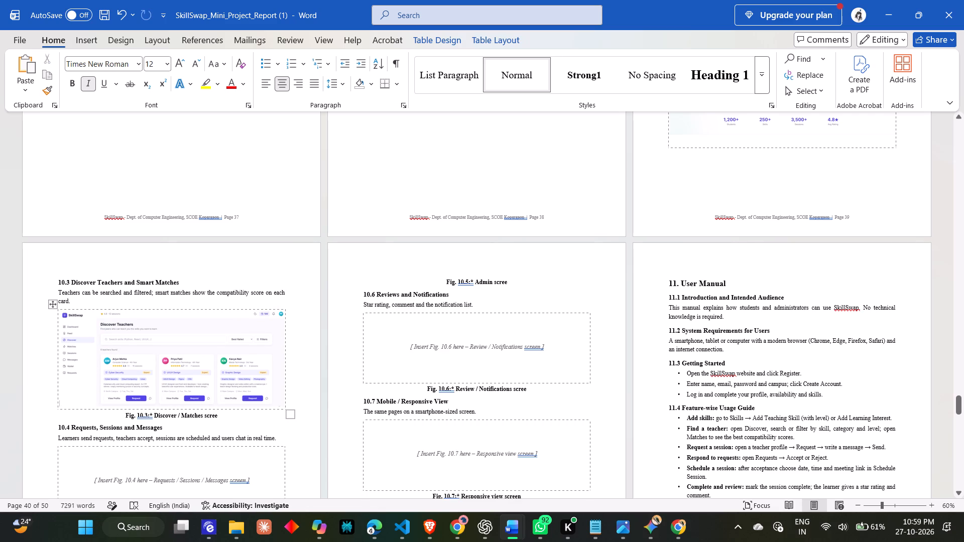
Extend the bottom edge of the Discover Teachers screenshot box under heading 10.3 downward to make the box taller.
scroll(144, 300, "down", 4)
scroll(171, 240, "down", 1)
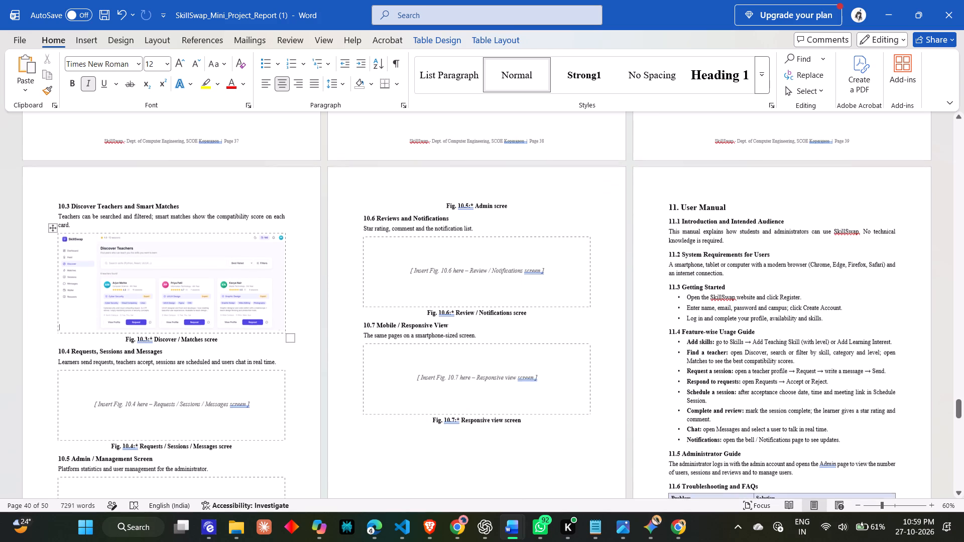
scroll(171, 241, "down", 2)
scroll(177, 285, "down", 1)
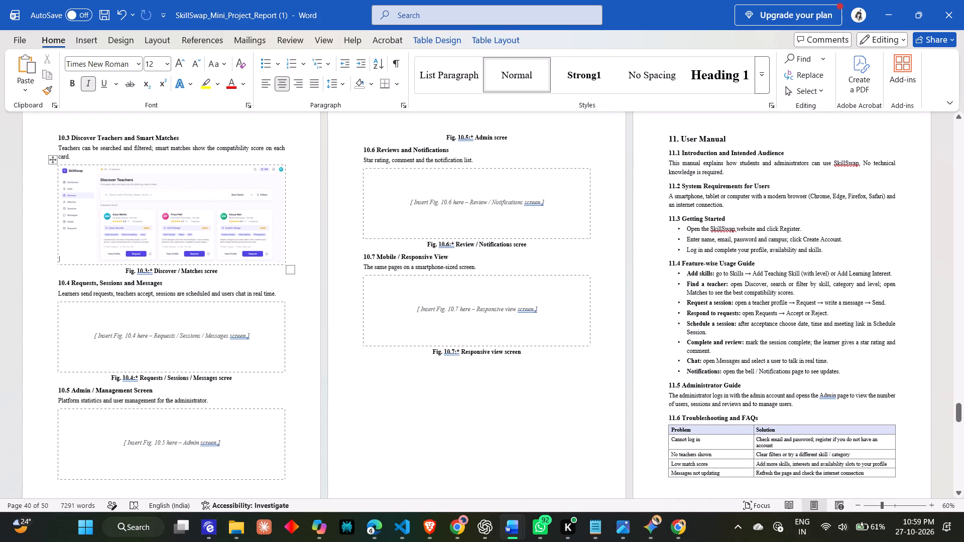
scroll(221, 224, "right", 1)
scroll(221, 224, "up", 1, "ctrl")
scroll(221, 224, "right", 1, "ctrl")
scroll(221, 224, "up", 10, "ctrl")
scroll(221, 224, "down", 7, "ctrl")
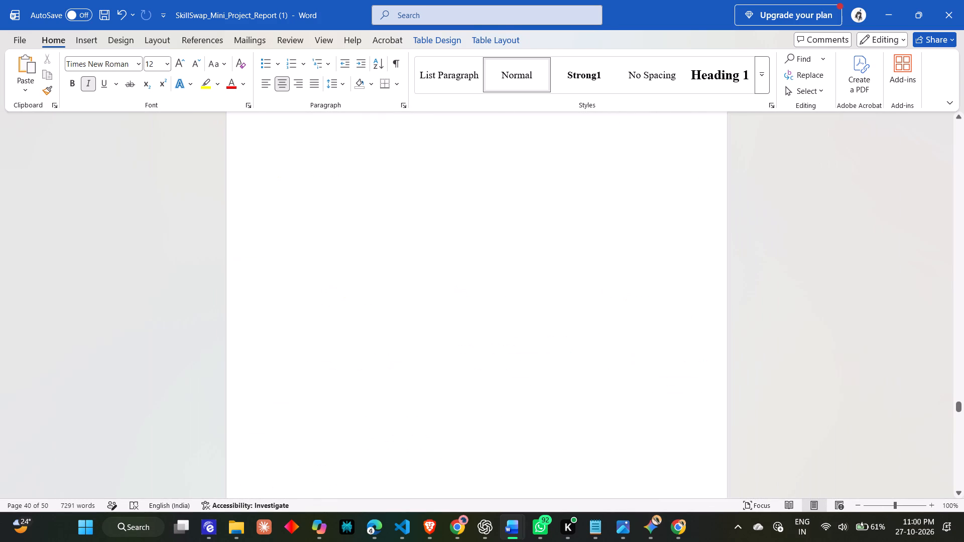
scroll(409, 282, "up", 1)
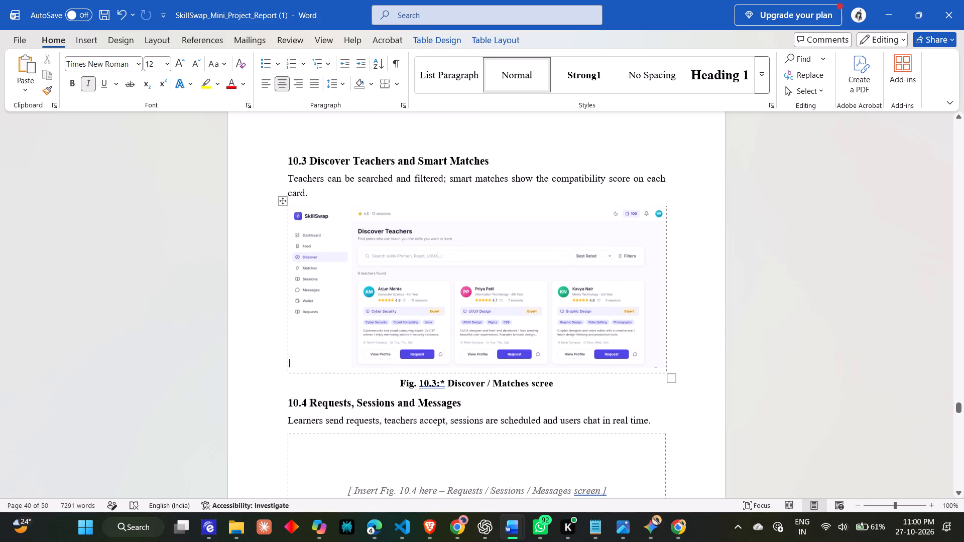
scroll(409, 282, "down", 1)
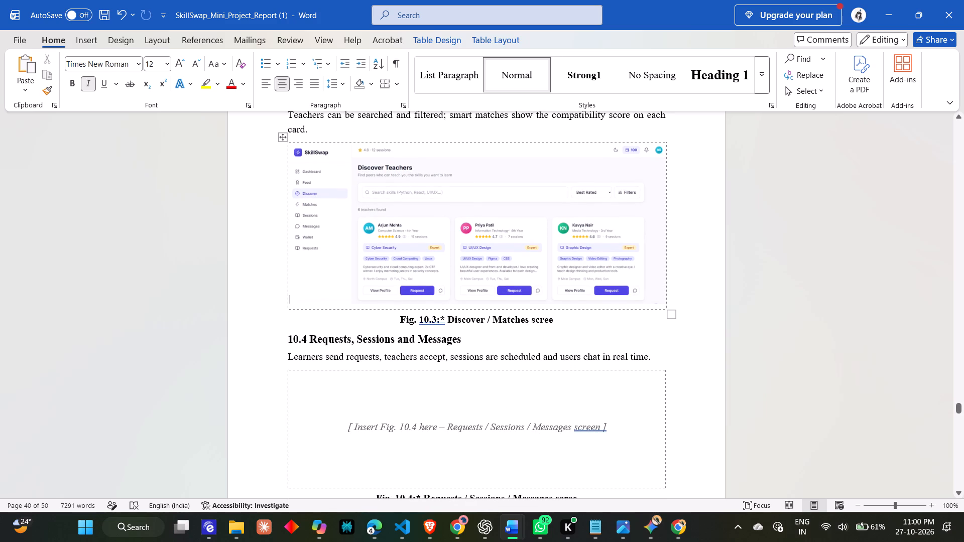
left_click_drag(470, 308, 470, 311)
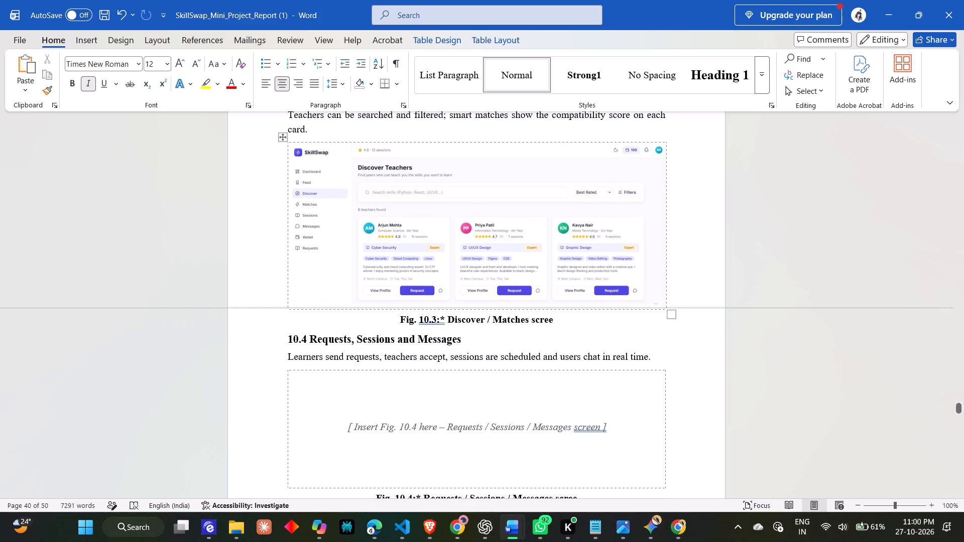
left_click_drag(470, 311, 470, 361)
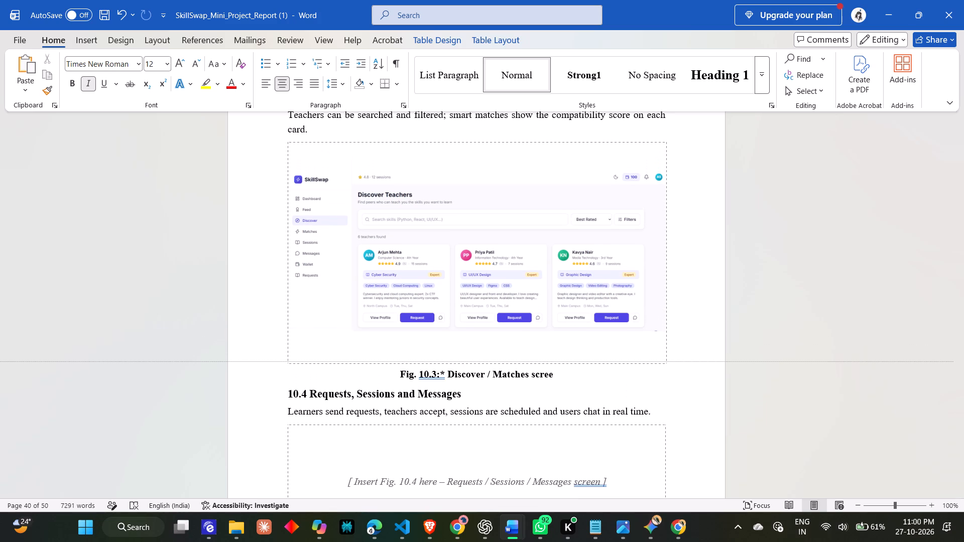
left_click_drag(470, 361, 470, 363)
Widen the Discover Teachers screenshot box on both sides so it extends slightly past the text margins.
scroll(472, 281, "up", 2)
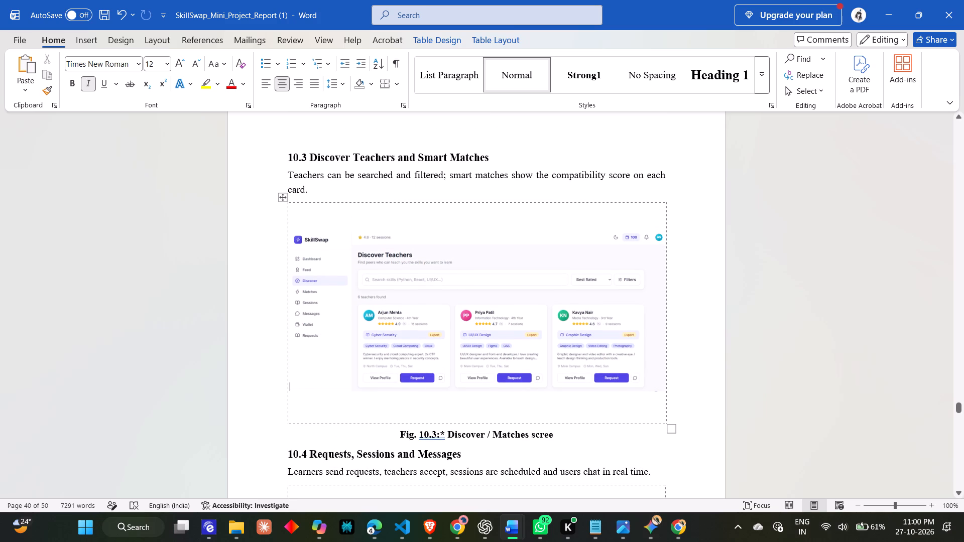
left_click_drag(287, 286, 265, 291)
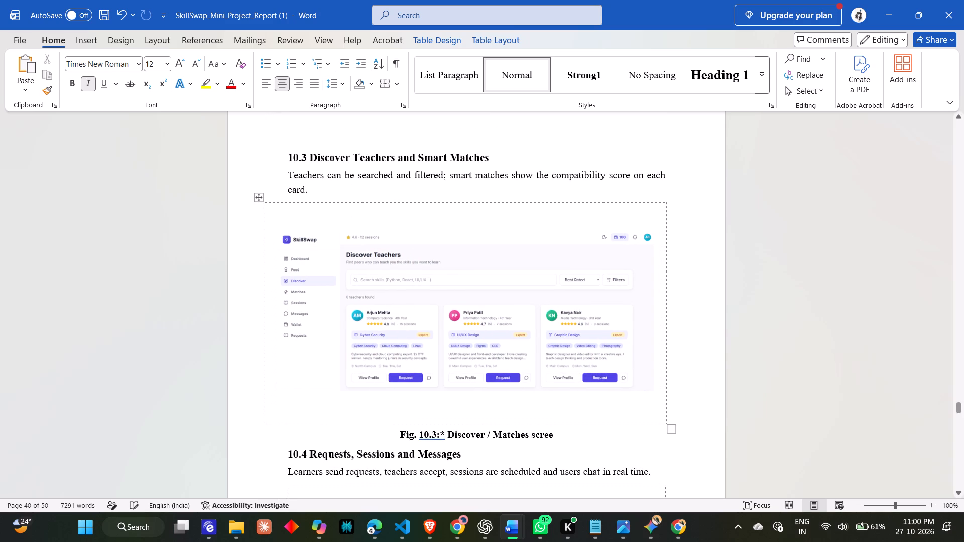
left_click_drag(666, 310, 694, 310)
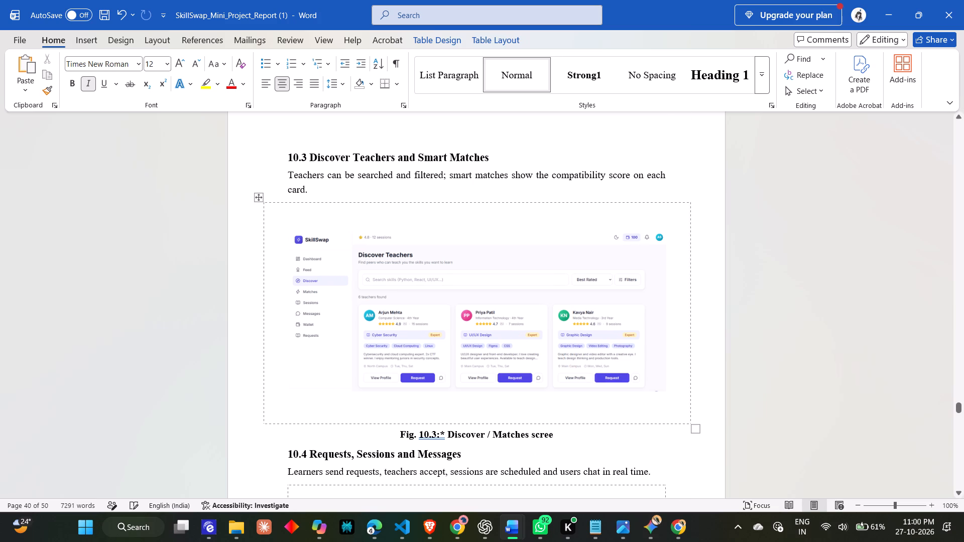
Stretch the landing page screenshot under heading 10.2 Home Page / Dashboard downward to make it taller.
scroll(584, 165, "up", 11)
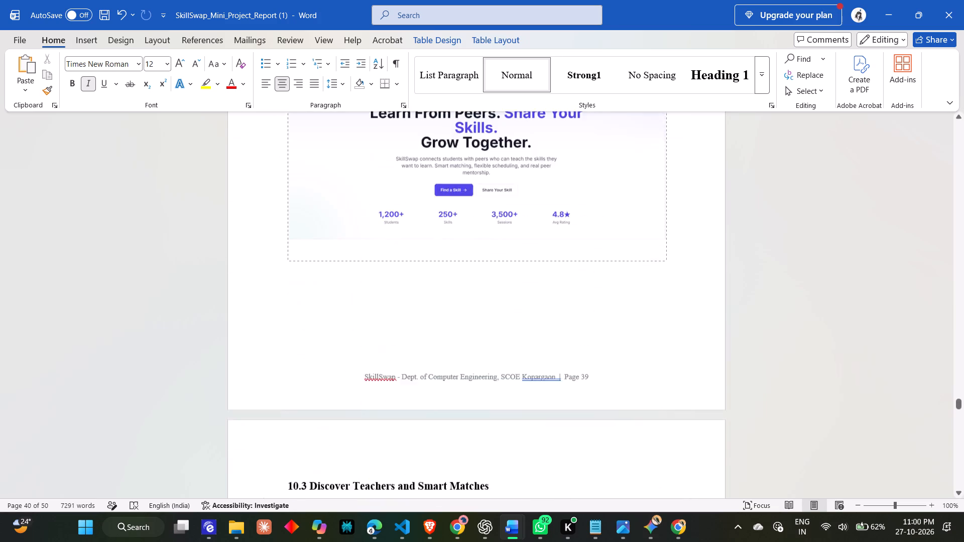
scroll(584, 165, "up", 3)
left_click(418, 234)
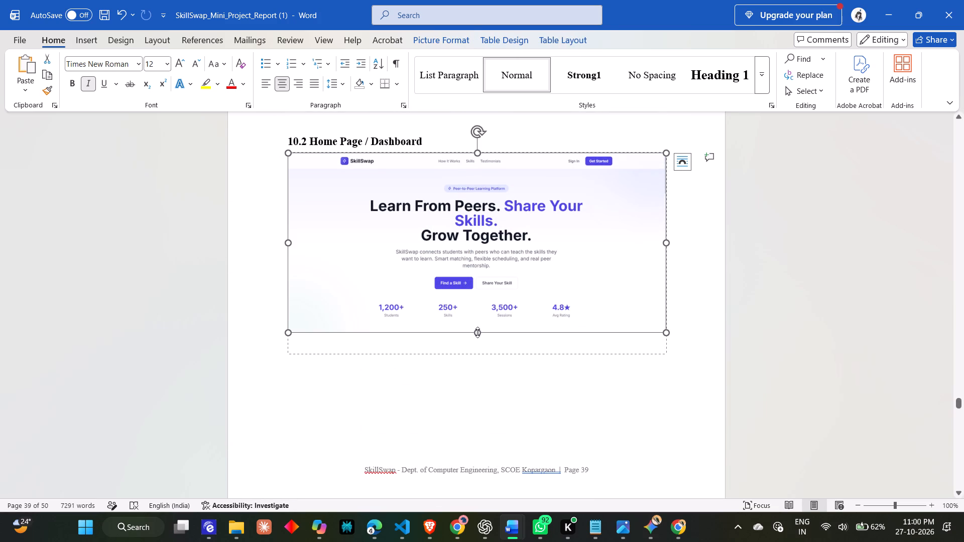
left_click_drag(477, 332, 479, 370)
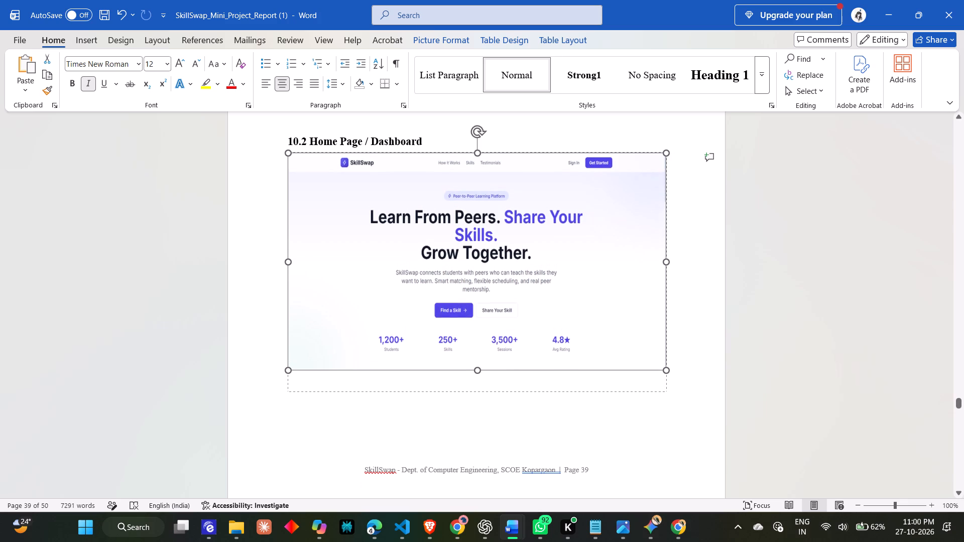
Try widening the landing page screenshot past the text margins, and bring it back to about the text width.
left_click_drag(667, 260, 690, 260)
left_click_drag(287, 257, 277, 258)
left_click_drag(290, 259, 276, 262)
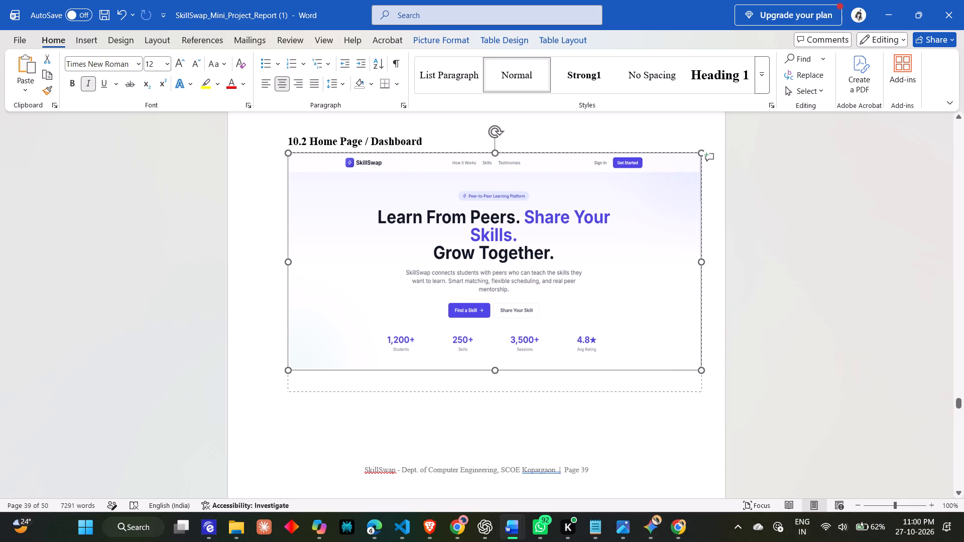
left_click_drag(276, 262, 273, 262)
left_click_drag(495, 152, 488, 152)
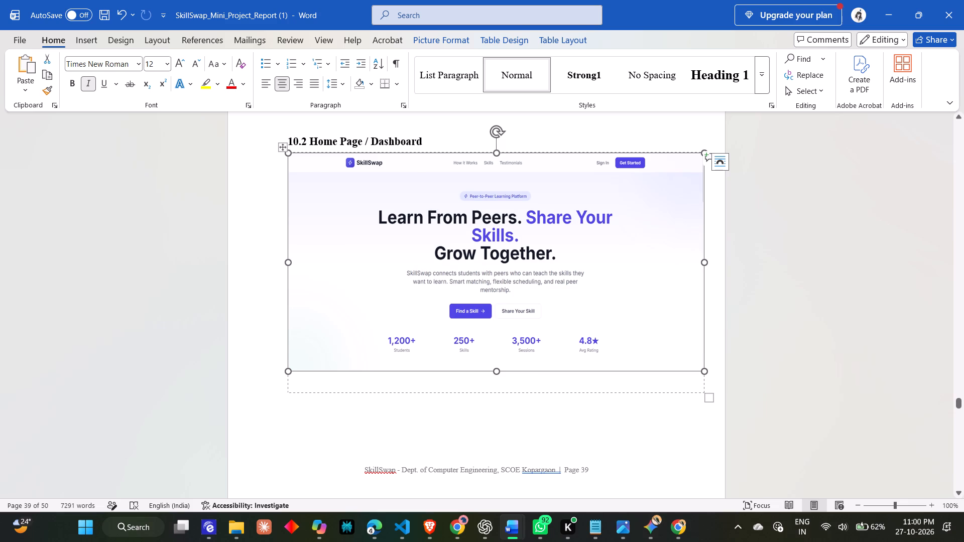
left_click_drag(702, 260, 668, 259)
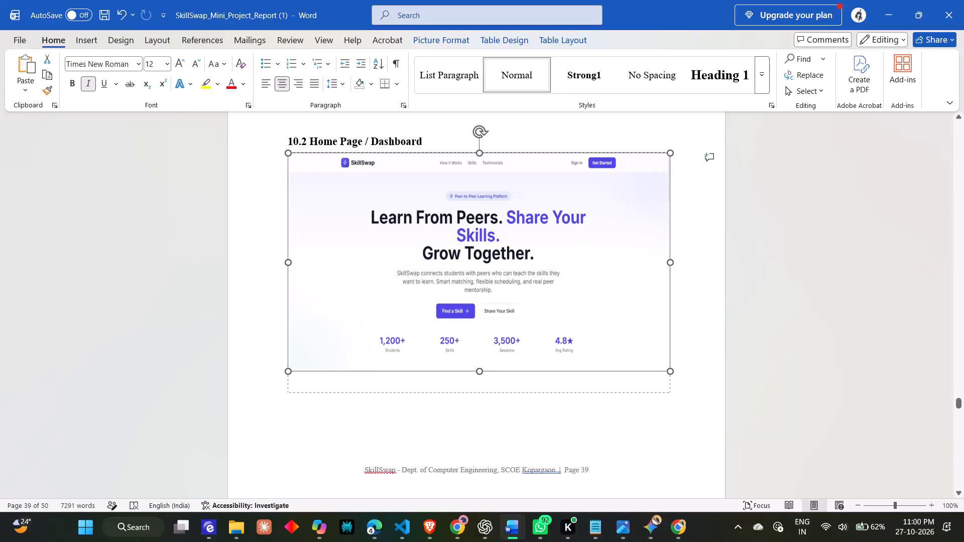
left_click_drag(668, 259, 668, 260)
Reduce the height of the landing page screenshot under heading 10.2 slightly and deselect it.
left_click_drag(478, 369, 478, 359)
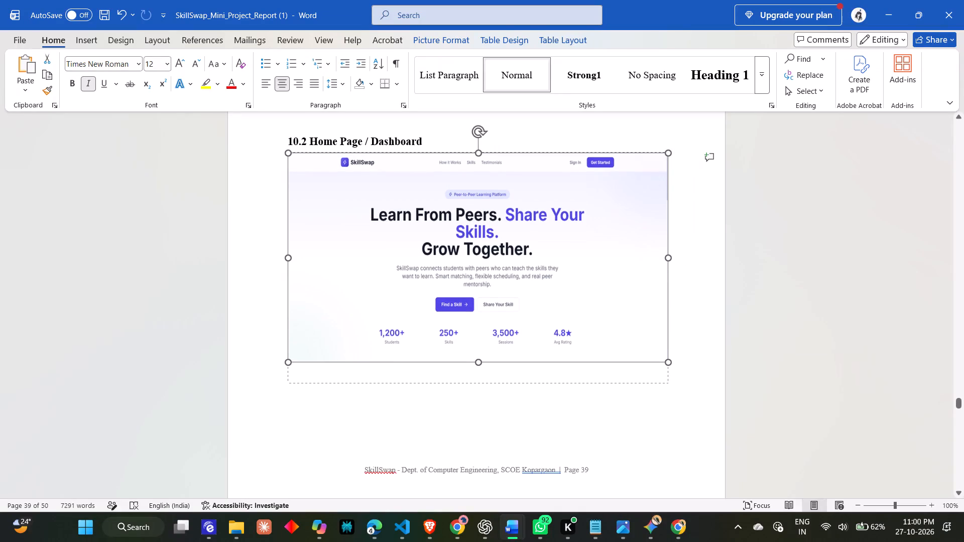
left_click_drag(478, 359, 478, 358)
left_click(535, 259)
left_click(548, 139)
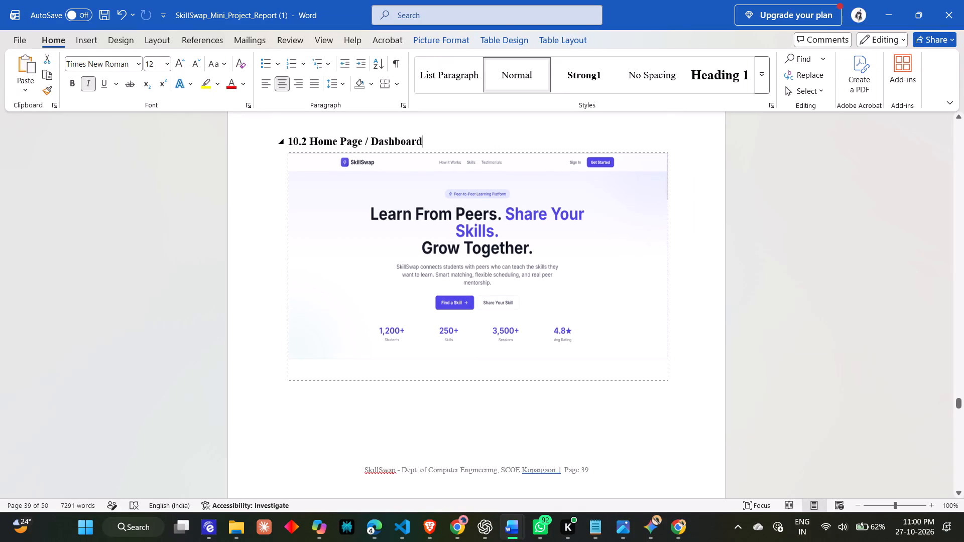
Review the layout of the preceding pages, from the test cases and section 9.5 to the login and landing page screenshots.
scroll(549, 139, "up", 3)
scroll(535, 186, "up", 4)
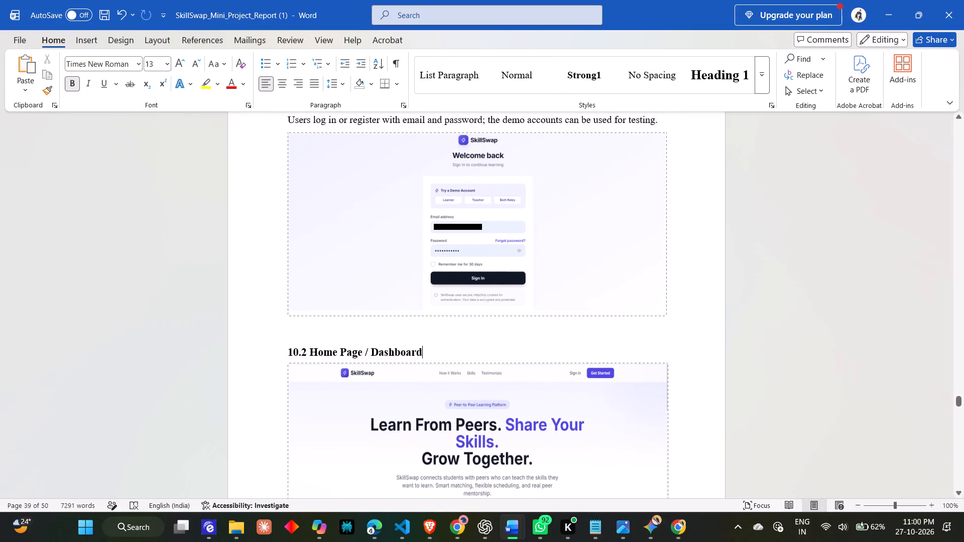
scroll(518, 273, "up", 3)
scroll(525, 323, "up", 18)
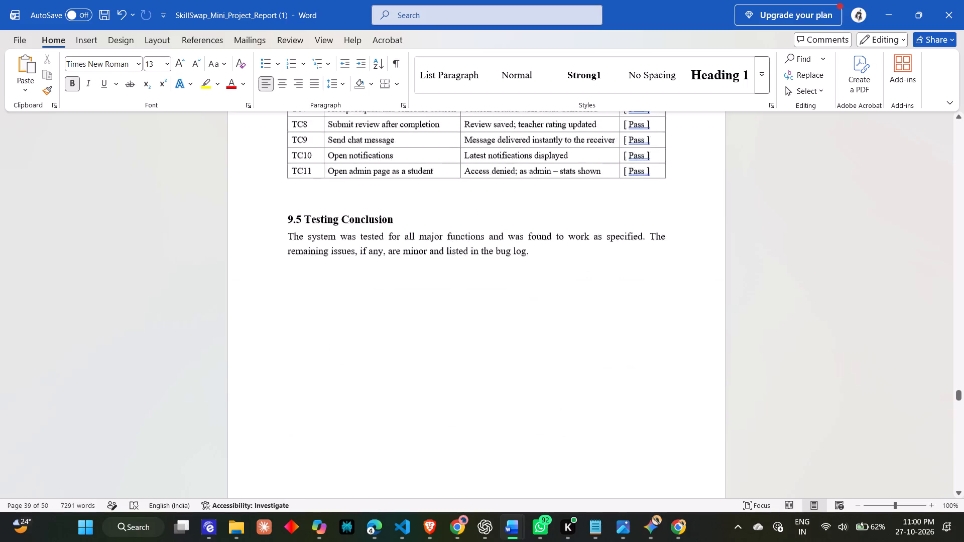
scroll(527, 318, "up", 4)
scroll(524, 326, "down", 7)
scroll(524, 332, "down", 20)
scroll(524, 332, "down", 5)
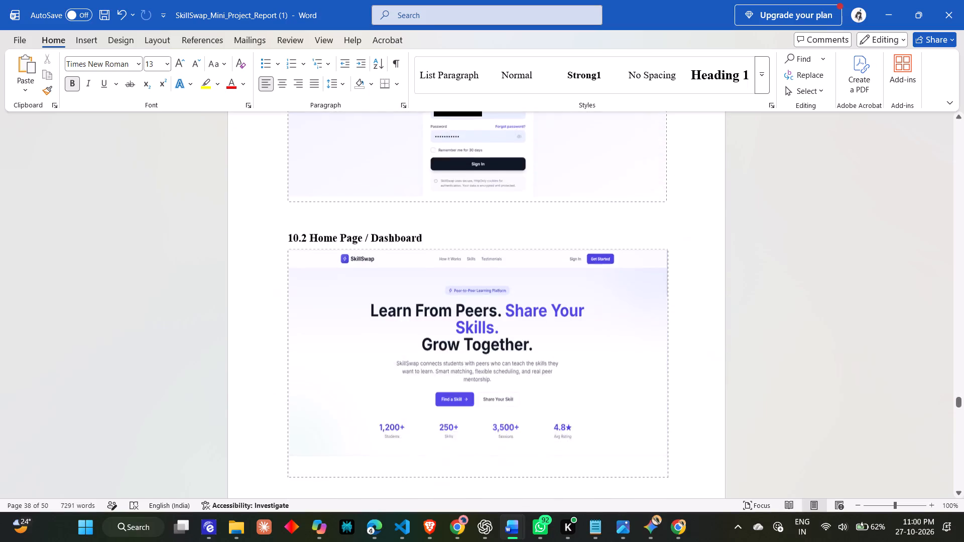
scroll(527, 330, "down", 3)
scroll(528, 330, "up", 20)
scroll(528, 330, "up", 10)
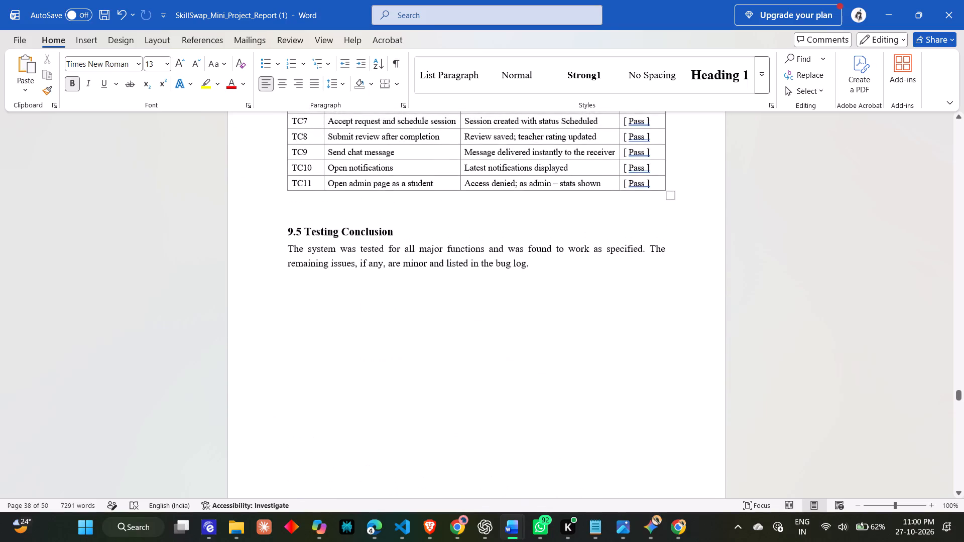
Delete the Fig. 10.3 caption below the Discover Teachers screenshot and leave one blank line before heading 10.4.
scroll(536, 364, "down", 20)
scroll(536, 364, "down", 20)
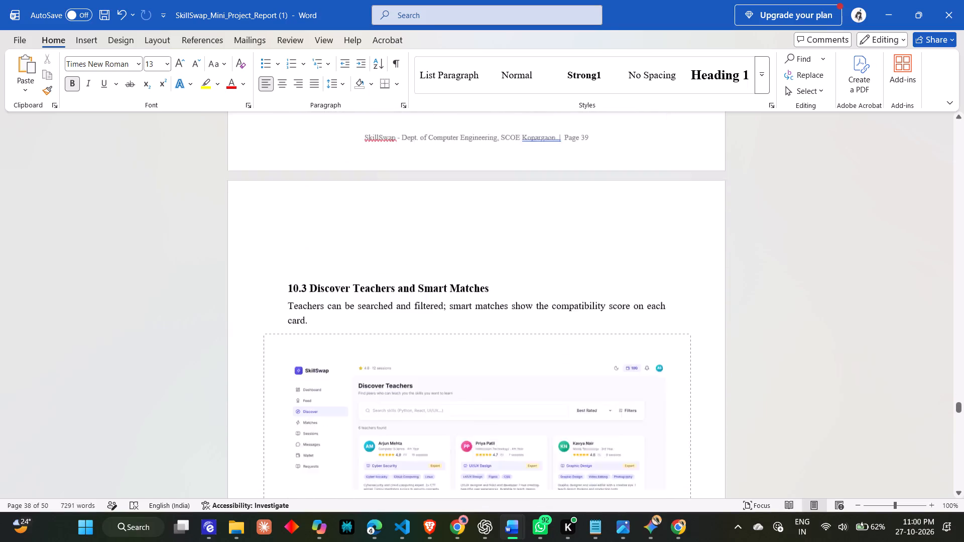
scroll(549, 359, "down", 13)
scroll(549, 358, "up", 5)
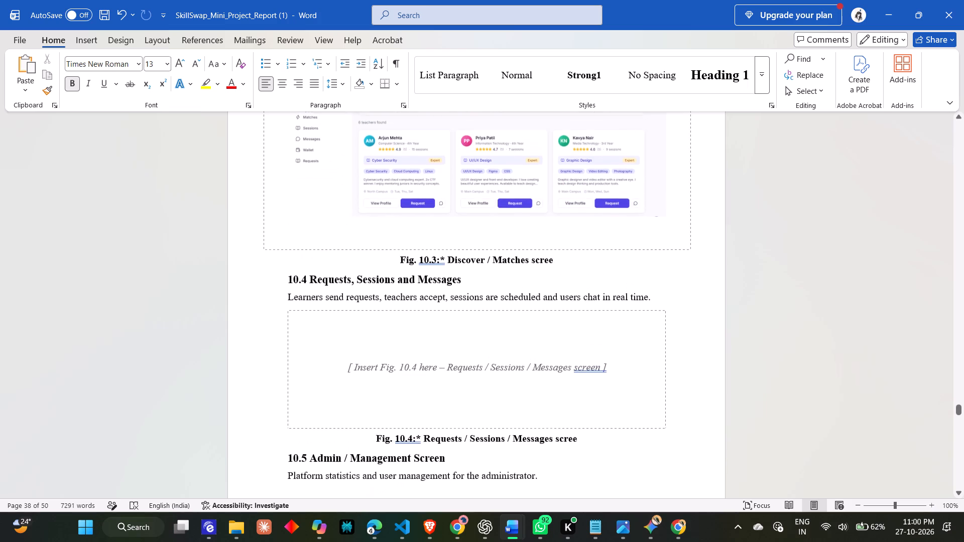
left_click_drag(568, 265, 399, 276)
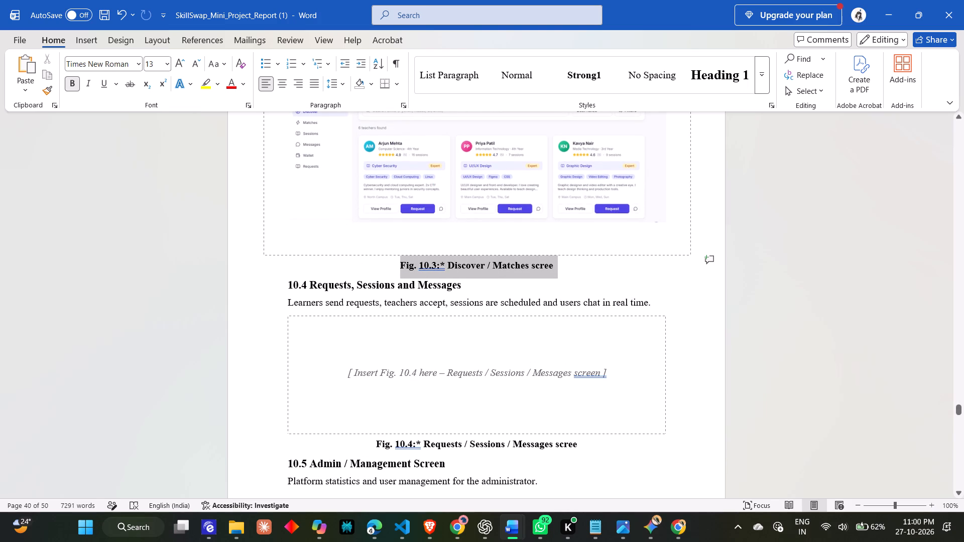
left_click_drag(399, 276, 396, 276)
key("BackSpace")
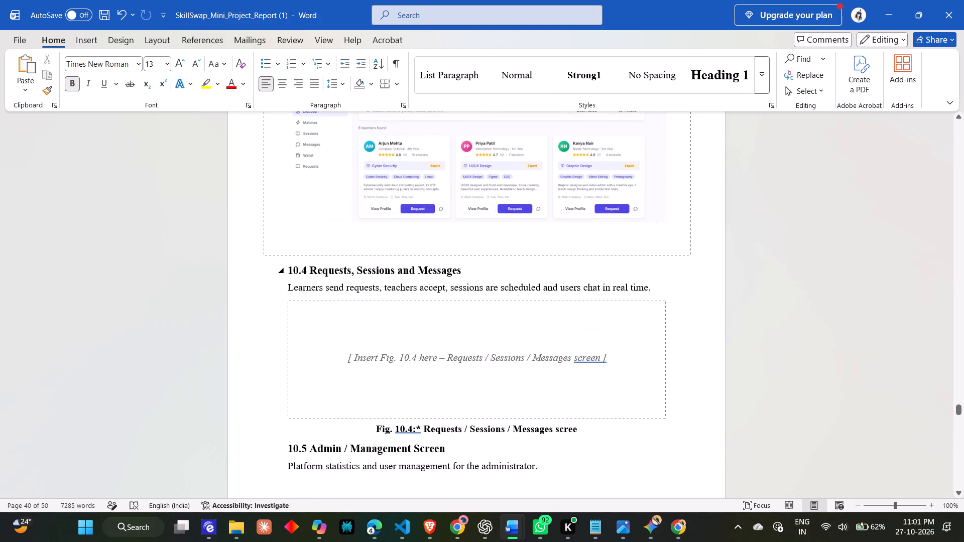
key("shift+Return")
key("shift+Return")
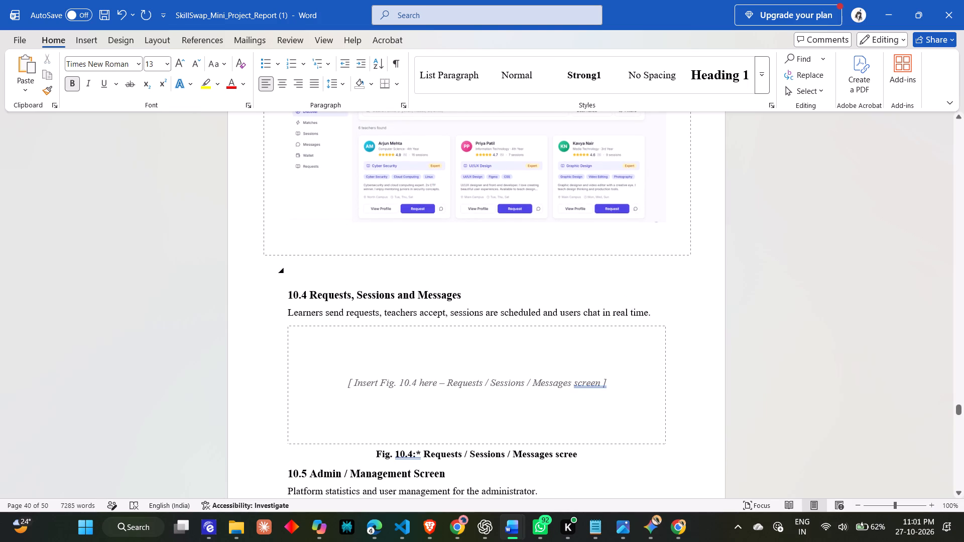
key("Return")
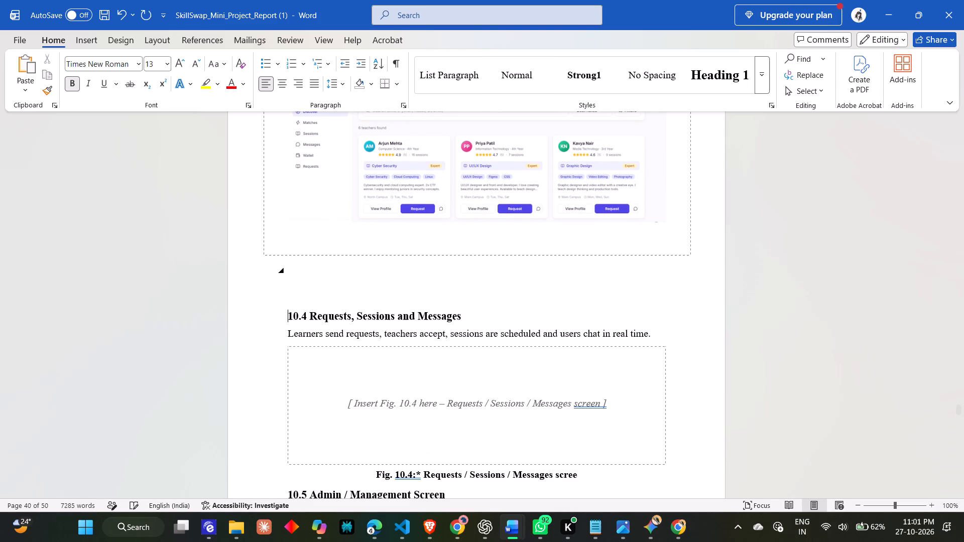
key("BackSpace")
key("BackSpace")
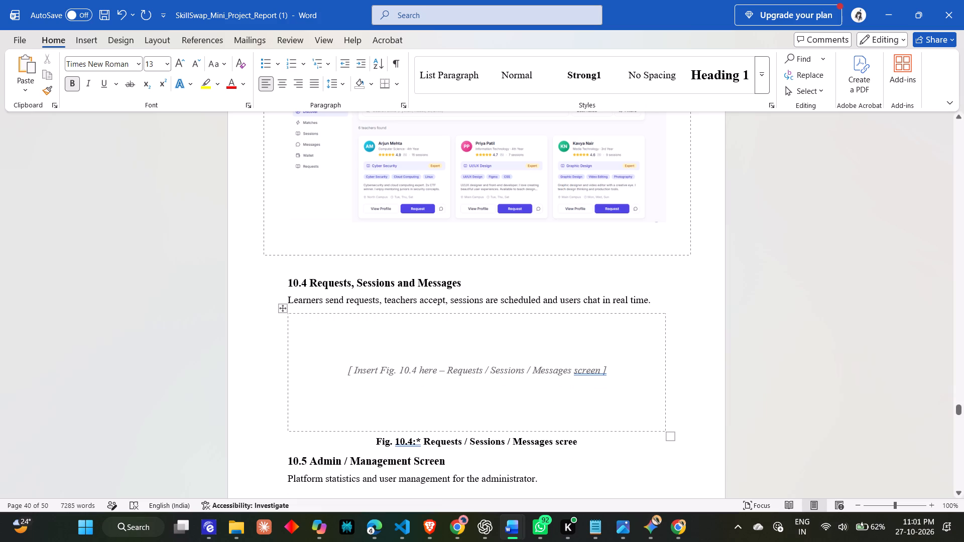
Switch to Chrome and look over the SkillSwap app's Sessions and Requests pages as possible captures for section 10.4.
left_click(677, 529)
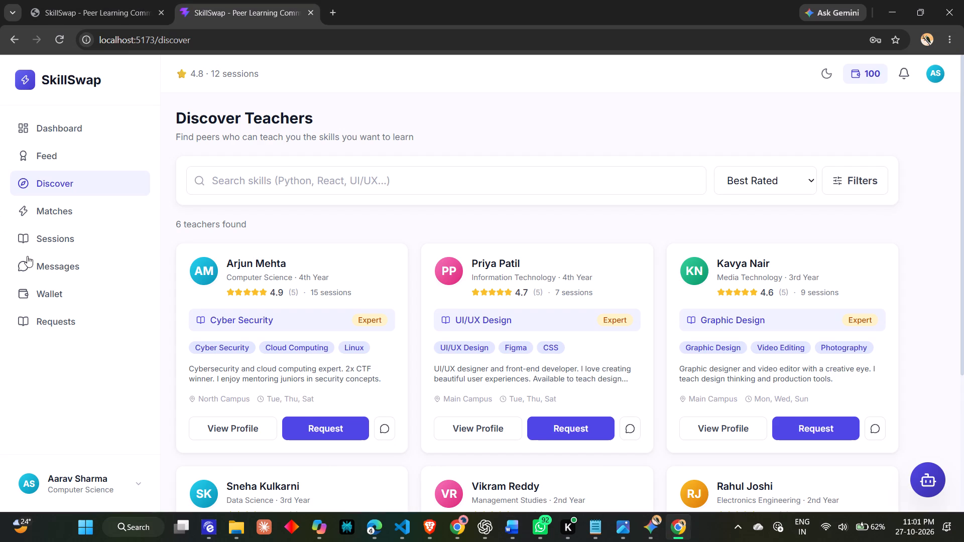
left_click(66, 240)
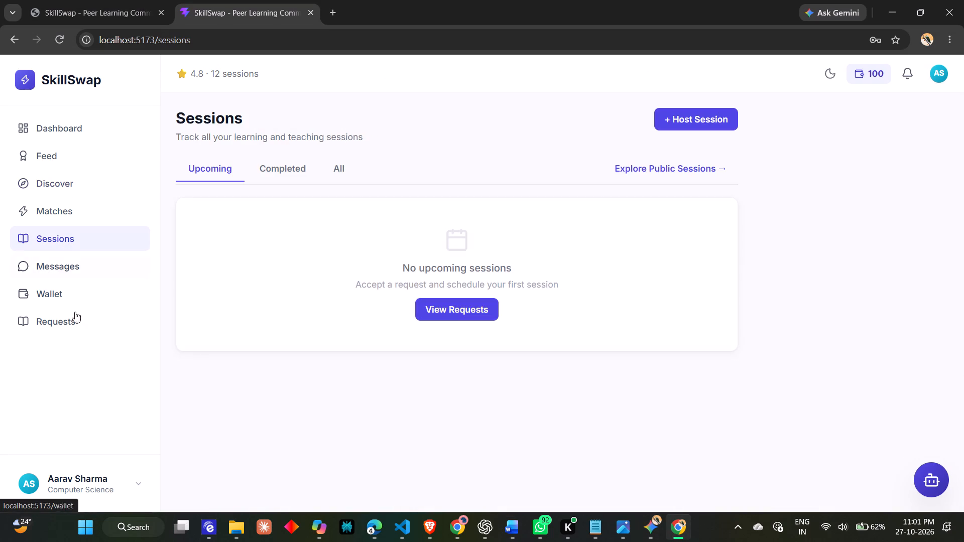
left_click(58, 320)
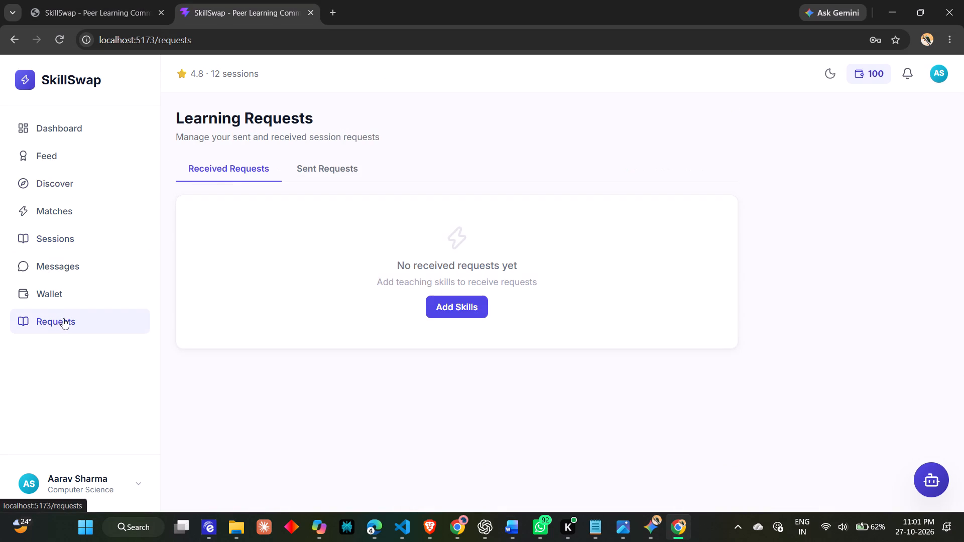
left_click(63, 241)
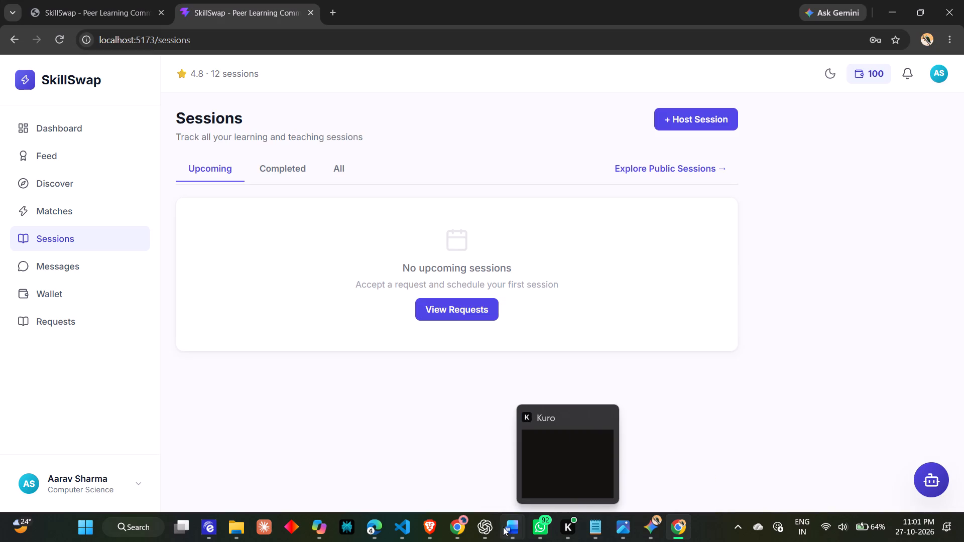
Return to the Word report and delete section 10.4 entirely: heading, description, placeholder frame and Fig. 10.4 caption.
left_click_drag(511, 526, 598, 525)
left_click(594, 524)
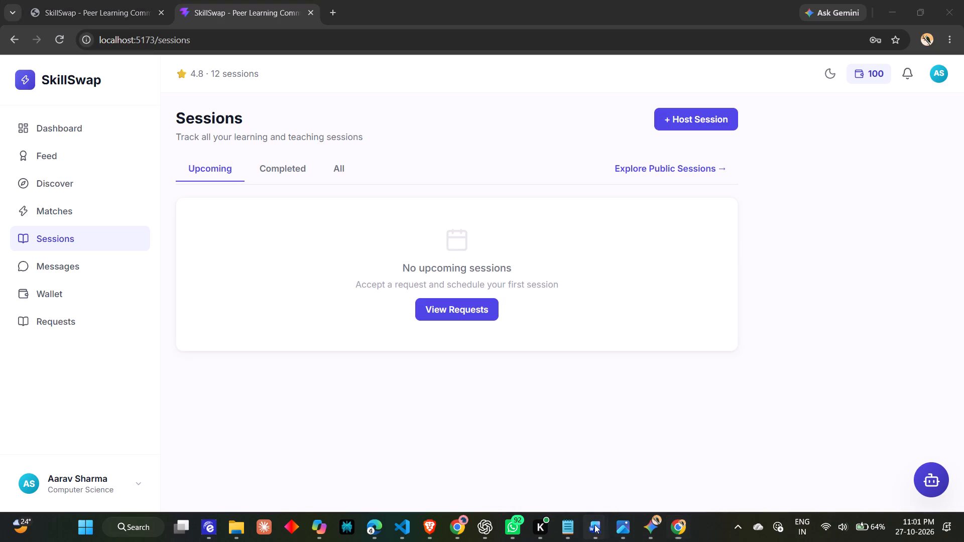
left_click(532, 494)
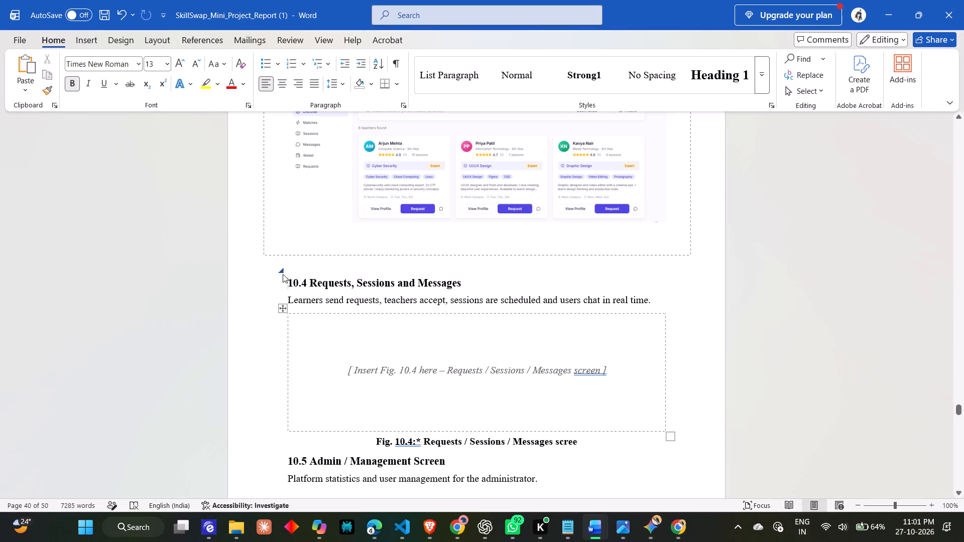
left_click_drag(287, 280, 597, 449)
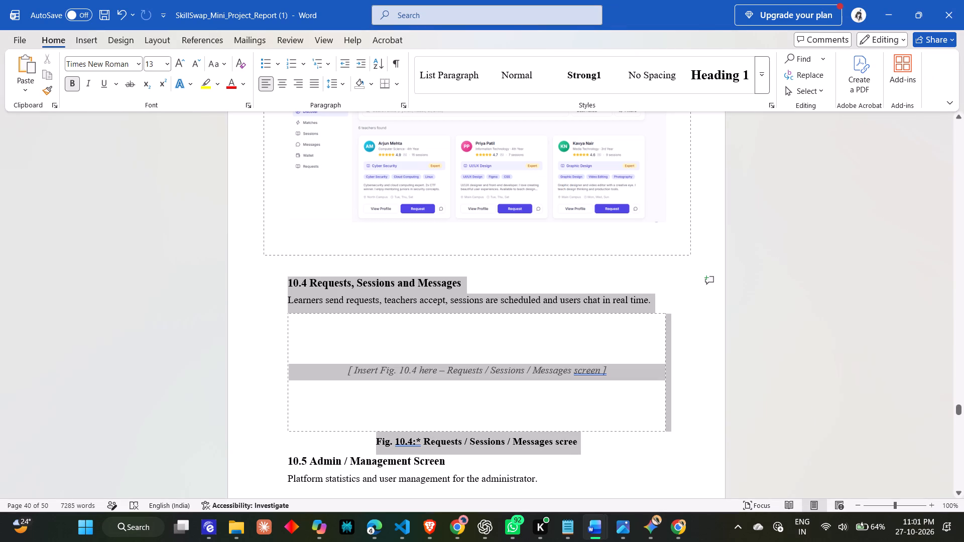
left_click_drag(597, 449, 597, 449)
key("BackSpace")
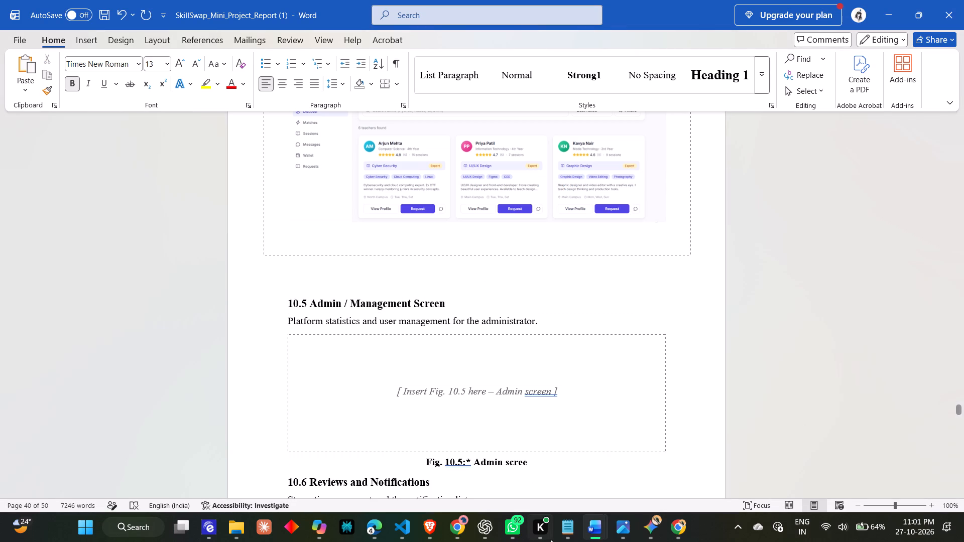
Switch to Chrome, open the SkillSwap Dashboard, and copy a full-width capture of the page ending just above Upcoming Sessions.
left_click(681, 533)
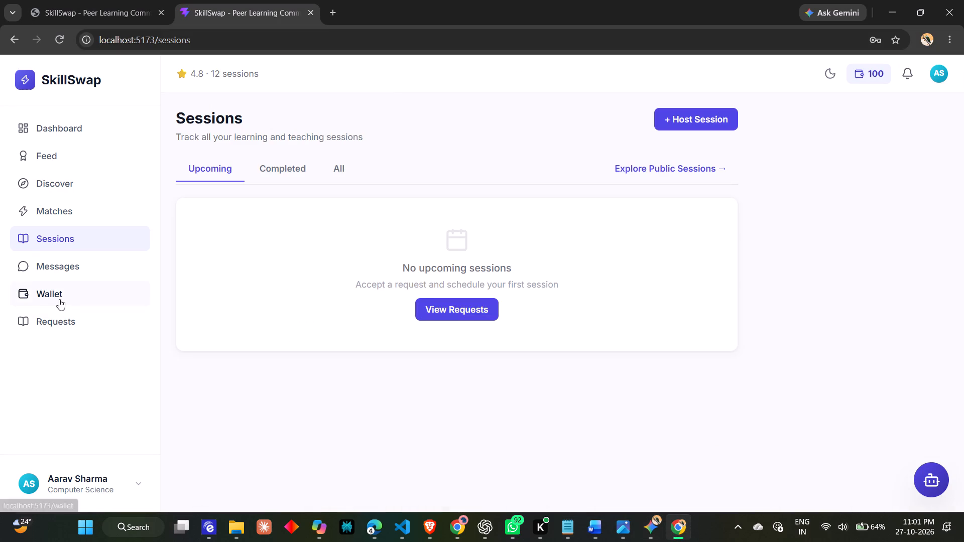
left_click(58, 128)
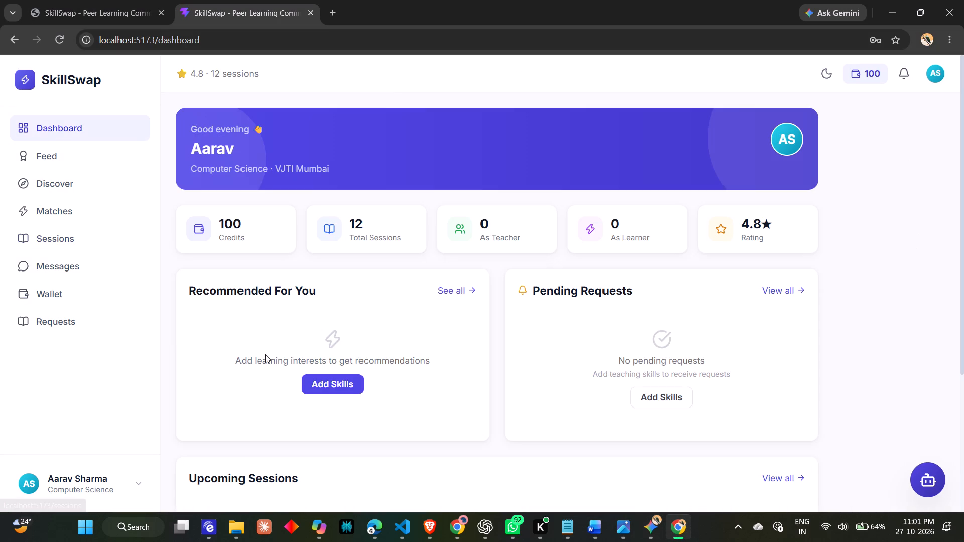
key("Print")
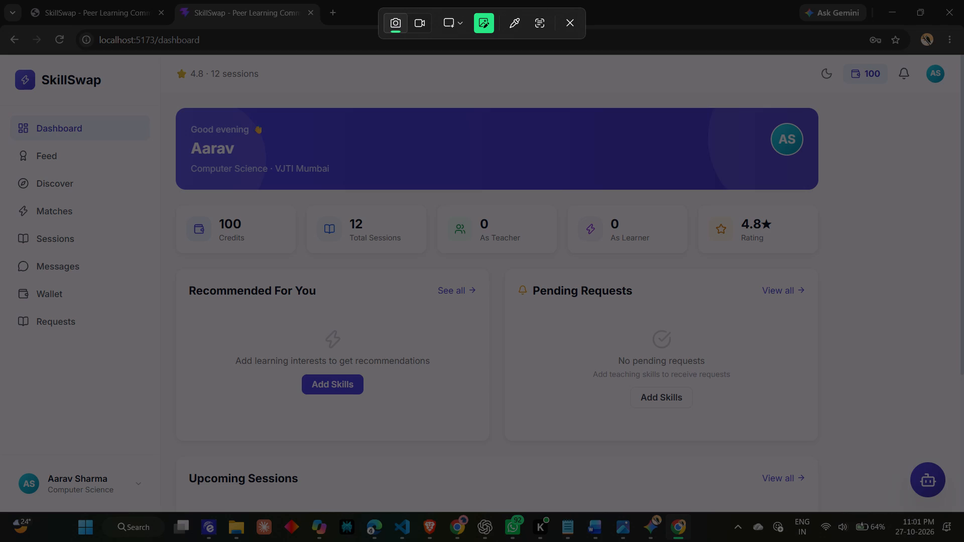
left_click_drag(0, 55, 963, 473)
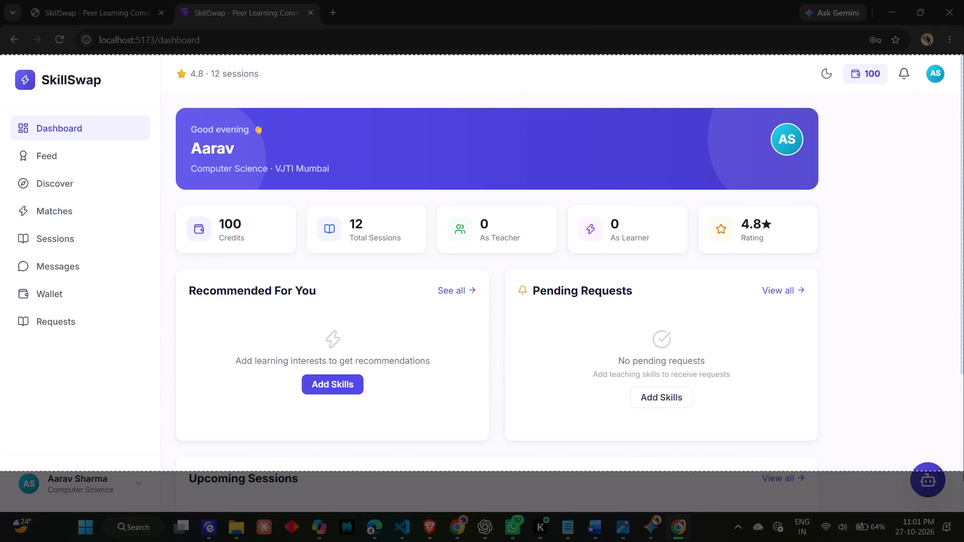
left_click_drag(963, 473, 963, 456)
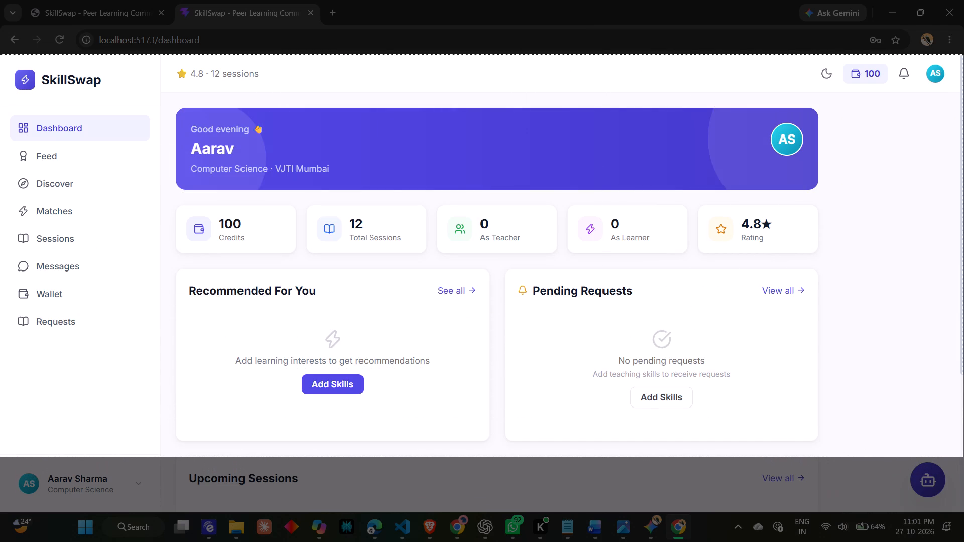
key("ctrl+c")
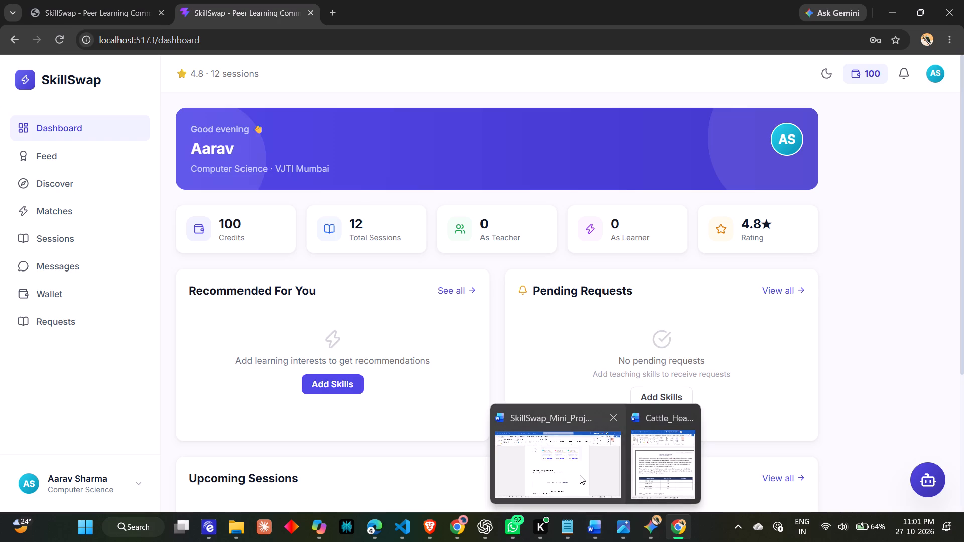
In the Word report, paste the dashboard capture into the Fig. 10.5 frame and delete the frame's placeholder text.
left_click(579, 467)
left_click(575, 394)
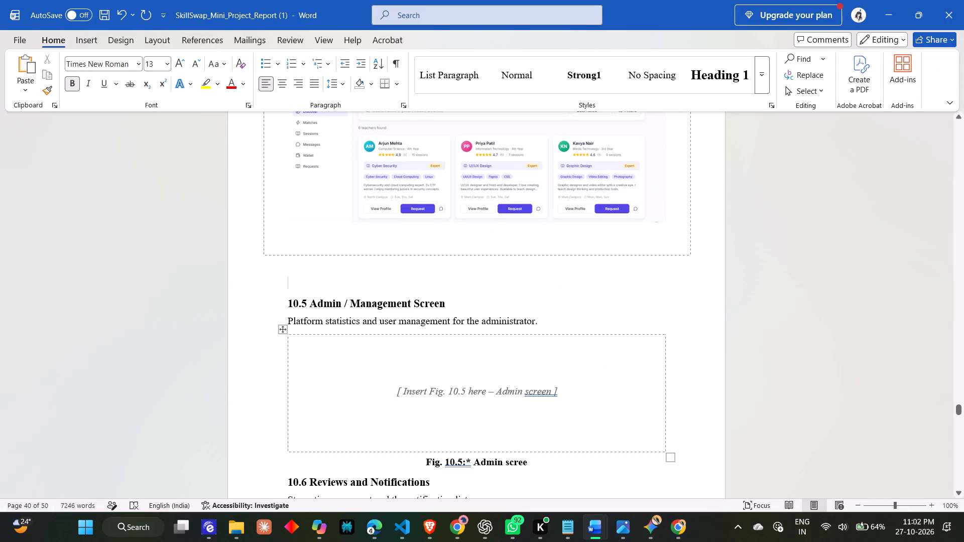
key("ctrl+v")
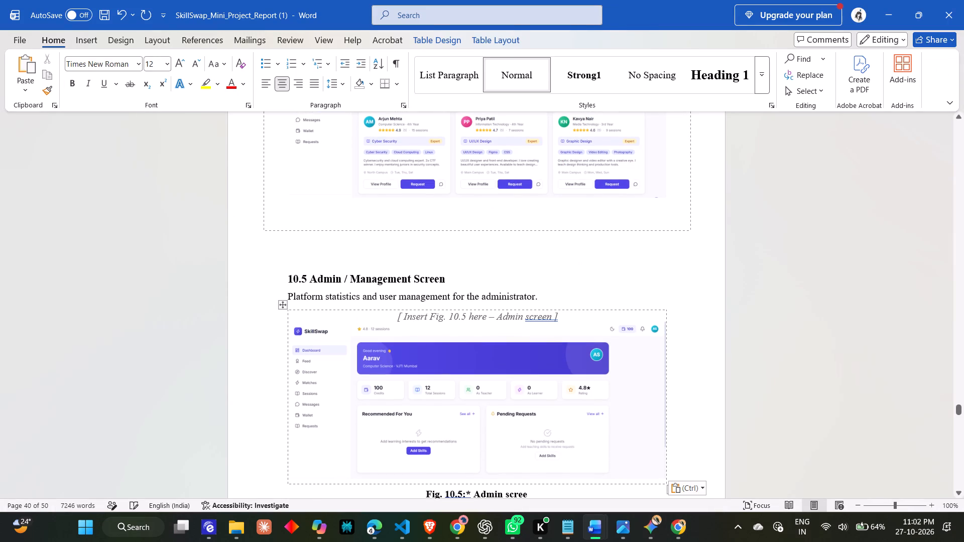
left_click_drag(561, 319, 404, 316)
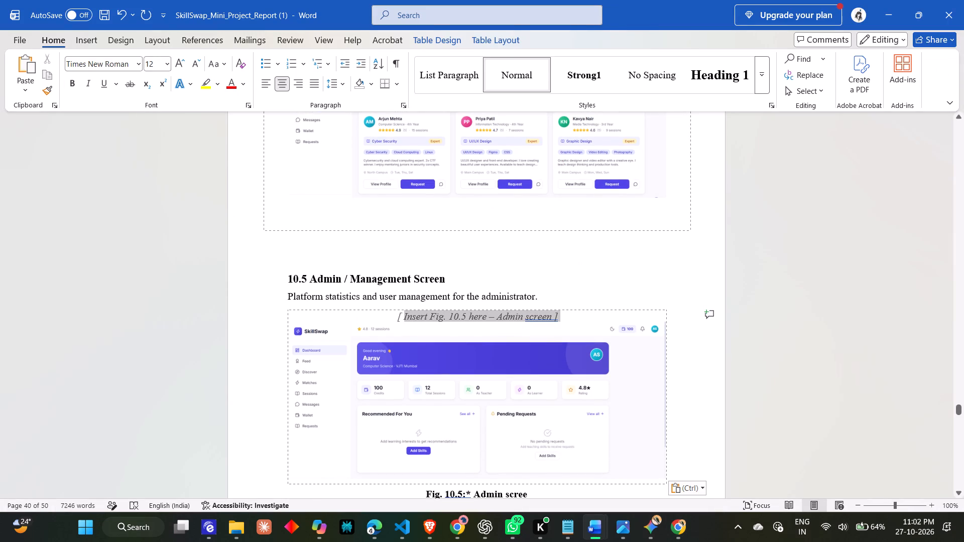
left_click_drag(404, 316, 395, 316)
key("BackSpace")
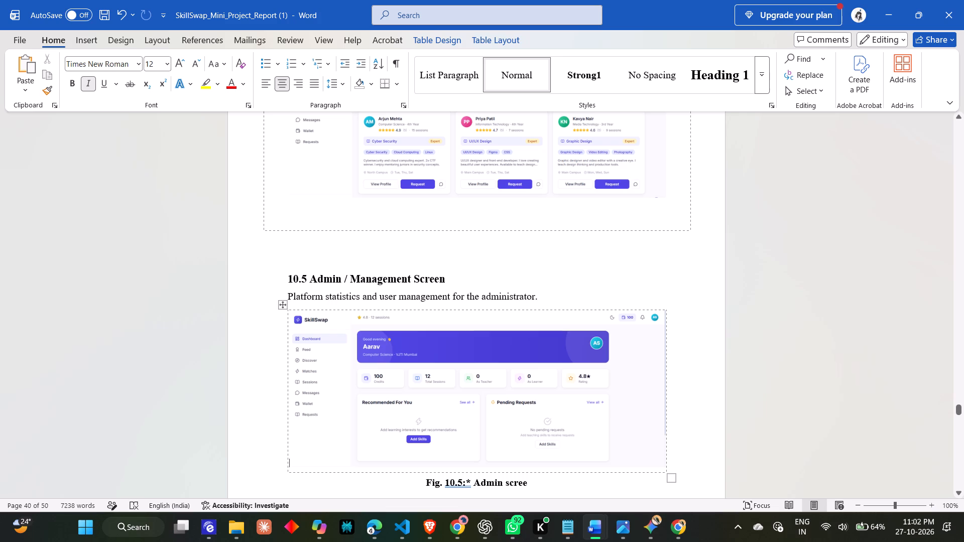
Delete the Fig. 10.5 caption below the dashboard screenshot and insert a line break before heading 10.6.
scroll(472, 431, "down", 5)
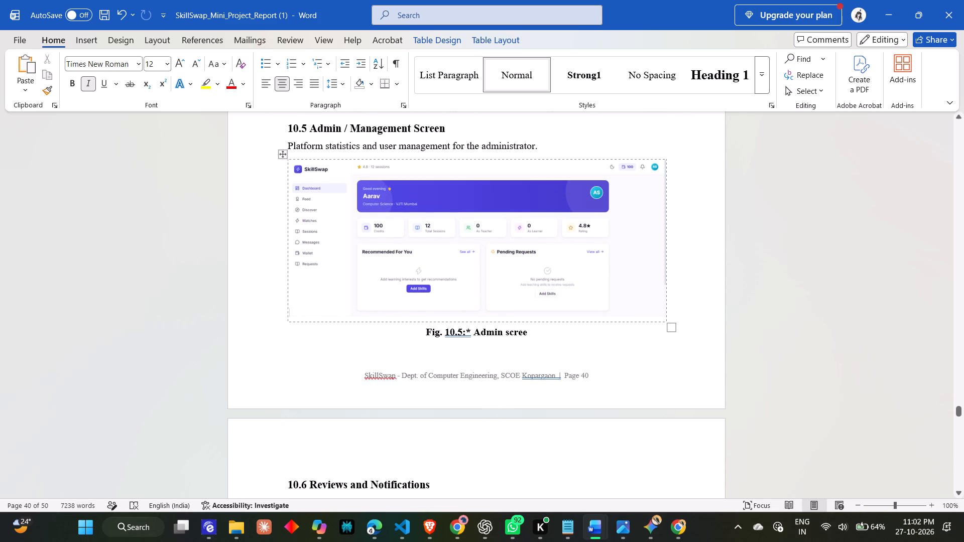
left_click_drag(530, 333, 426, 339)
key("BackSpace")
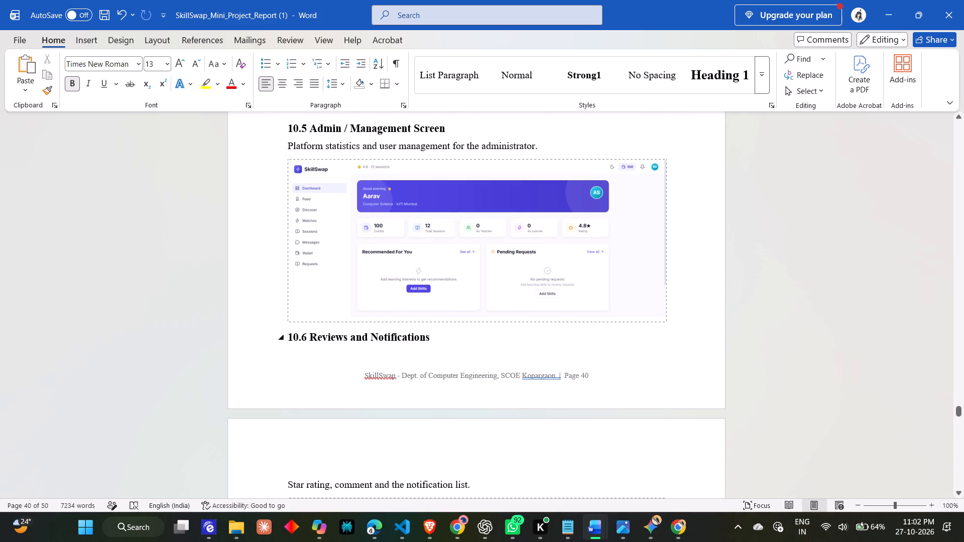
key("shift+Return")
Increase the height of the dashboard screenshot's frame under heading 10.5 by lowering its bottom border.
left_click(436, 300)
left_click_drag(436, 300, 438, 304)
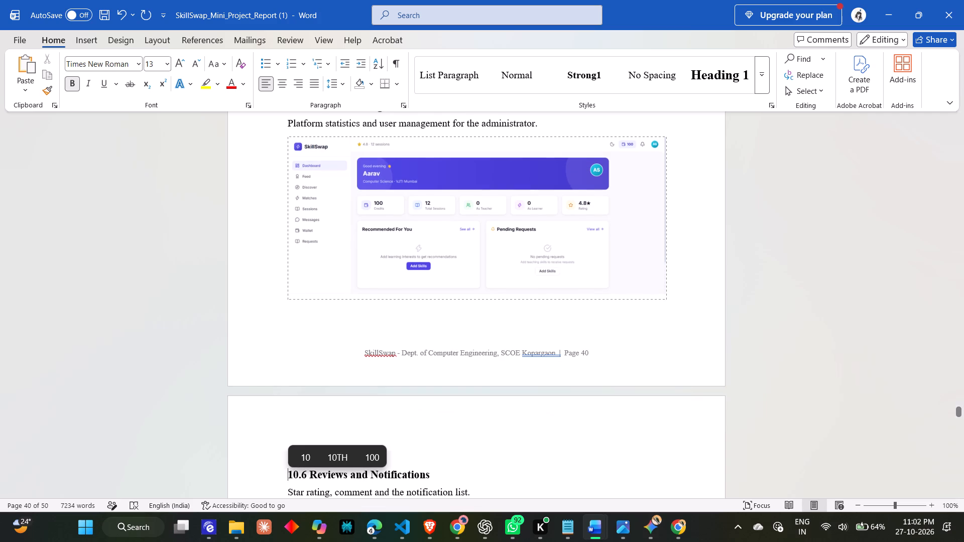
left_click_drag(438, 304, 441, 321)
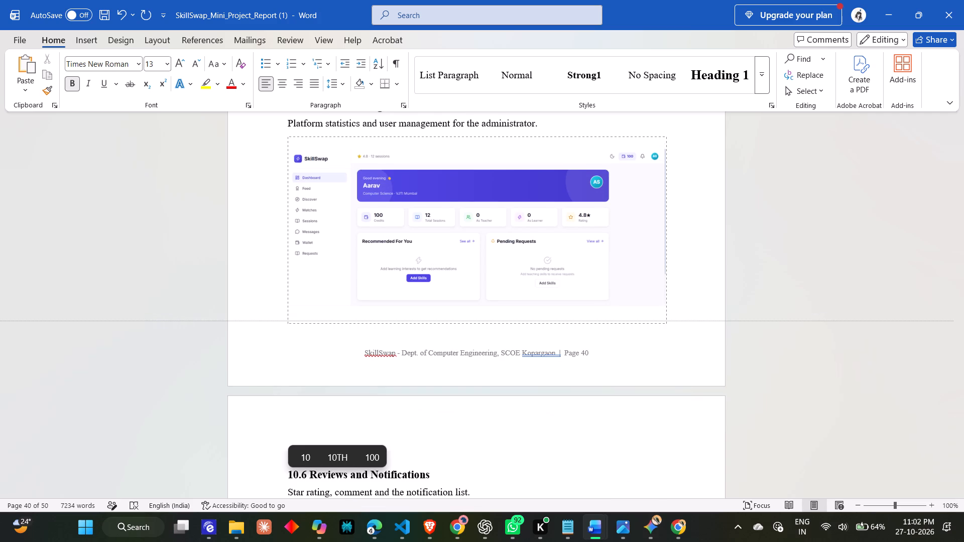
left_click_drag(441, 321, 441, 323)
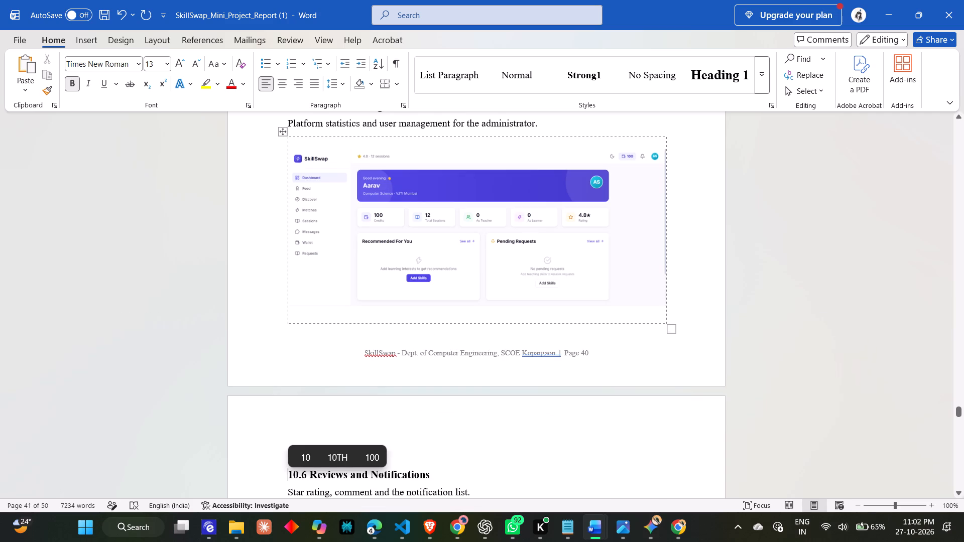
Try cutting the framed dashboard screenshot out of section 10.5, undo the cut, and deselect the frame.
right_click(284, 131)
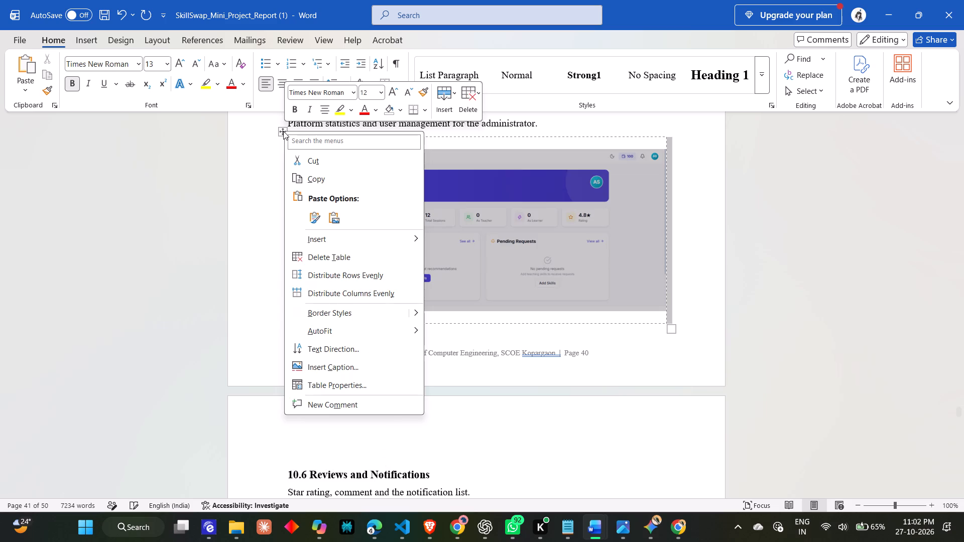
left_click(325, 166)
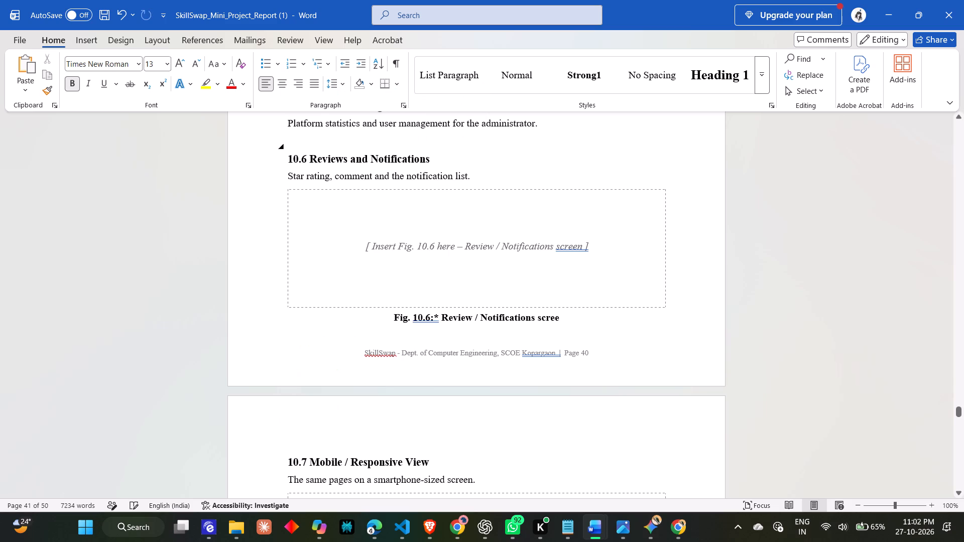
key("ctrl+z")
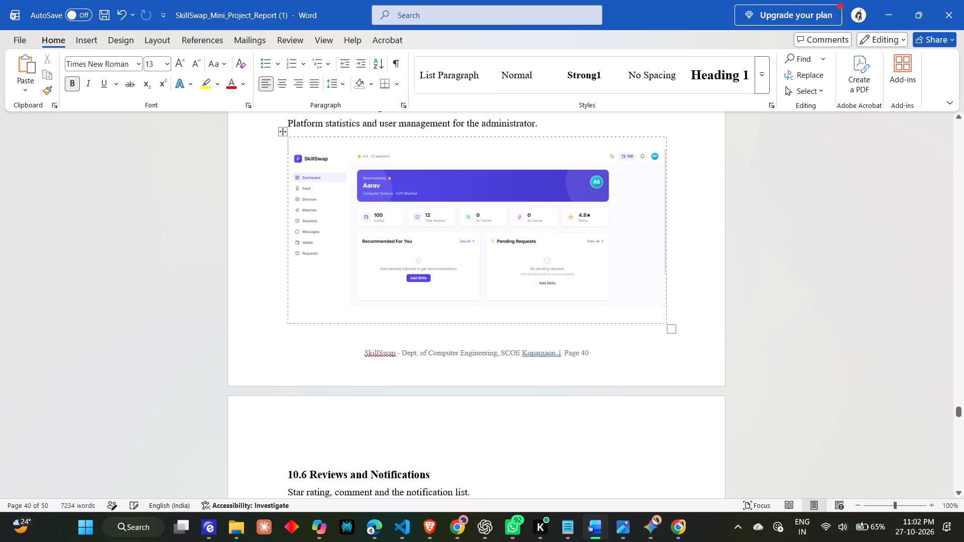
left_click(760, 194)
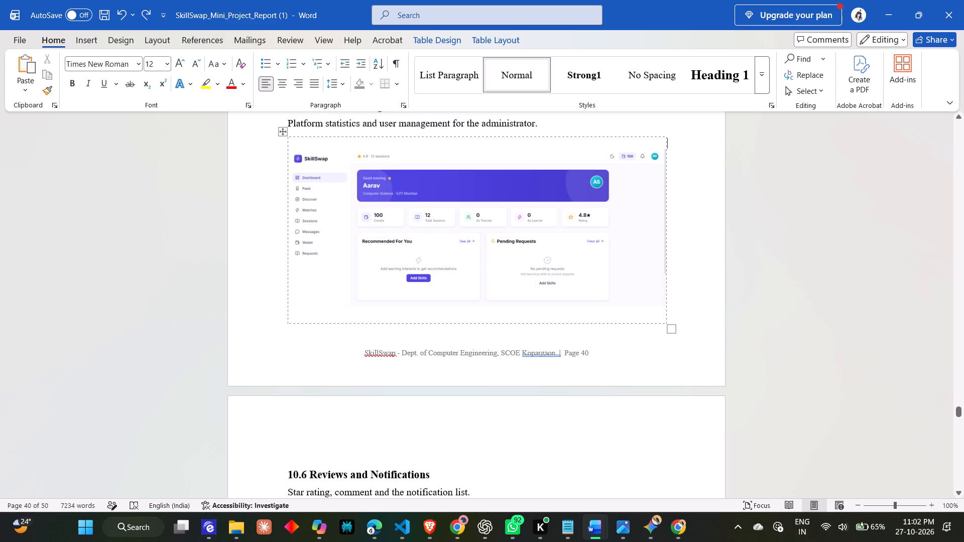
Review the layout from the Discover Teachers screenshot in 10.3 through 10.5 to the Fig. 10.6 placeholder.
scroll(688, 207, "up", 3)
scroll(483, 263, "up", 3)
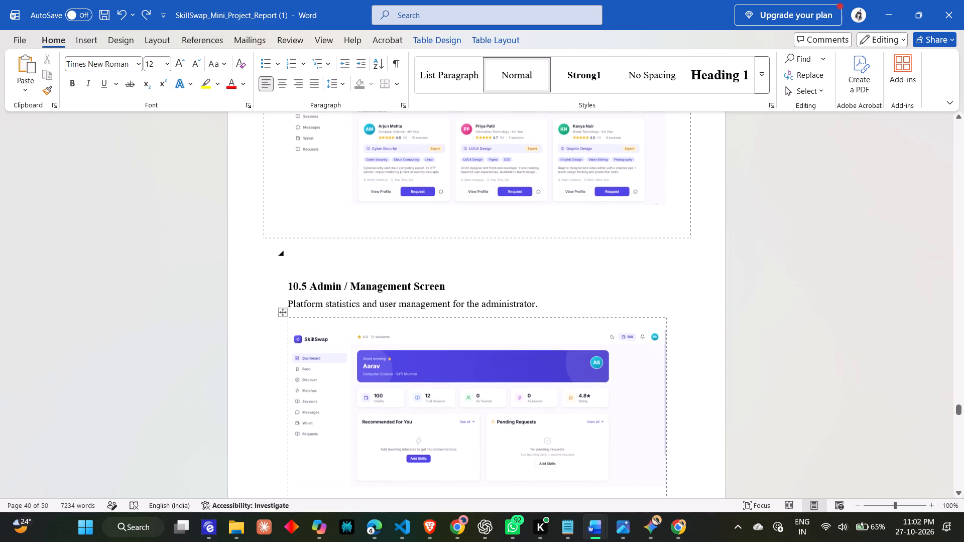
scroll(483, 263, "up", 6)
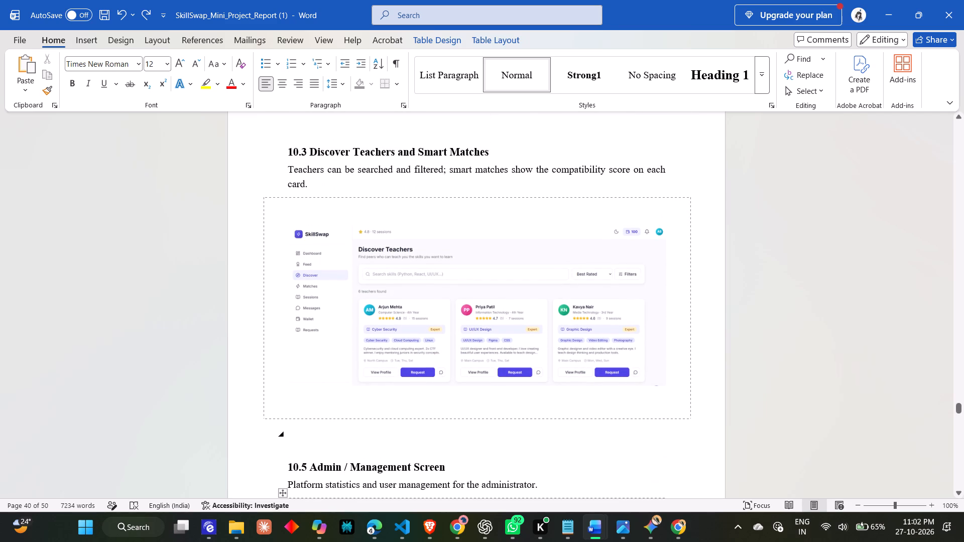
scroll(457, 408, "down", 4)
scroll(518, 357, "down", 9)
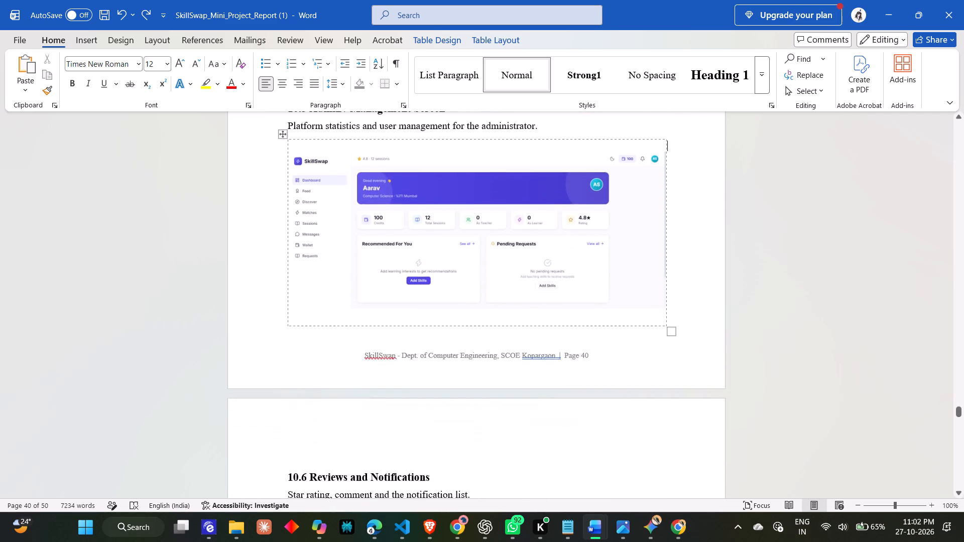
scroll(517, 356, "down", 7)
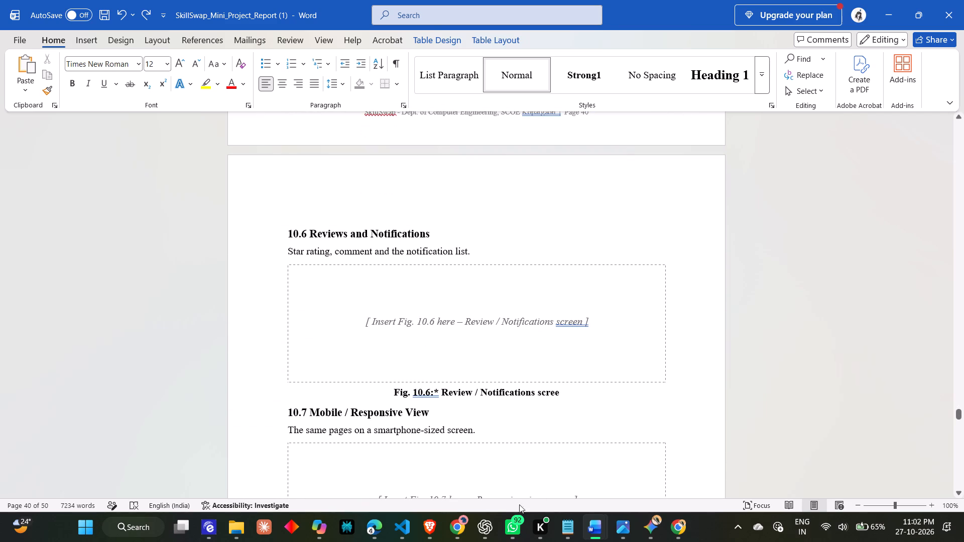
Check the app's Notifications page in Chrome as a candidate for Fig. 10.6, and return to the report's 10.6 and 10.7 placeholders.
left_click(674, 533)
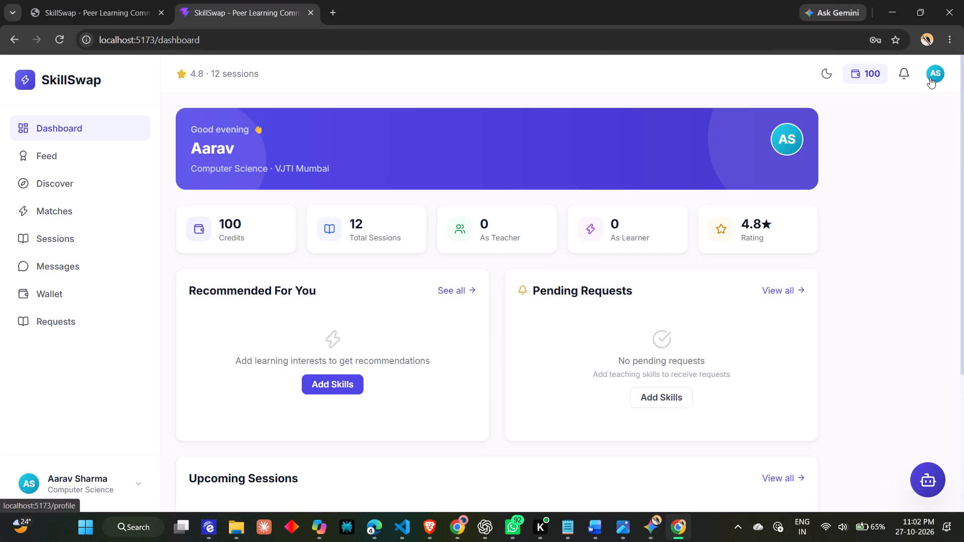
left_click(905, 74)
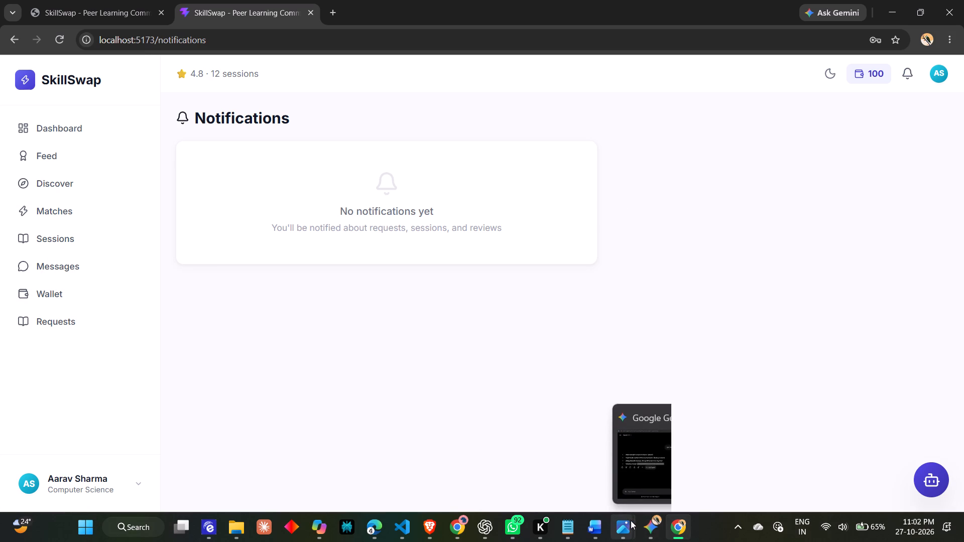
left_click(588, 482)
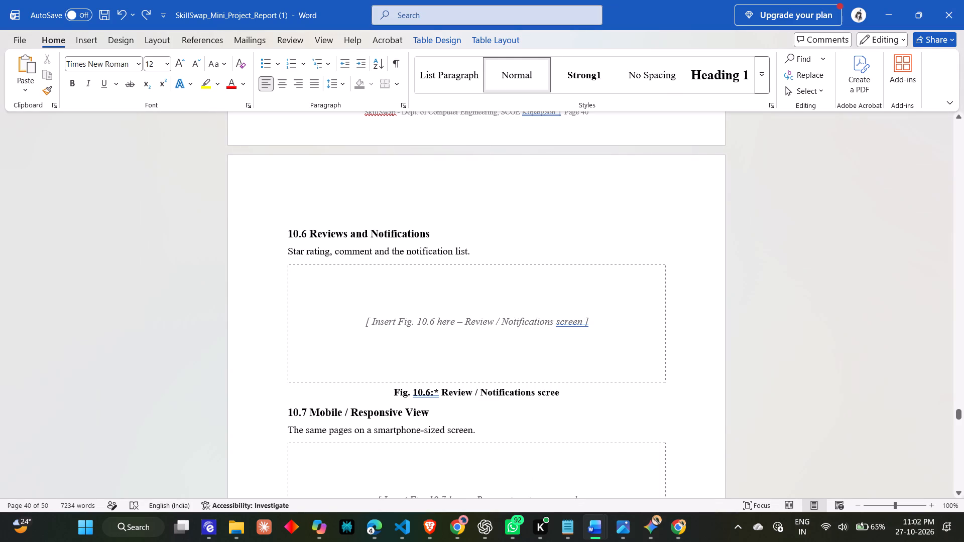
scroll(462, 213, "down", 3)
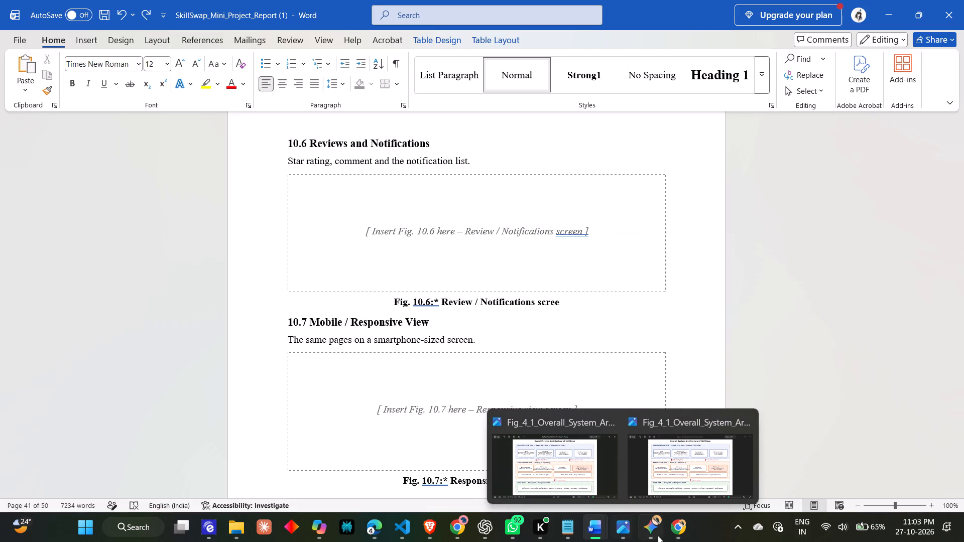
Switch to Chrome and copy a screen capture of the SkillSwap Notifications page, covering the sidebar and the notifications card.
left_click(681, 534)
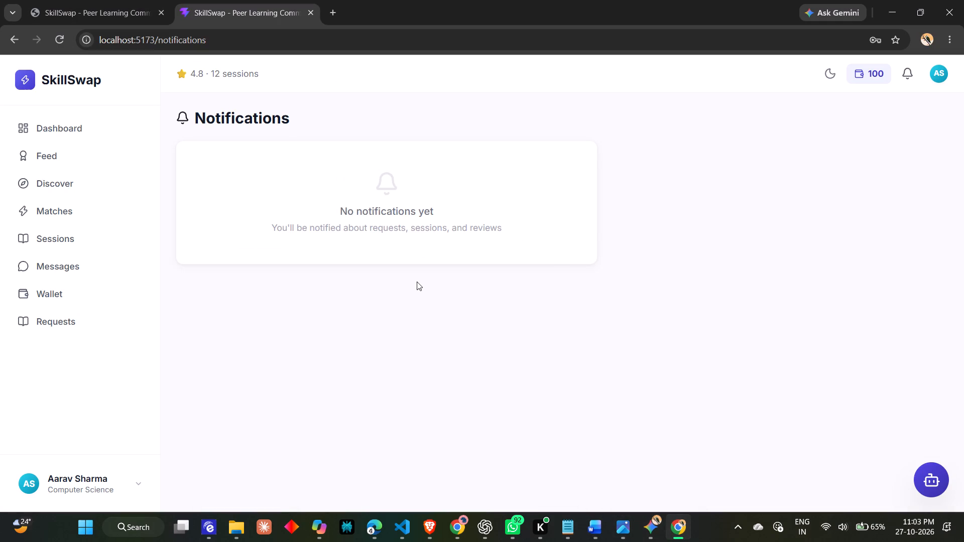
key("Print")
left_click_drag(0, 55, 446, 178)
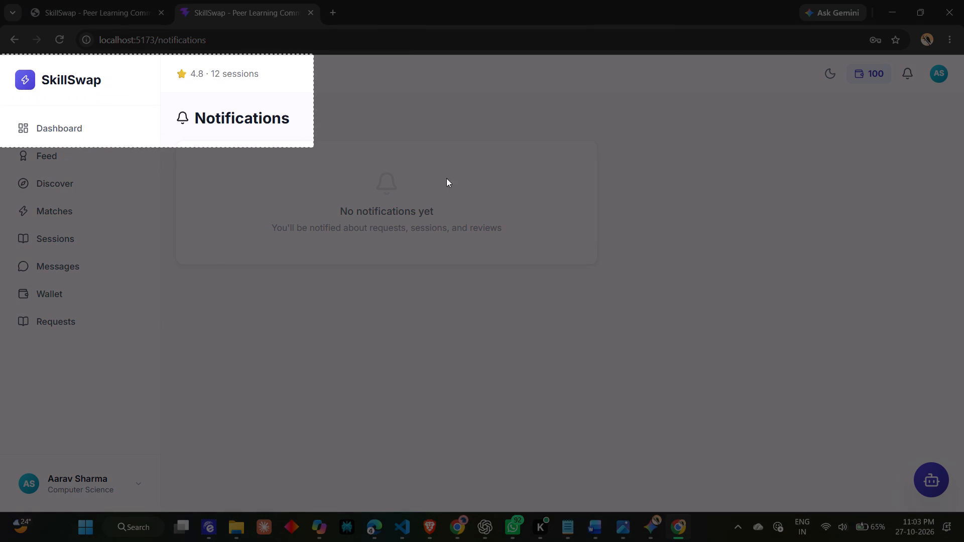
left_click_drag(446, 178, 737, 340)
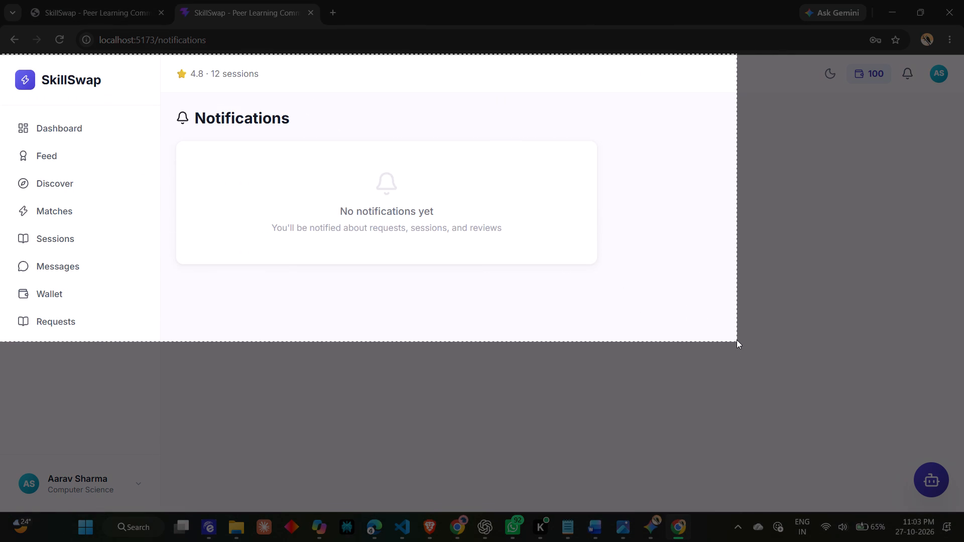
left_click_drag(737, 340, 738, 341)
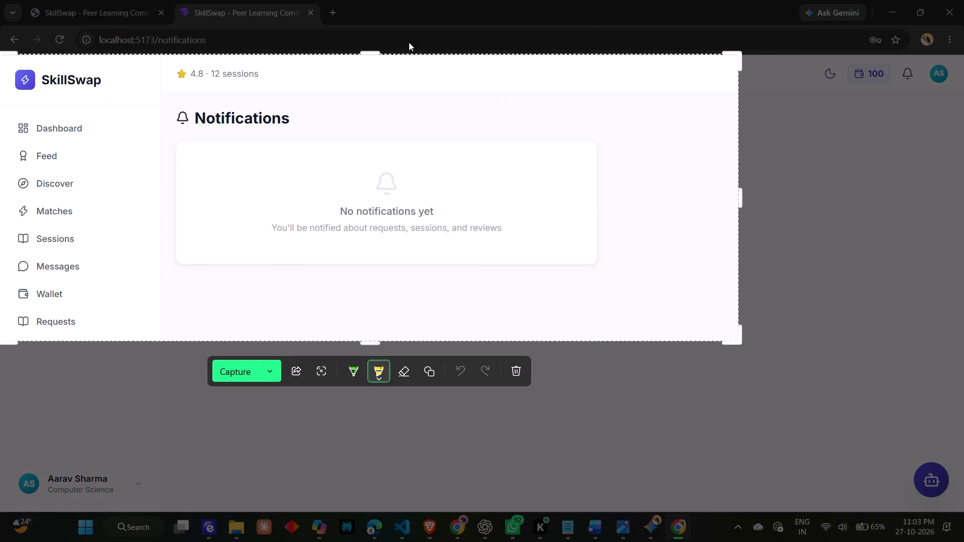
left_click(376, 52)
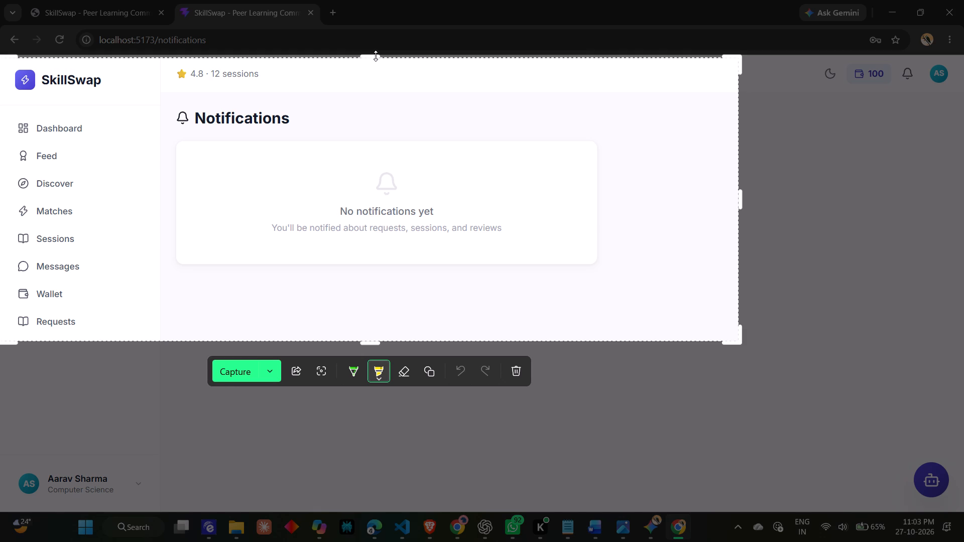
key("ctrl+c")
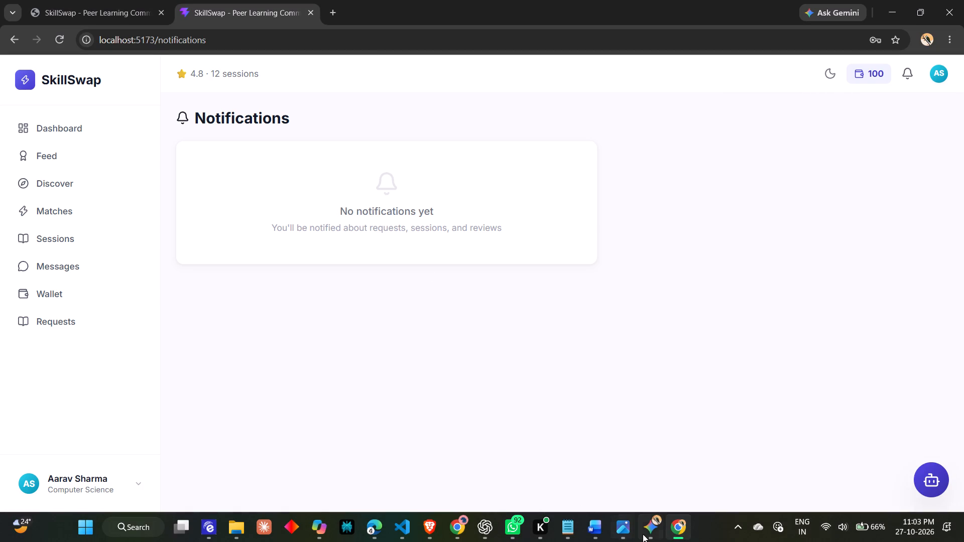
In the Word report, paste the Notifications capture into the Fig. 10.6 frame and delete its placeholder text.
left_click(583, 463)
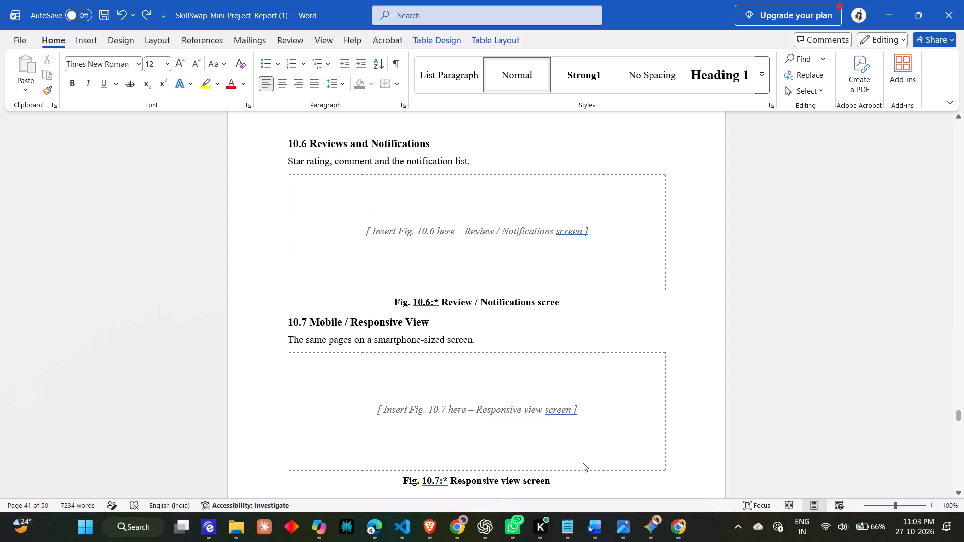
left_click(596, 233)
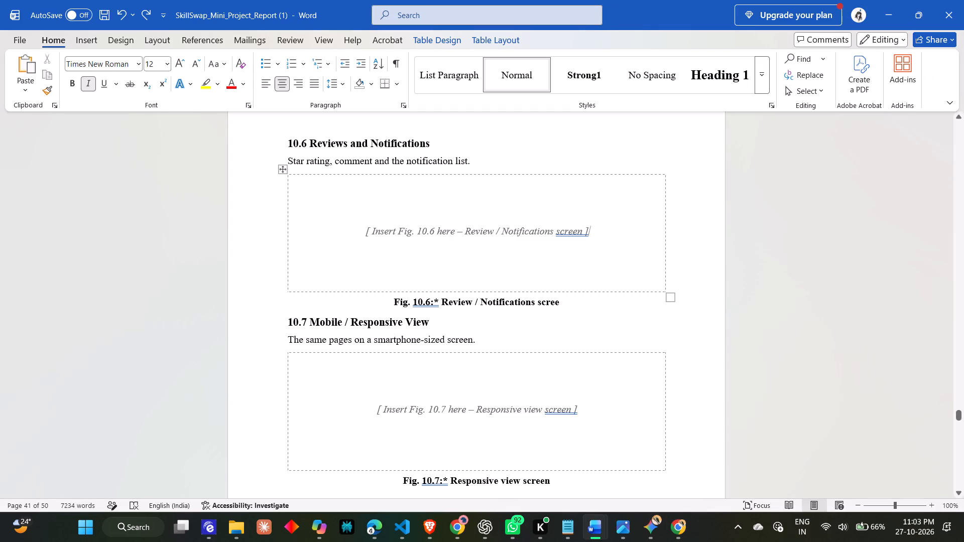
key("ctrl+v")
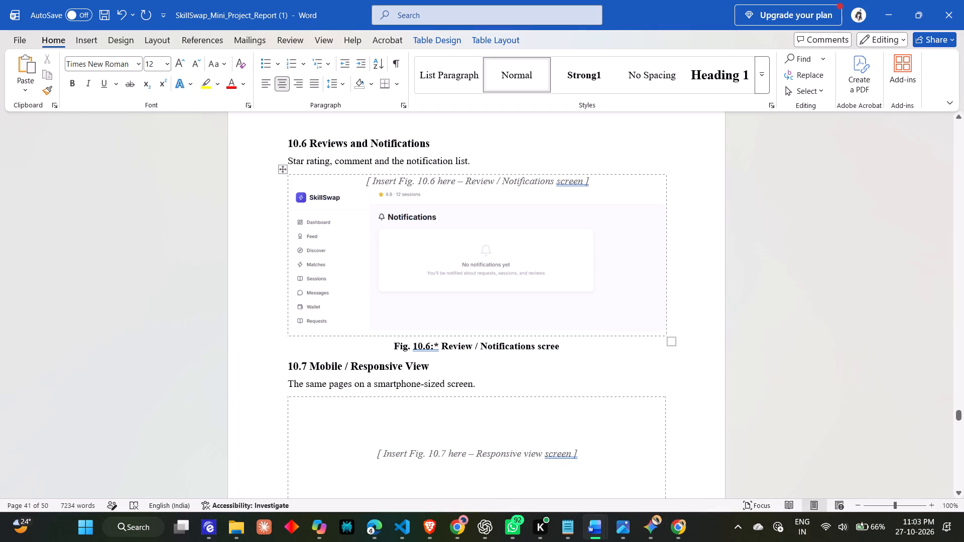
left_click_drag(590, 179, 422, 185)
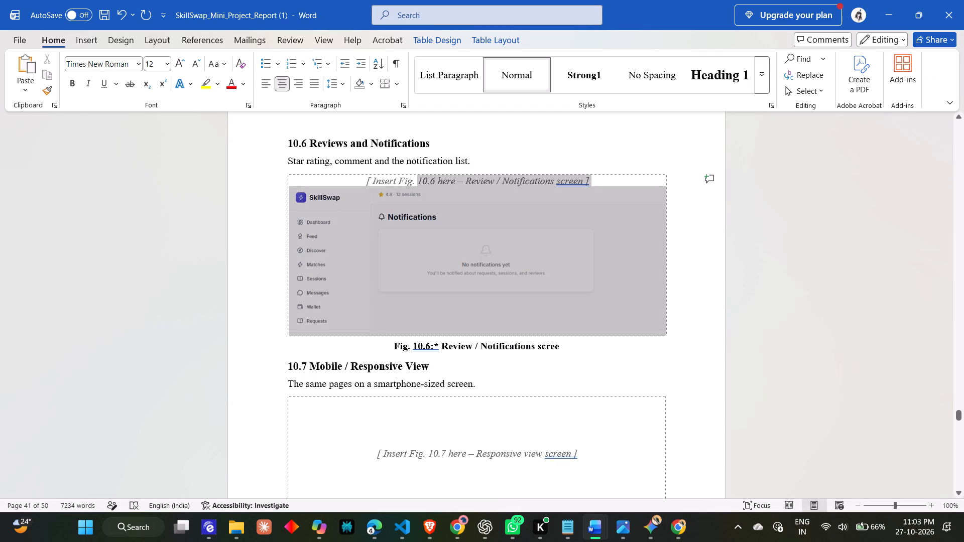
left_click_drag(422, 185, 378, 179)
key("BackSpace")
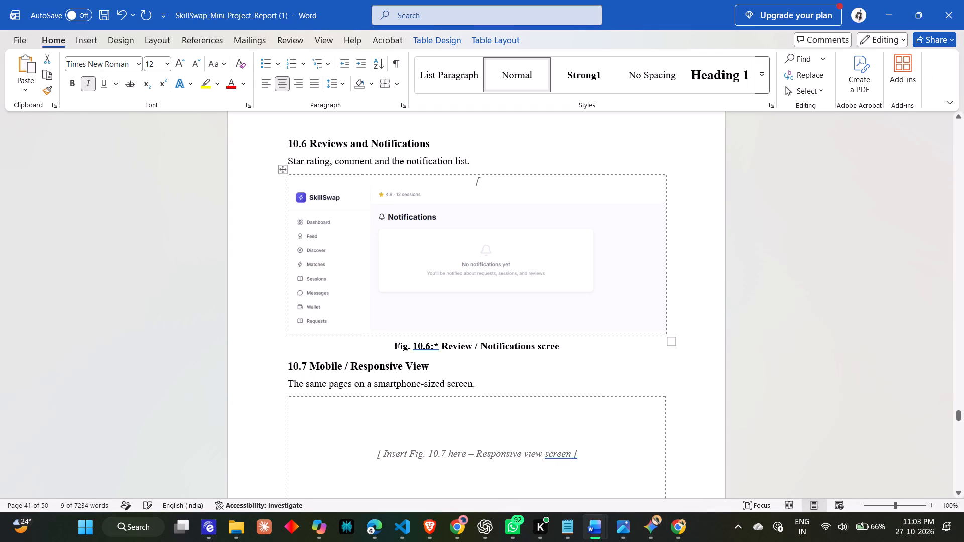
key("BackSpace")
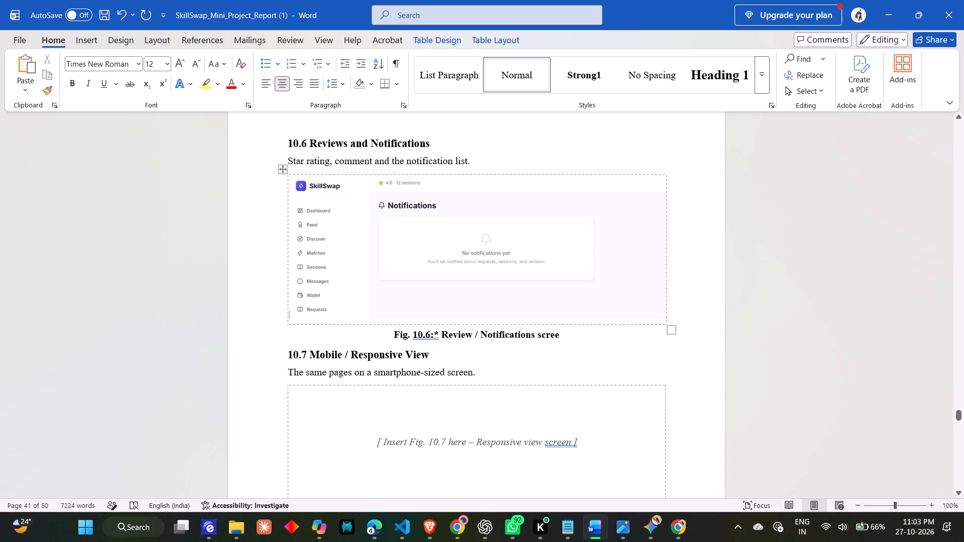
Delete the Fig. 10.6 caption under the Notifications screenshot and put a line break before heading 10.7.
left_click(561, 334)
left_click_drag(559, 334, 396, 328)
key("BackSpace")
key("shift+Return")
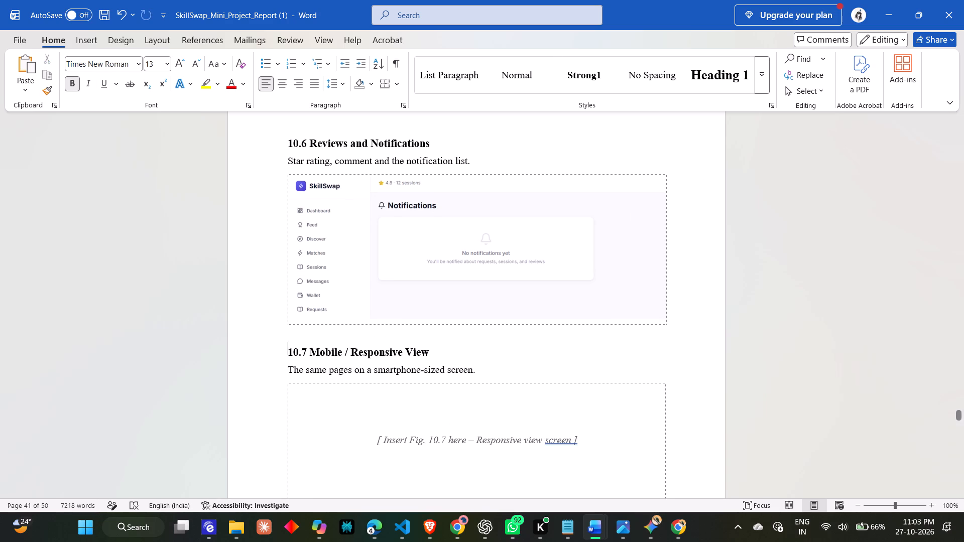
left_click(453, 340)
Delete the entire 10.7 Mobile / Responsive View section, including its description, placeholder frame and Fig. 10.7 caption.
scroll(440, 299, "down", 1)
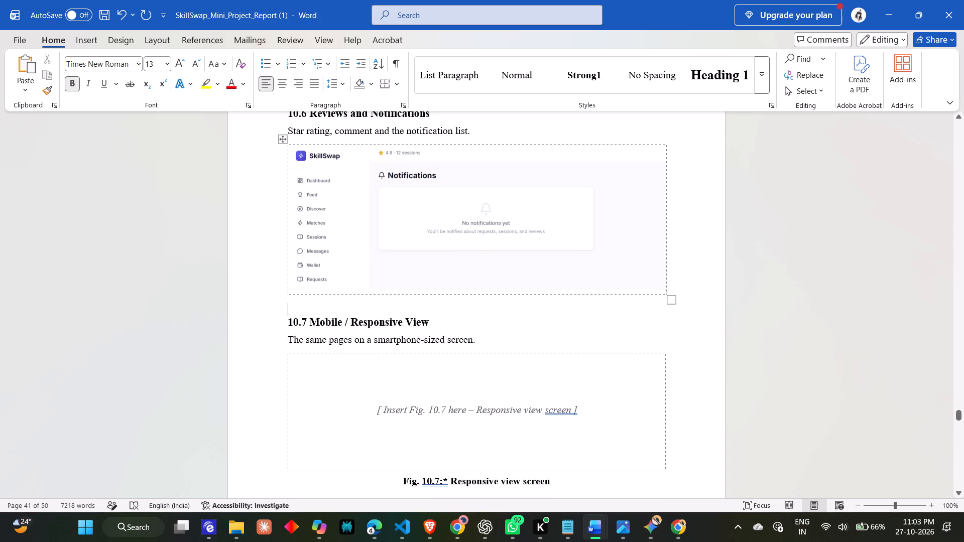
scroll(446, 237, "down", 2)
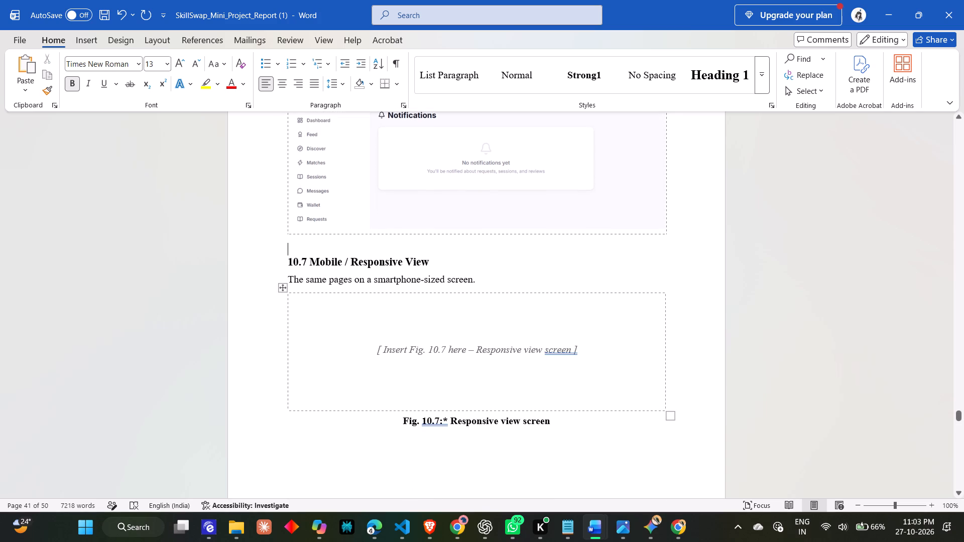
left_click_drag(670, 450, 305, 267)
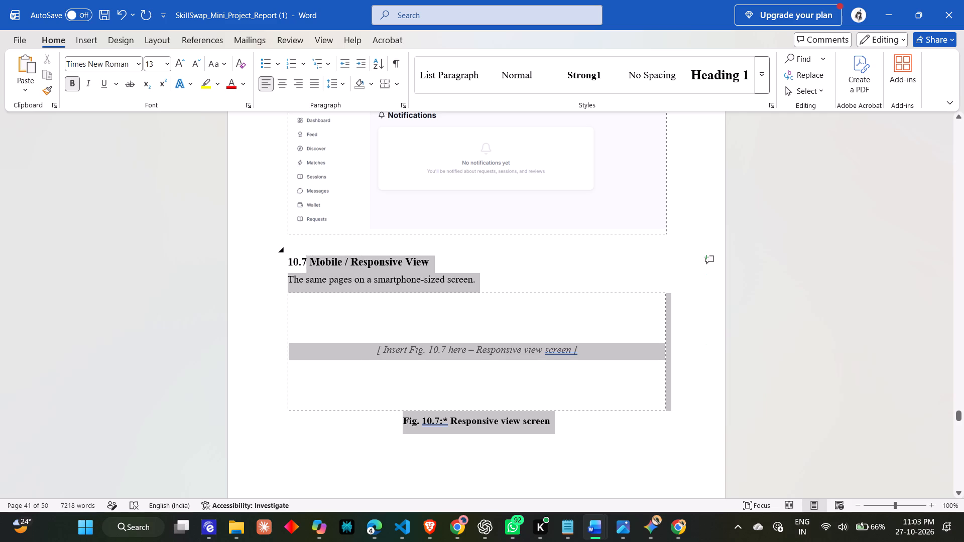
left_click_drag(305, 267, 285, 260)
key("BackSpace")
Review the page layout of sections 10.5 and 10.6 up to the start of chapter 11.
scroll(346, 282, "up", 4)
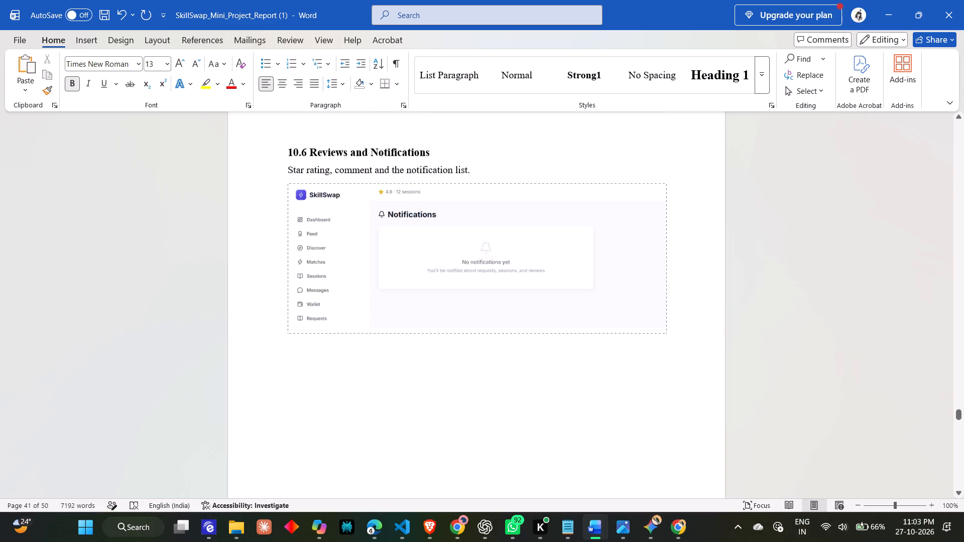
scroll(347, 283, "up", 2)
scroll(348, 285, "down", 19)
scroll(352, 288, "down", 3)
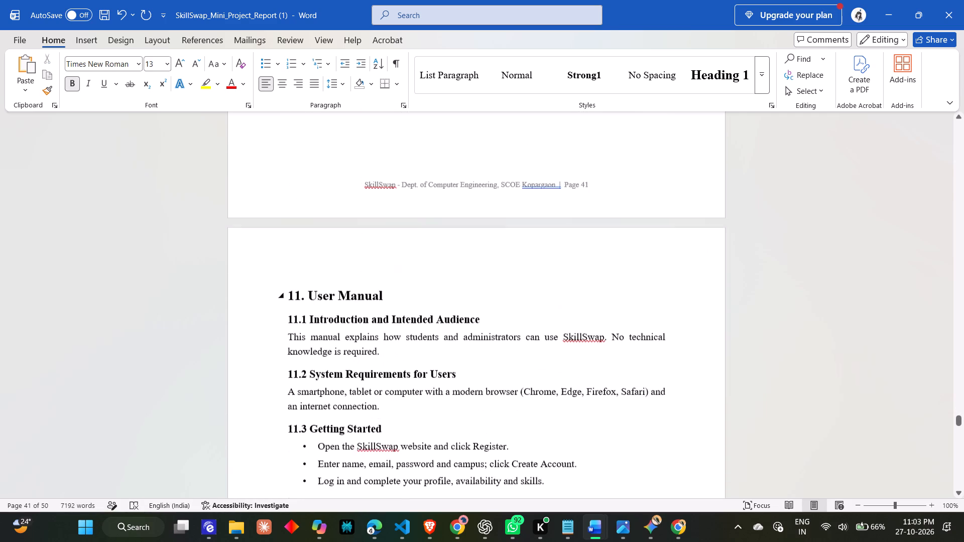
scroll(352, 288, "up", 20)
scroll(352, 288, "up", 15)
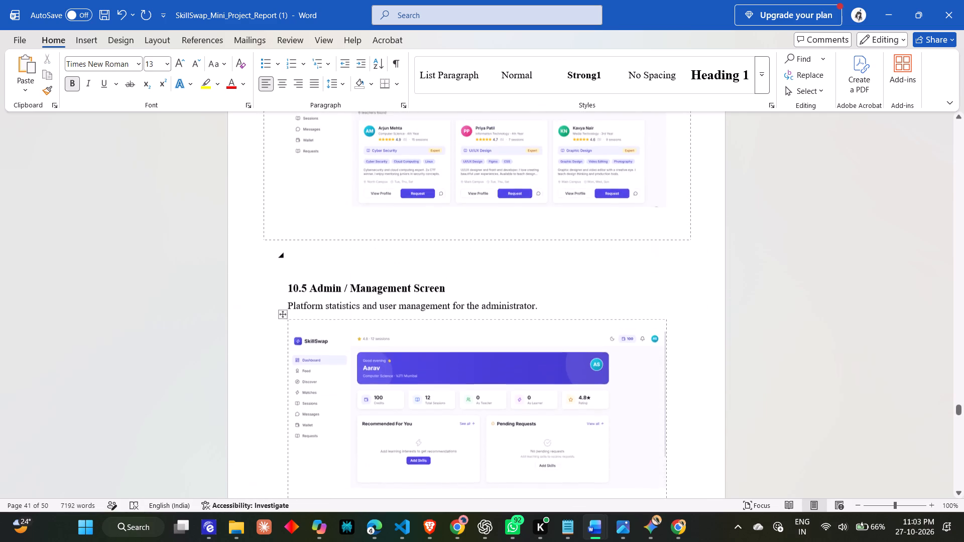
scroll(358, 294, "up", 11)
scroll(358, 309, "down", 19)
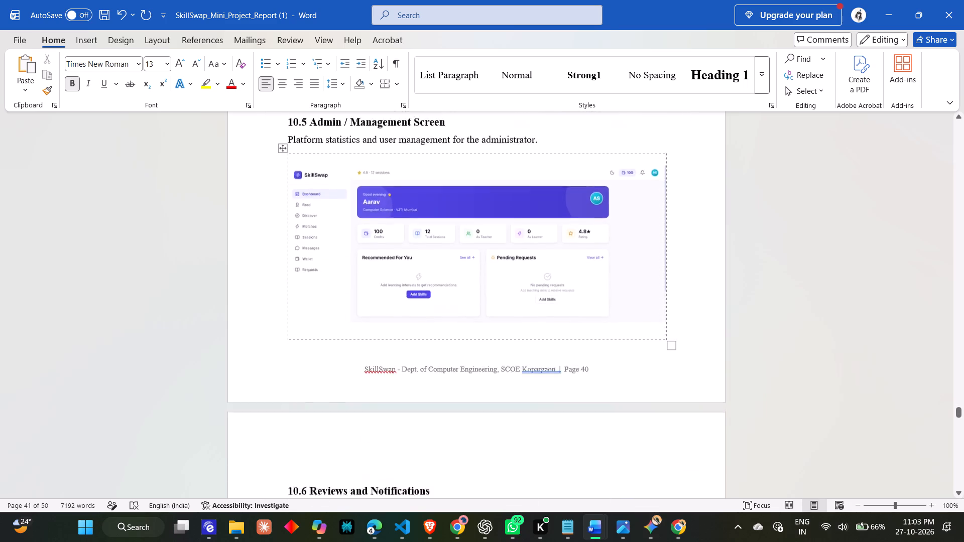
scroll(370, 300, "down", 13)
scroll(376, 297, "down", 17)
Examine chapter 11, User Manual, and the page between its troubleshooting table and chapter 12.
scroll(376, 297, "down", 4)
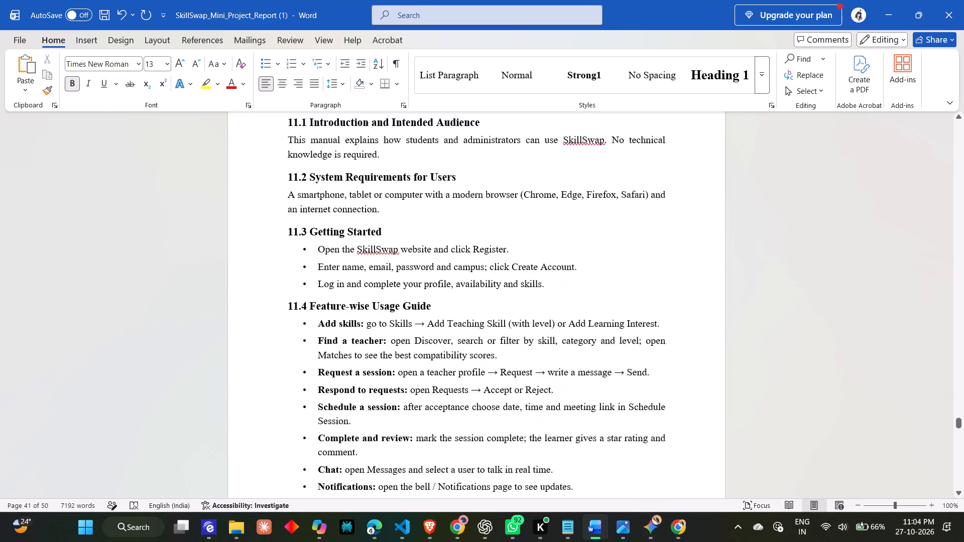
scroll(376, 297, "down", 20)
scroll(381, 295, "up", 7)
scroll(381, 295, "down", 5)
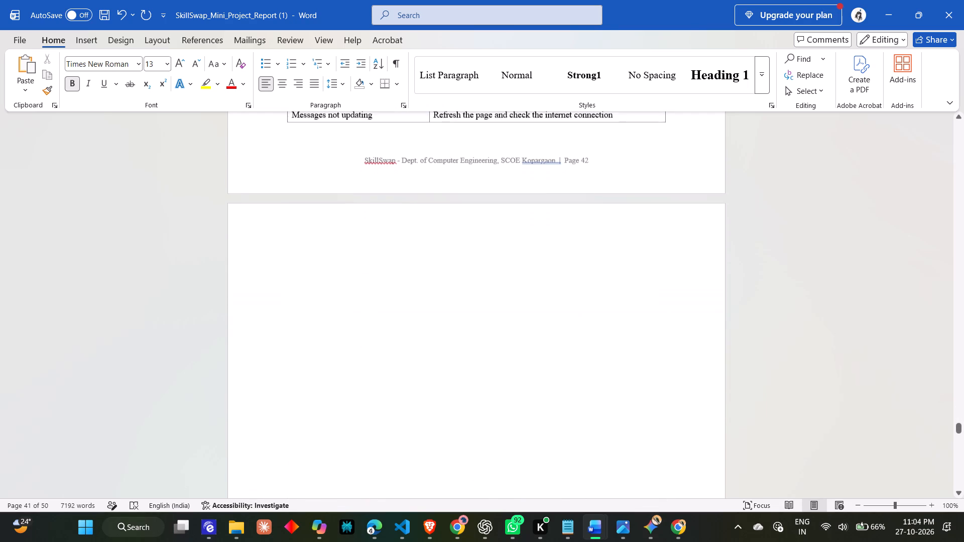
scroll(383, 295, "down", 17)
scroll(388, 295, "up", 4)
scroll(388, 295, "down", 8)
scroll(388, 295, "up", 3)
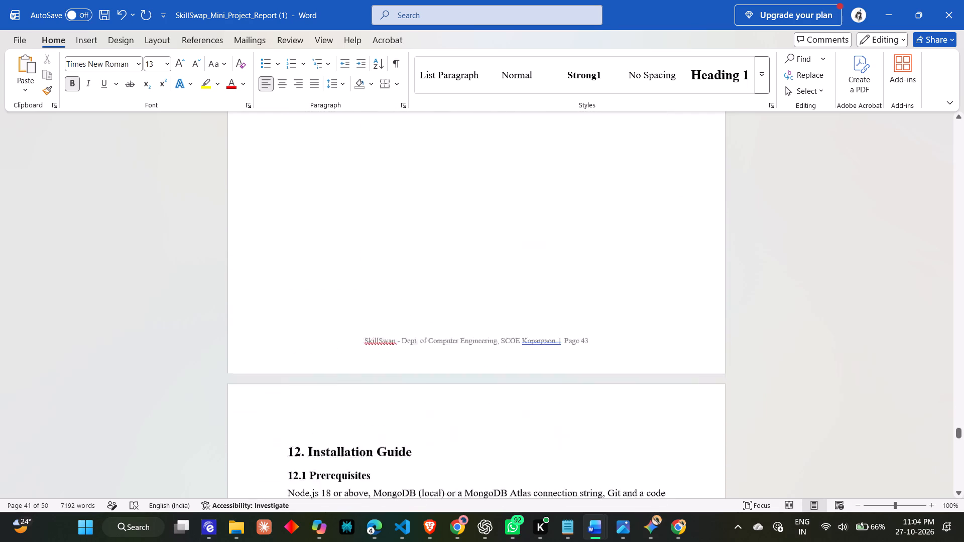
scroll(388, 295, "up", 20)
scroll(388, 295, "up", 9)
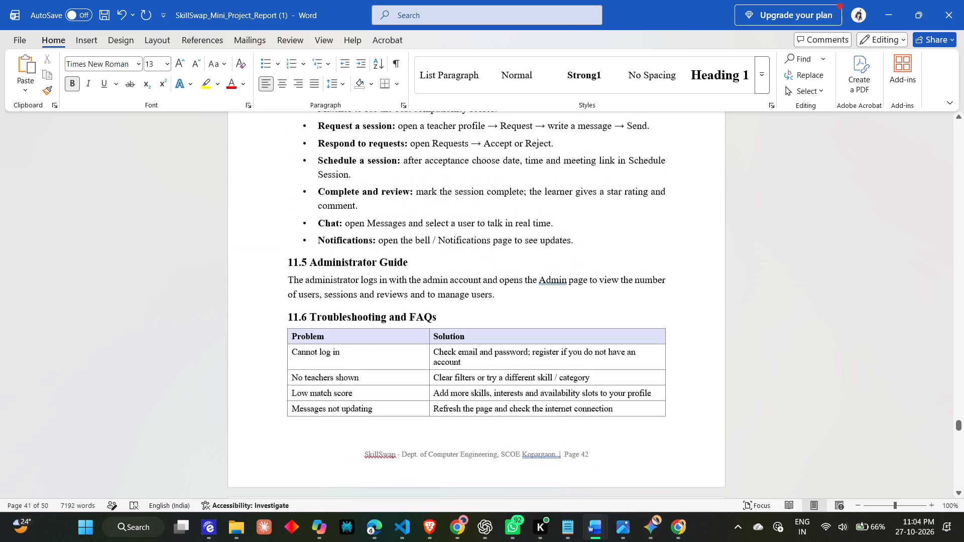
scroll(381, 294, "up", 12)
scroll(382, 290, "down", 4)
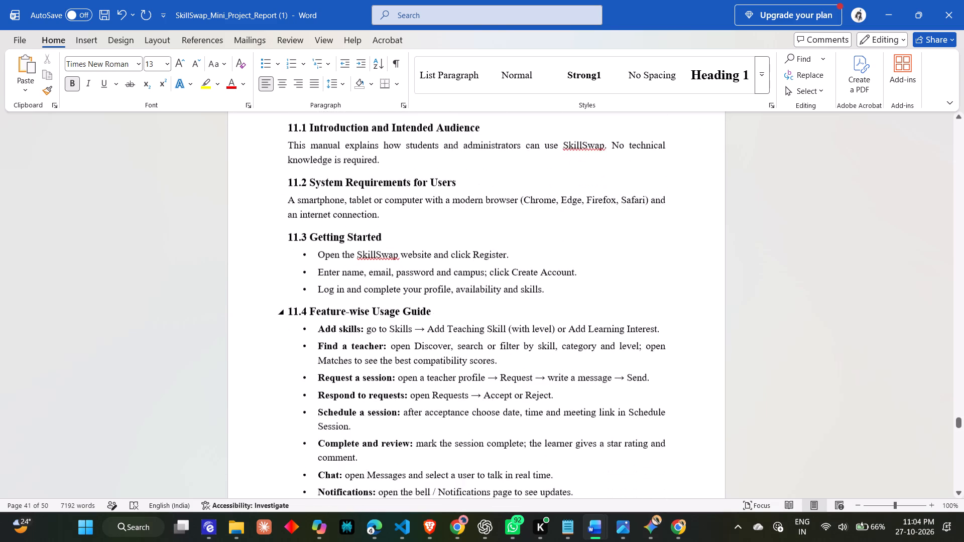
scroll(380, 299, "down", 8)
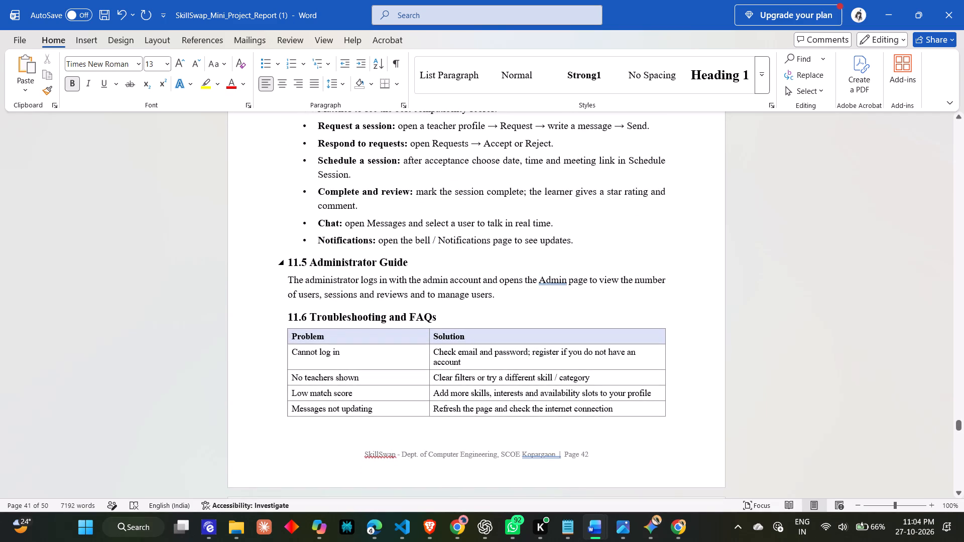
left_click(290, 258)
scroll(465, 277, "up", 5)
scroll(468, 278, "down", 11)
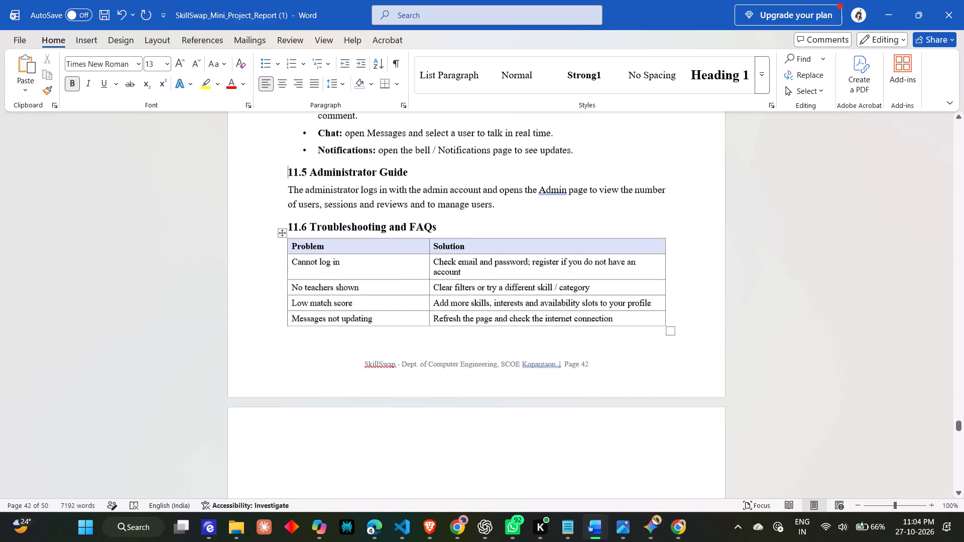
Check the report's multi-page layout at reduced zoom, from the Testing Report chapter to the Hackathon Participation Certificate chapter.
scroll(493, 272, "down", 18)
scroll(507, 267, "down", 10, "ctrl")
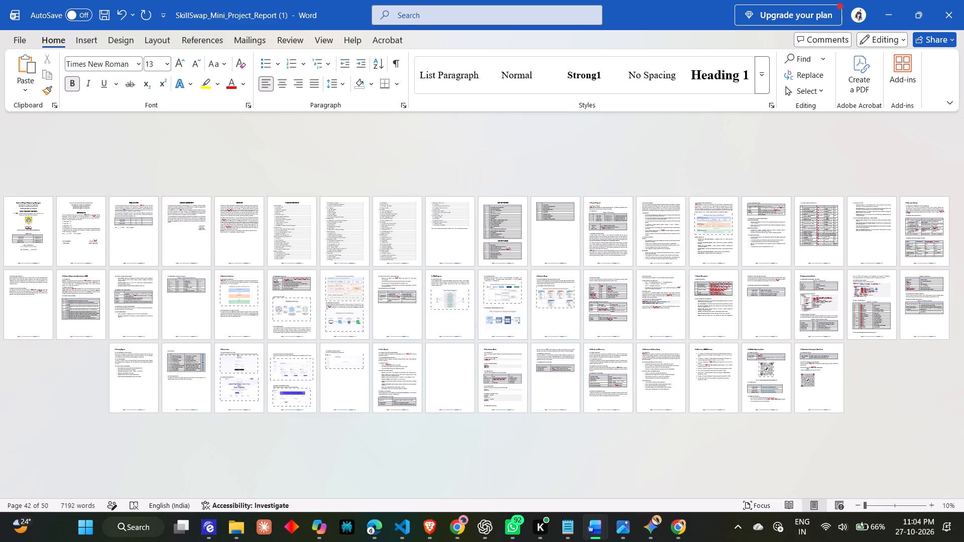
scroll(507, 267, "up", 5, "ctrl")
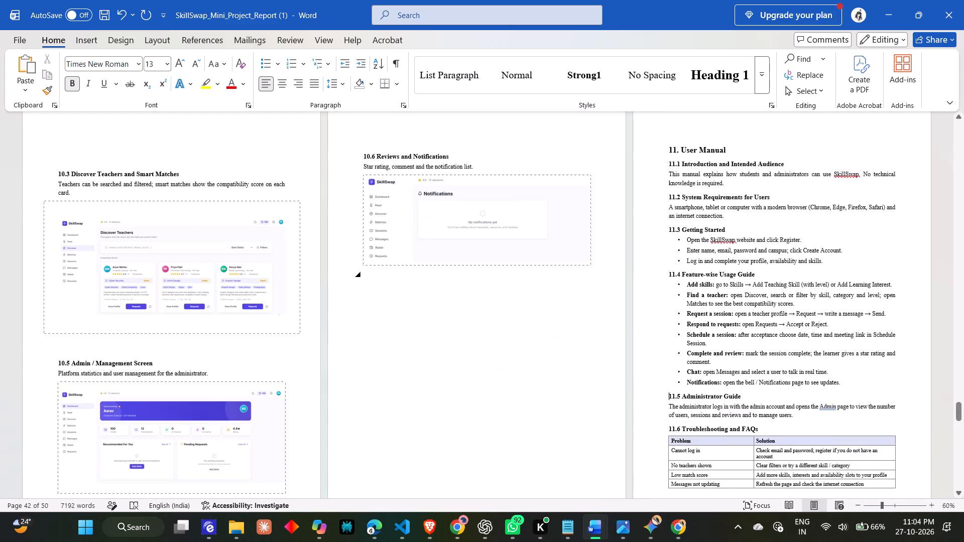
scroll(507, 267, "up", 1)
scroll(507, 267, "down", 1, "ctrl")
scroll(507, 267, "up", 1, "ctrl")
scroll(507, 267, "down", 1, "ctrl")
scroll(507, 267, "up", 1, "ctrl")
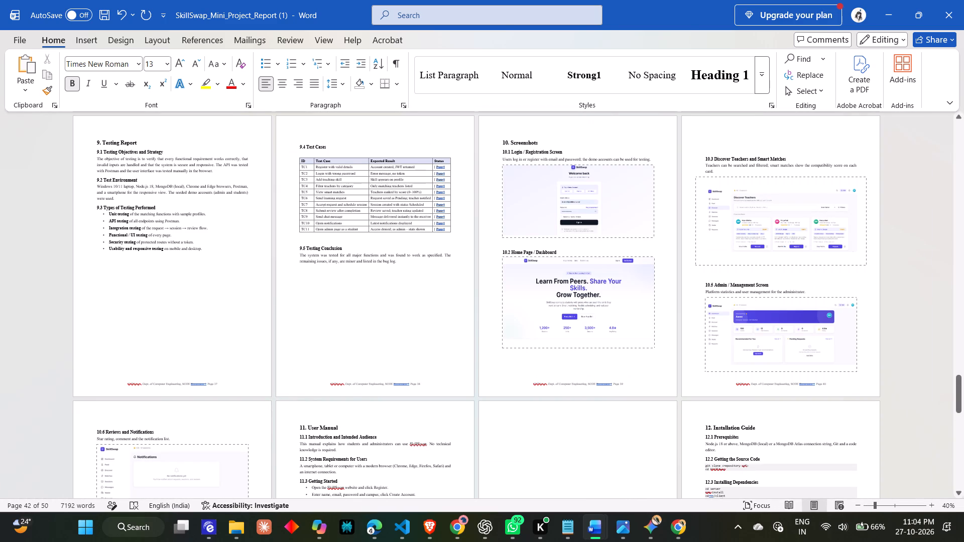
scroll(507, 267, "down", 3)
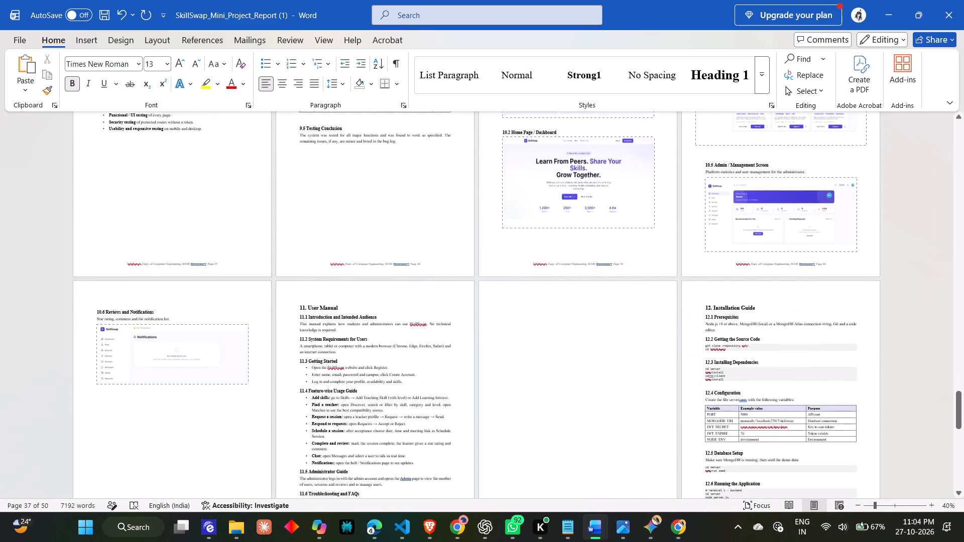
scroll(507, 267, "down", 2)
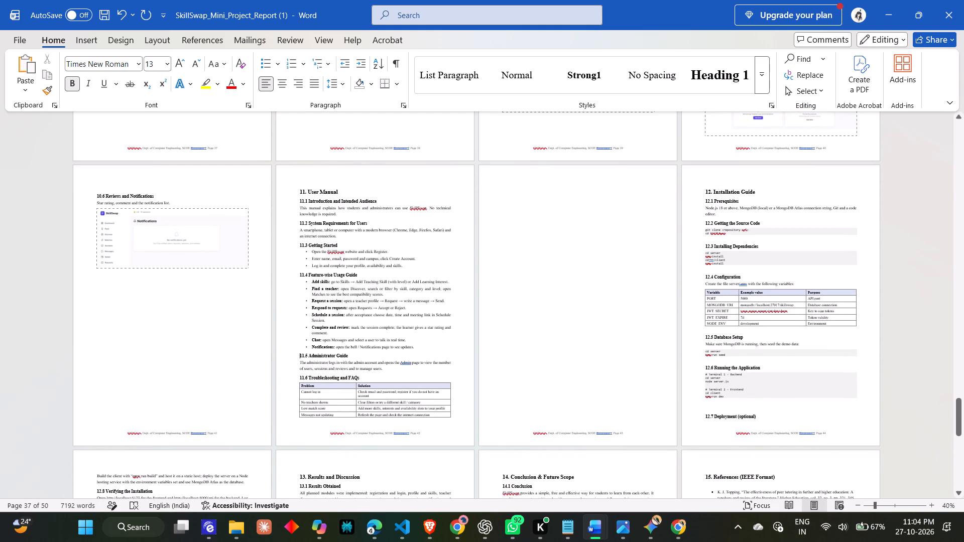
scroll(562, 290, "down", 10)
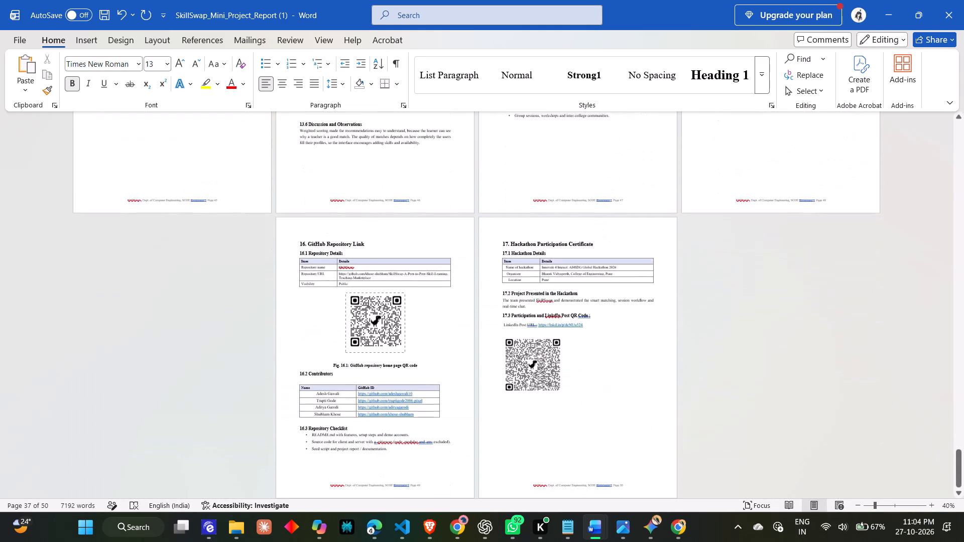
Review the report's multi-page layout from the title page through the chapter 15 references.
scroll(562, 290, "up", 20)
scroll(562, 290, "up", 1)
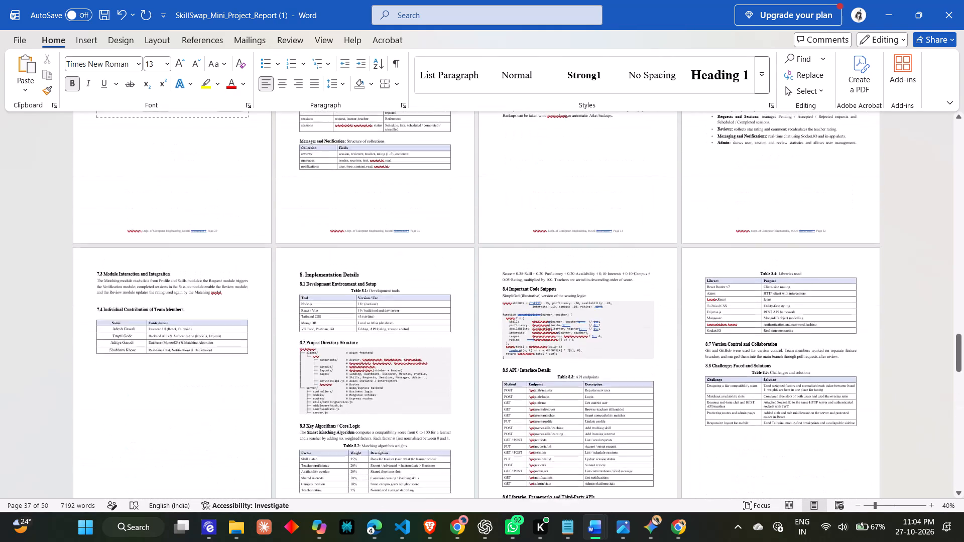
scroll(562, 290, "up", 20)
scroll(562, 290, "up", 20)
scroll(562, 290, "up", 7)
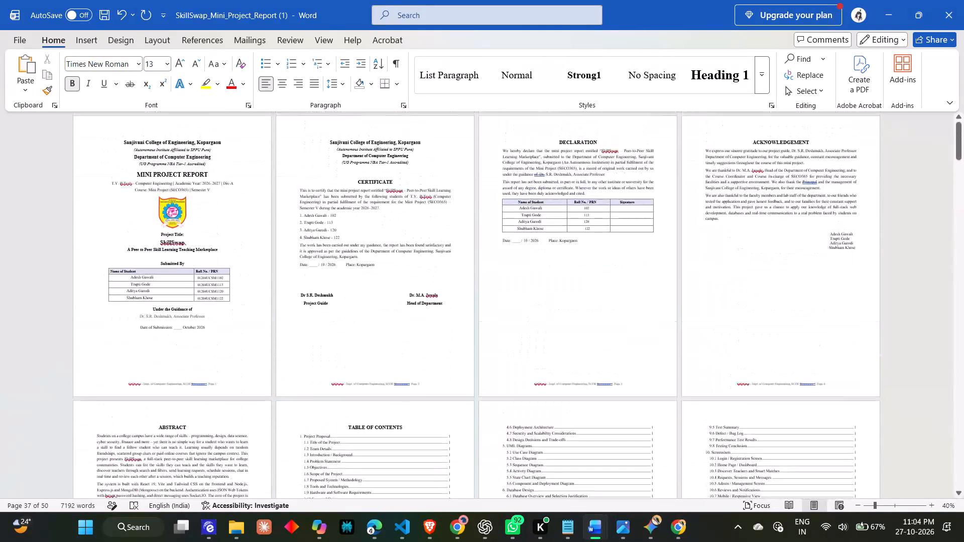
scroll(562, 290, "up", 2)
scroll(562, 290, "down", 12)
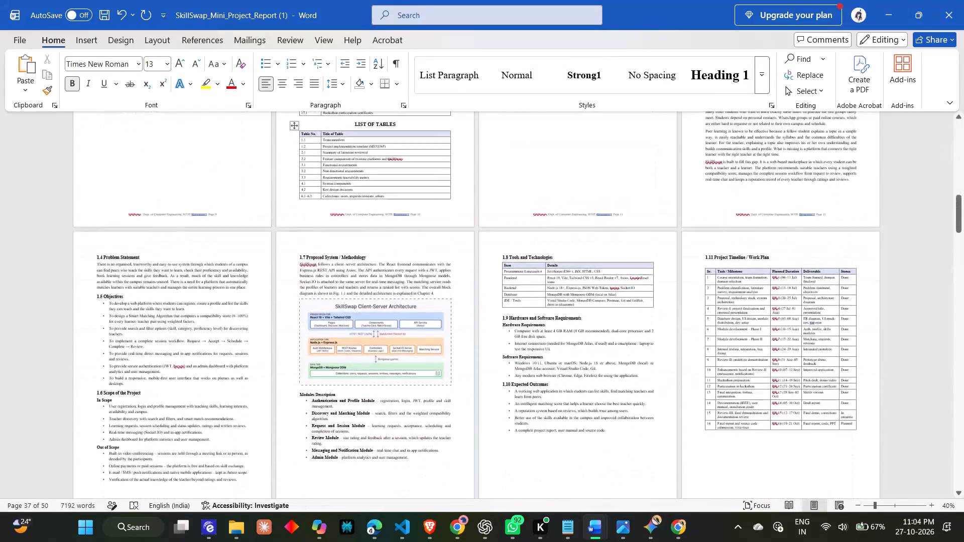
scroll(562, 290, "down", 5)
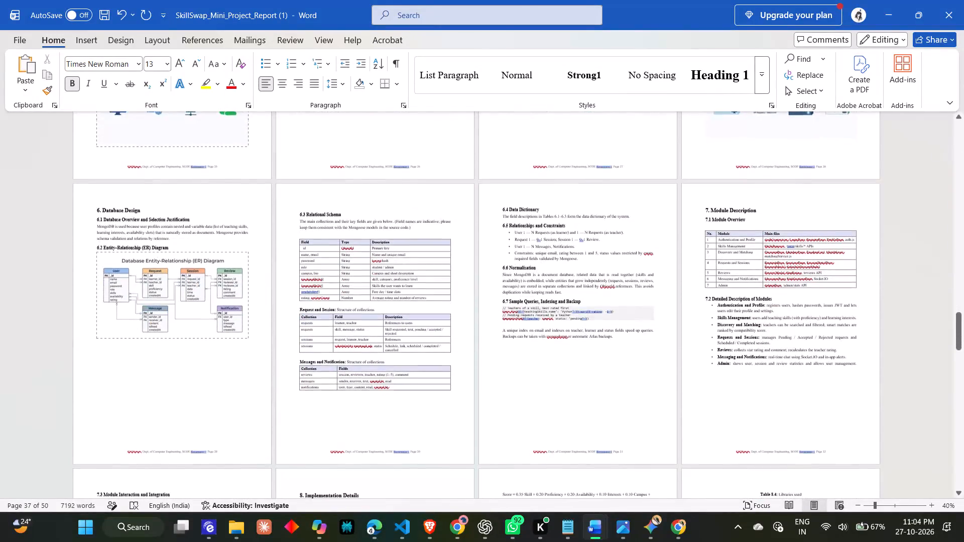
scroll(562, 290, "down", 7)
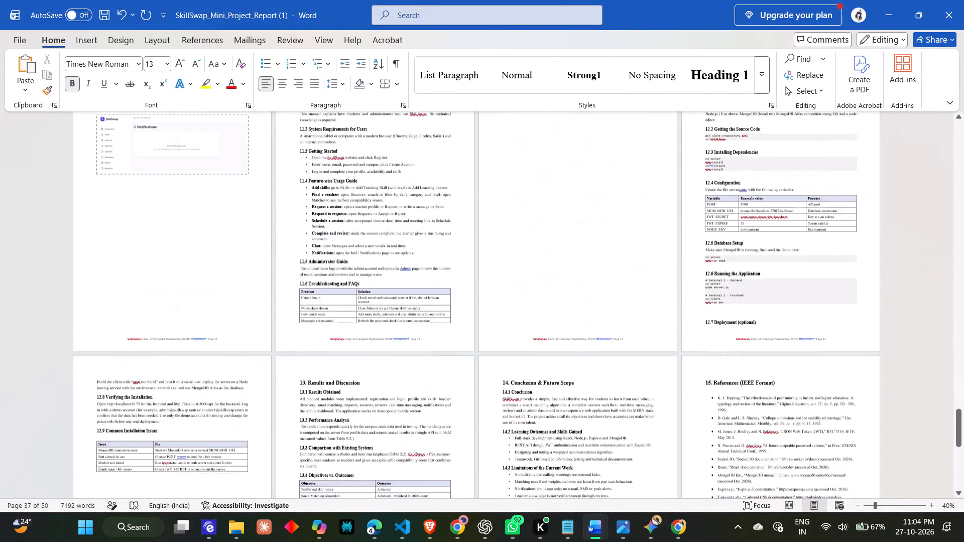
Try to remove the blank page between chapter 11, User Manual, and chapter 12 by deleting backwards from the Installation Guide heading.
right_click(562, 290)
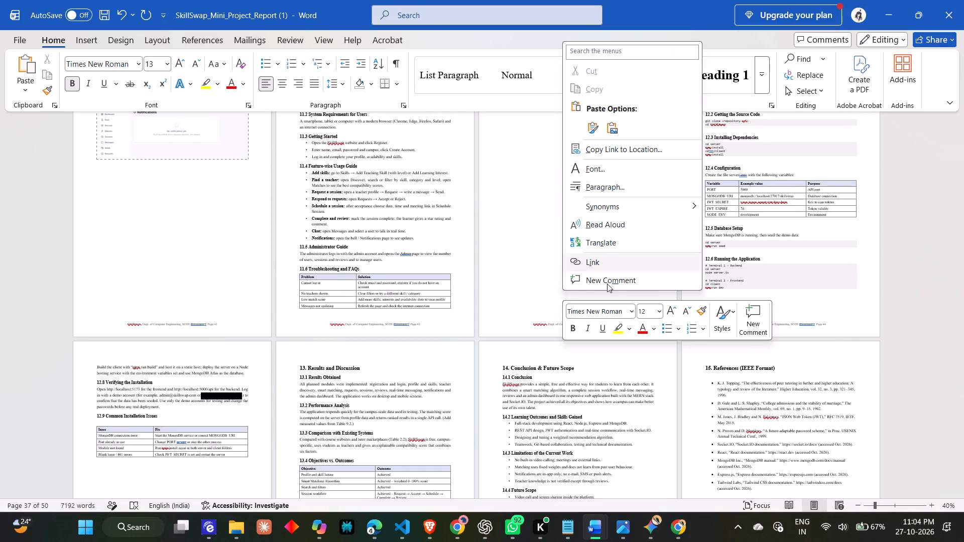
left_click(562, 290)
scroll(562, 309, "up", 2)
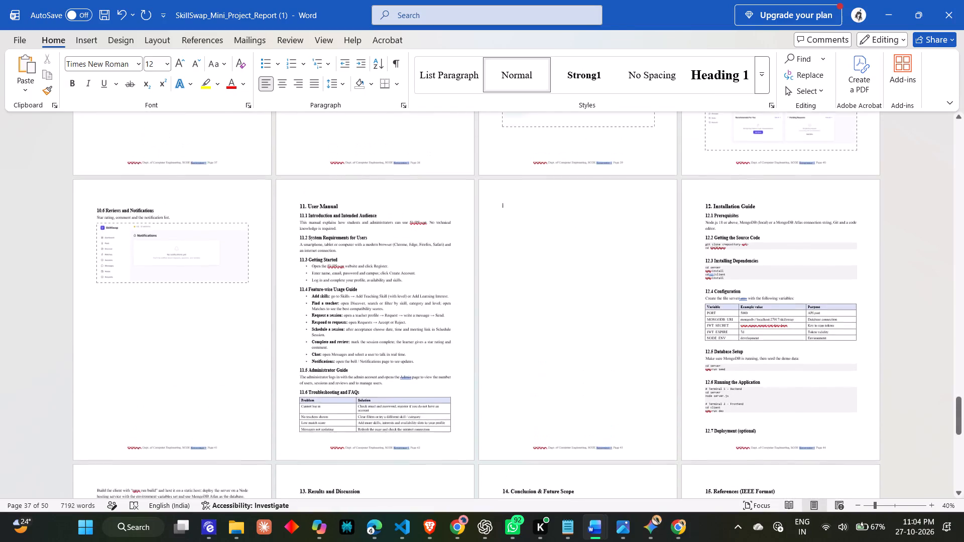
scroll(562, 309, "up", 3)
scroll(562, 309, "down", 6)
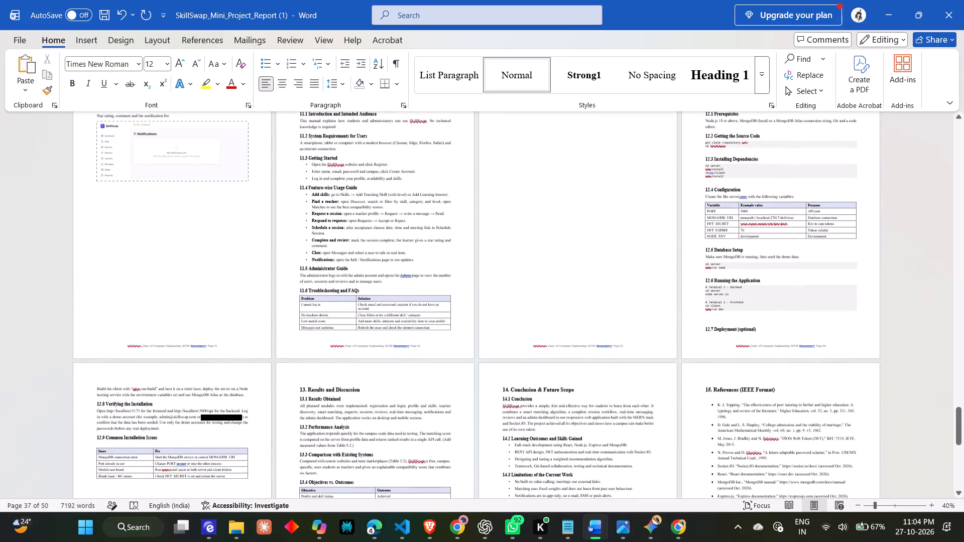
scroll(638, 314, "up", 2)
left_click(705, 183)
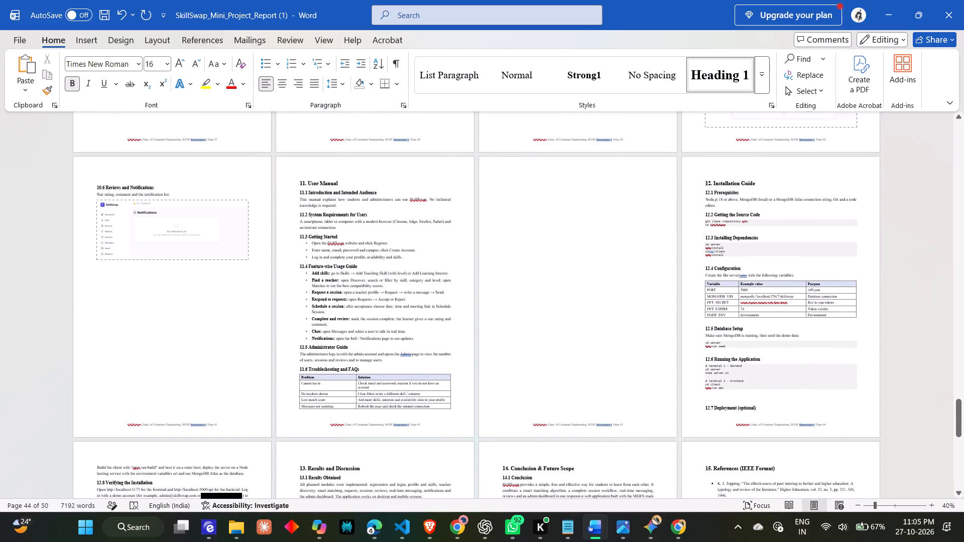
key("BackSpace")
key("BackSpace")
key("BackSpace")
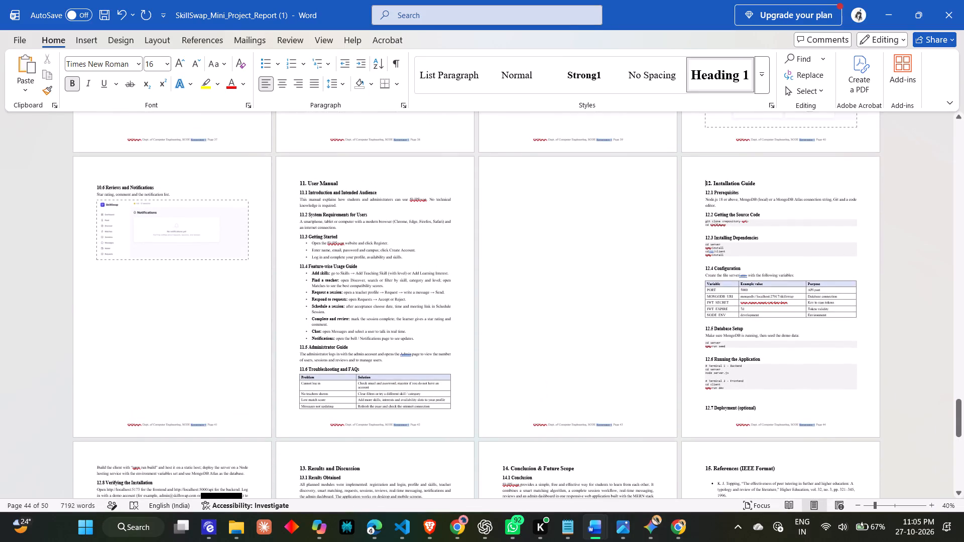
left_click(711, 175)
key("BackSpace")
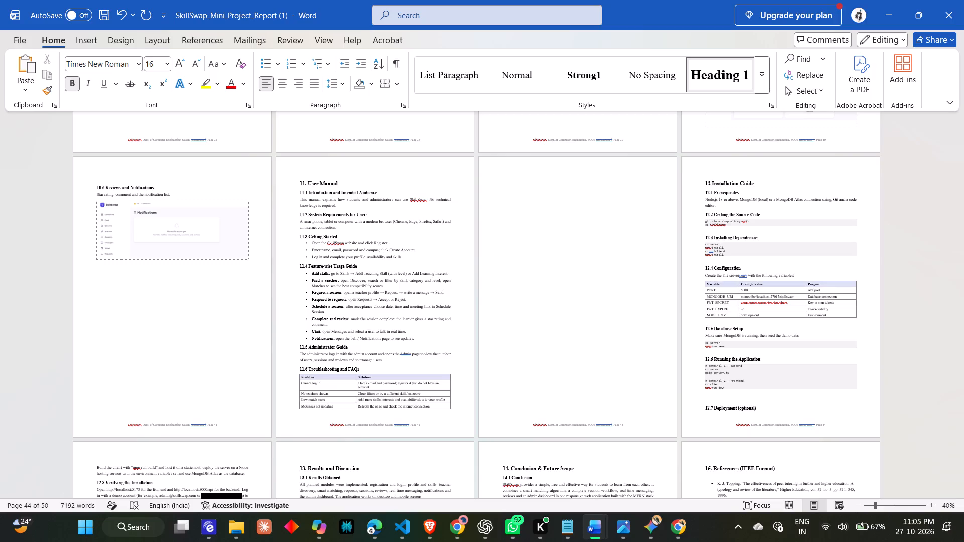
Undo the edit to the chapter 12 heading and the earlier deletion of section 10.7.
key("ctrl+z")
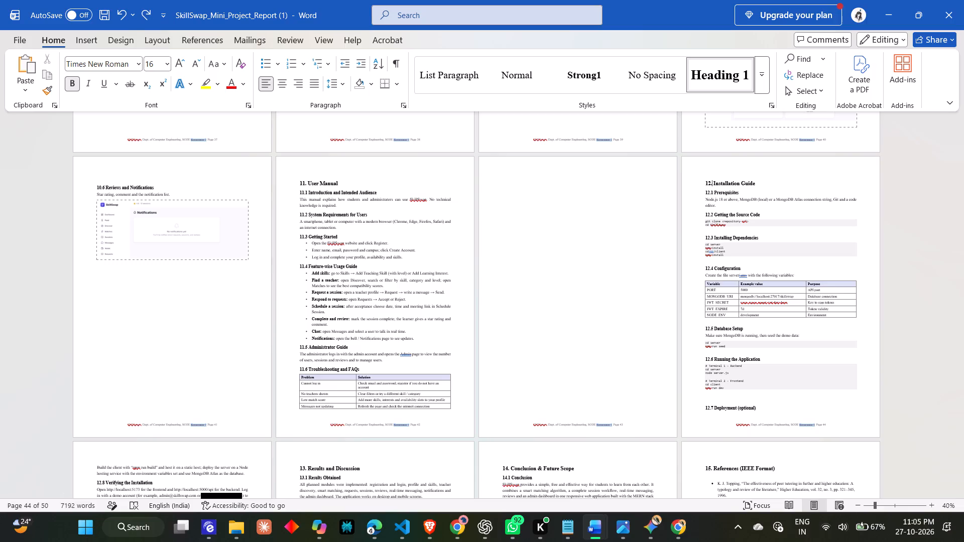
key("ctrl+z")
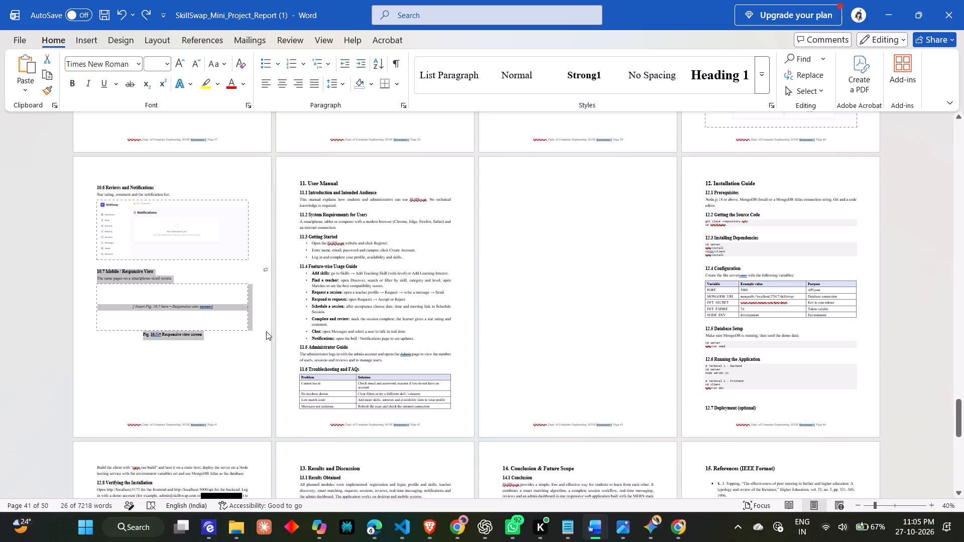
Delete the 10.7 Mobile / Responsive View section again, including its description, placeholder frame and Fig. 10.7 caption.
left_click(249, 328)
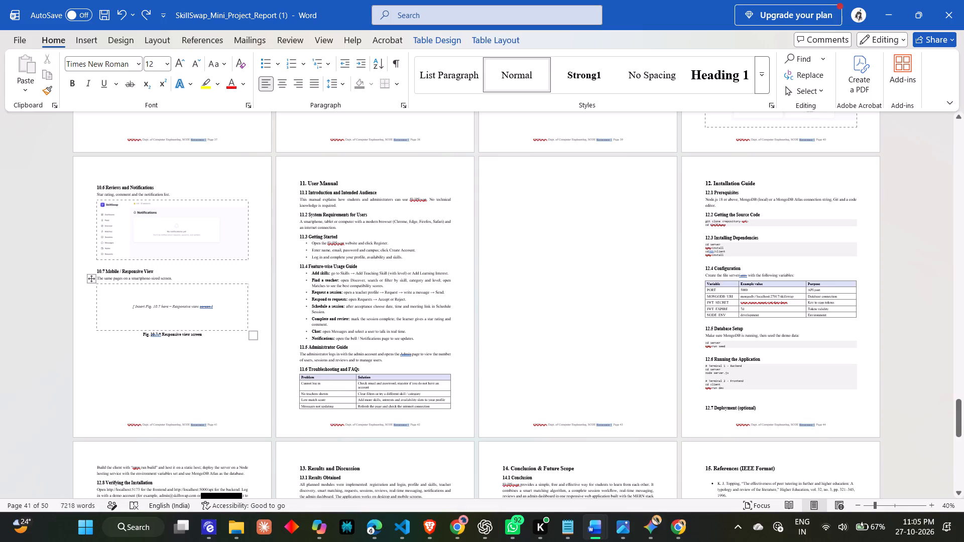
left_click_drag(245, 360, 98, 274)
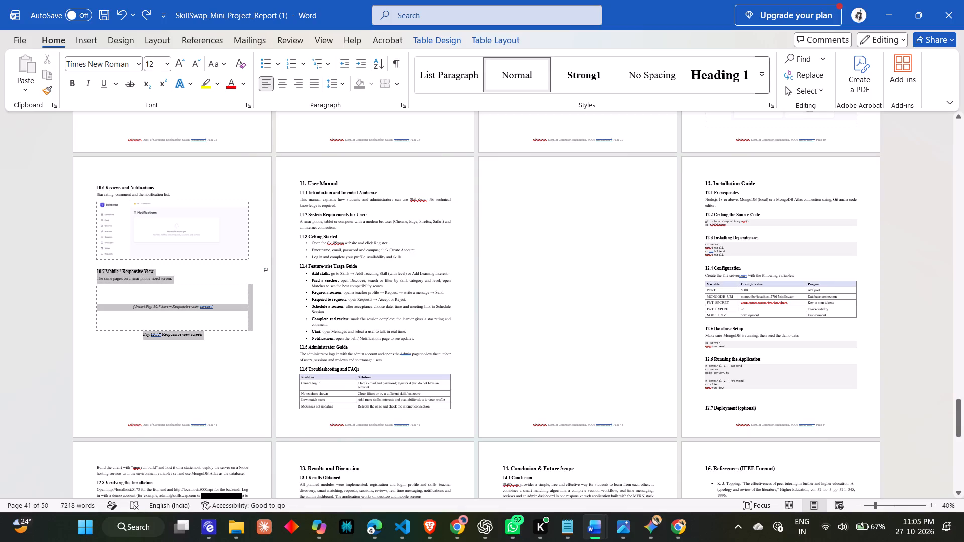
left_click_drag(98, 274, 94, 271)
key("BackSpace")
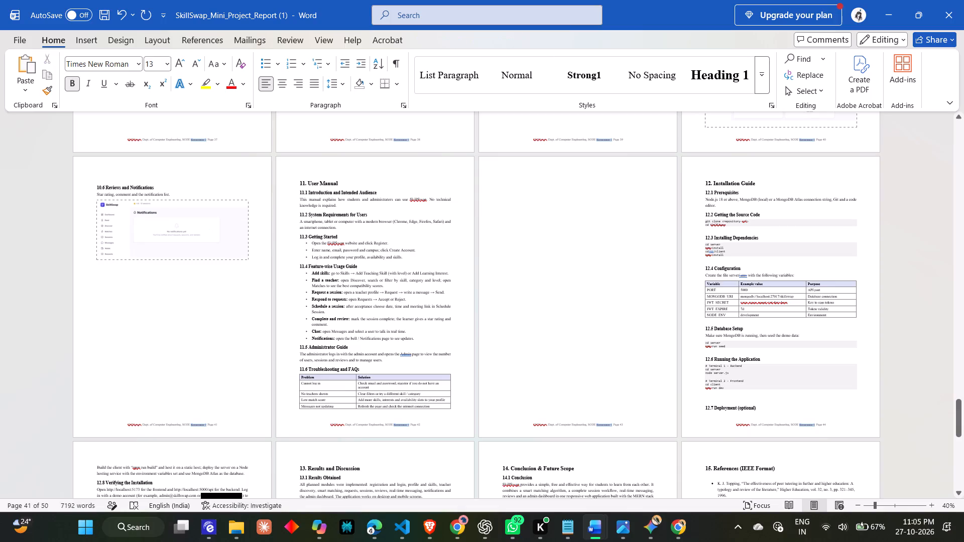
Check the page layout from the Implementation Details chapter through the Hackathon Participation Certificate chapter, looking for leftover blank pages.
scroll(145, 337, "up", 2)
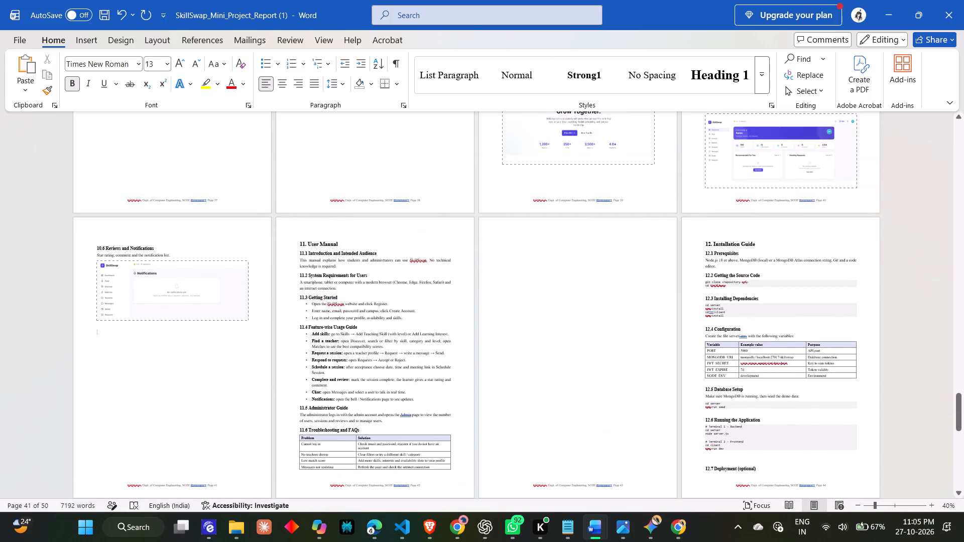
scroll(212, 380, "up", 5)
scroll(212, 380, "down", 7)
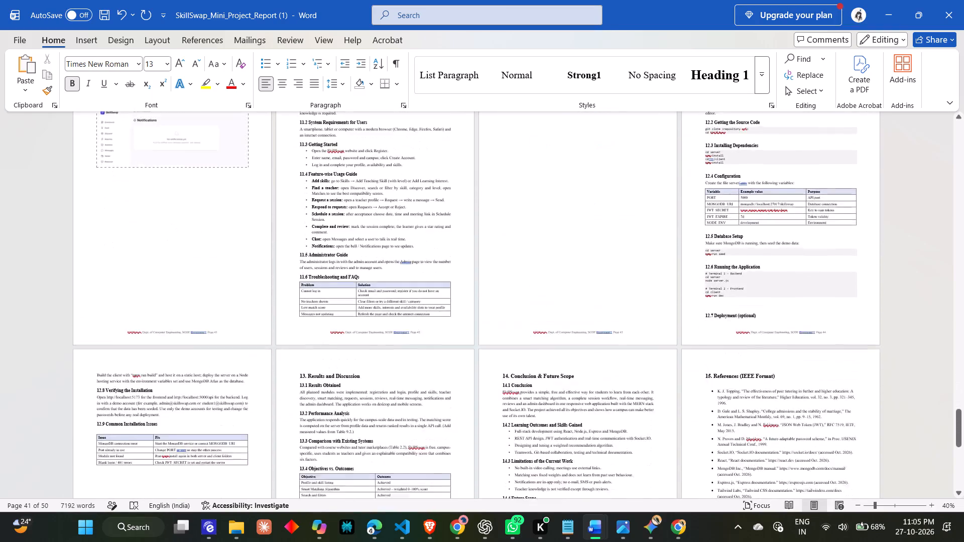
scroll(212, 380, "down", 7)
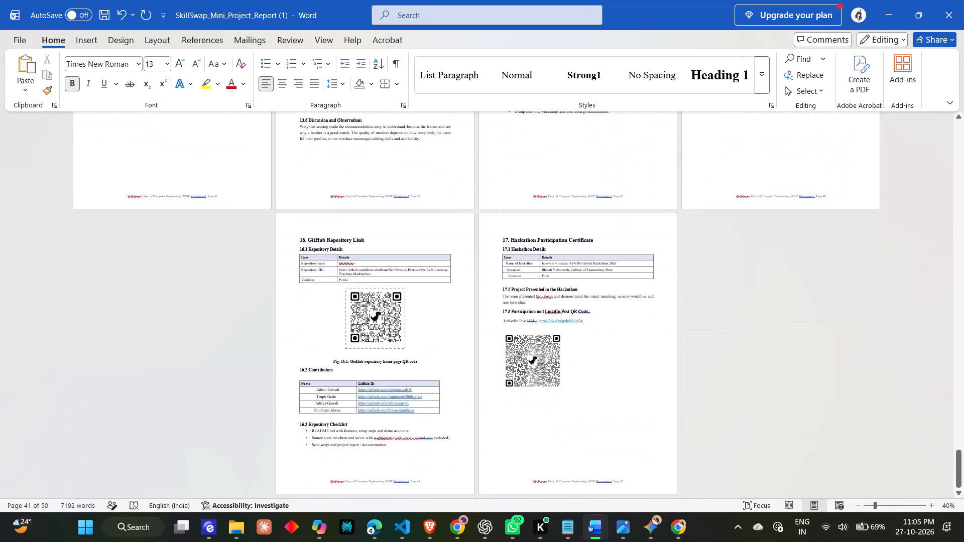
scroll(212, 380, "down", 1)
scroll(212, 380, "up", 6)
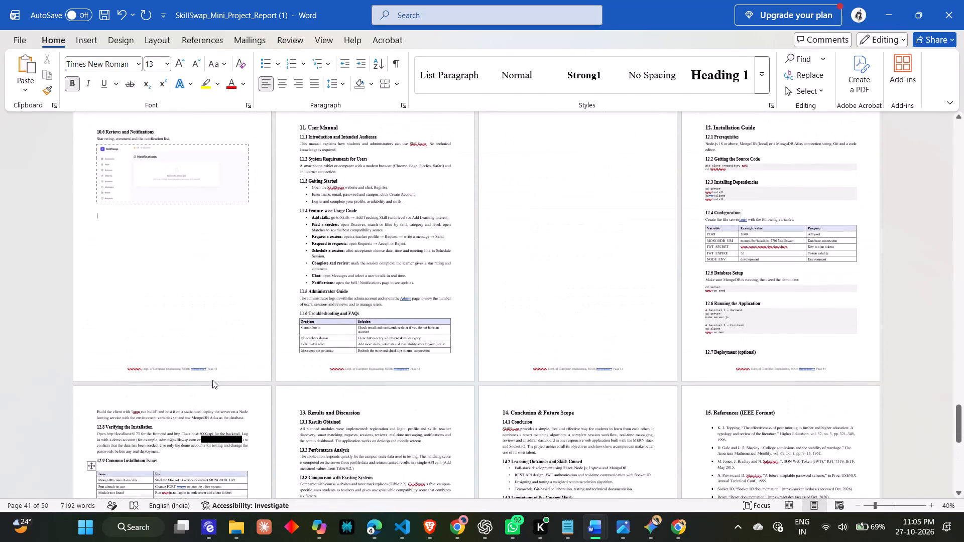
scroll(212, 380, "up", 7)
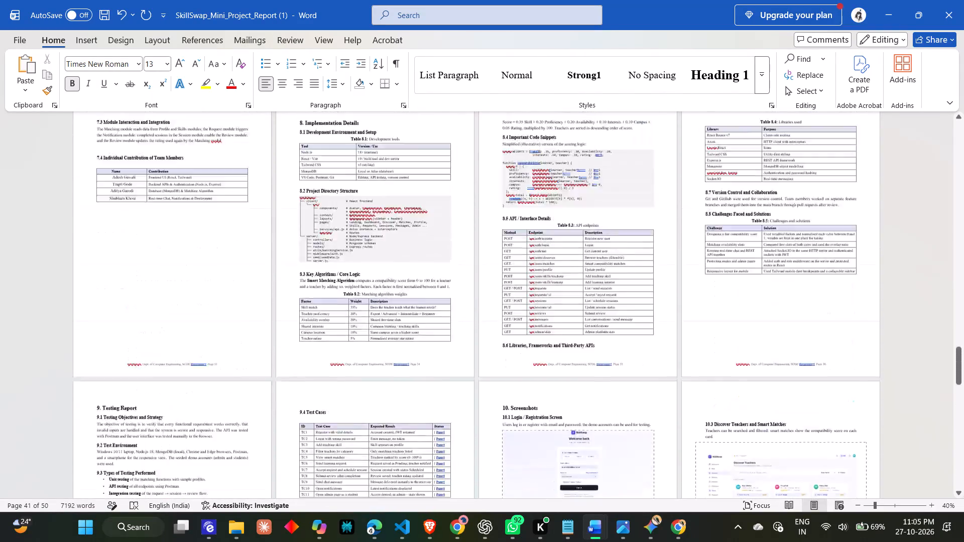
scroll(580, 305, "down", 2)
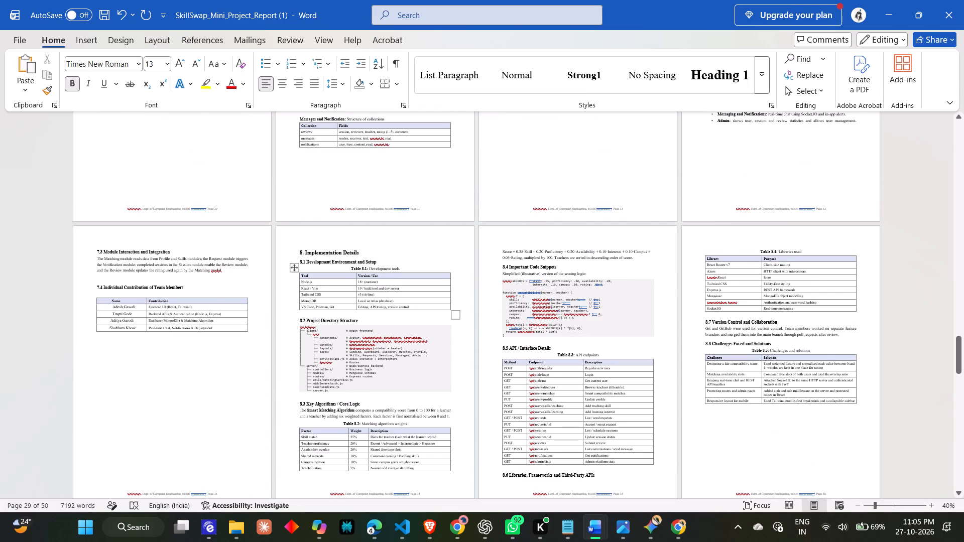
scroll(580, 305, "down", 9)
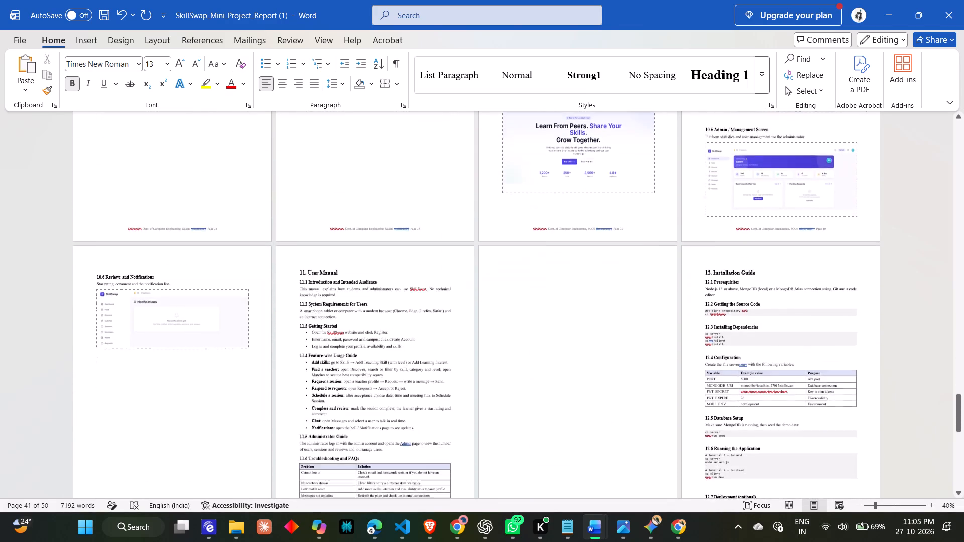
scroll(580, 305, "down", 6)
scroll(580, 305, "up", 1)
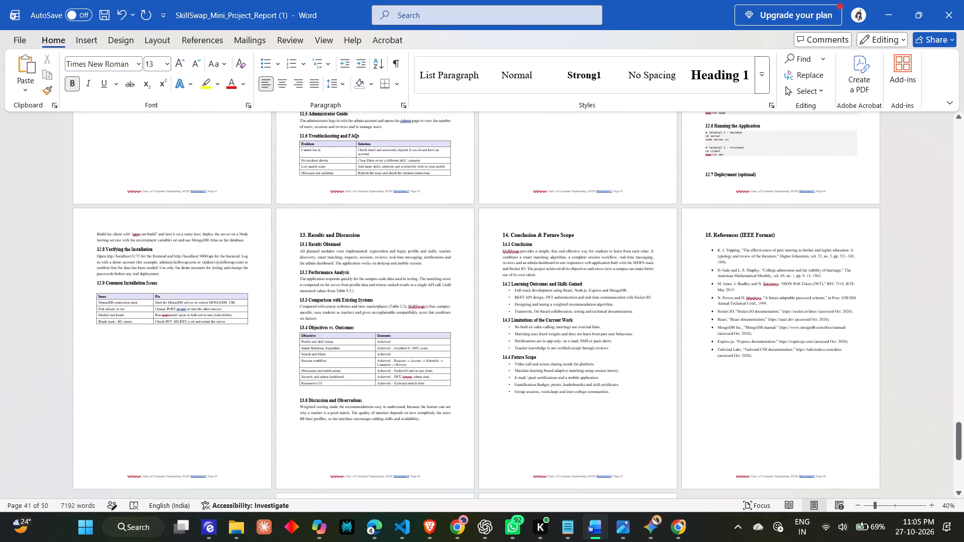
scroll(688, 236, "up", 7)
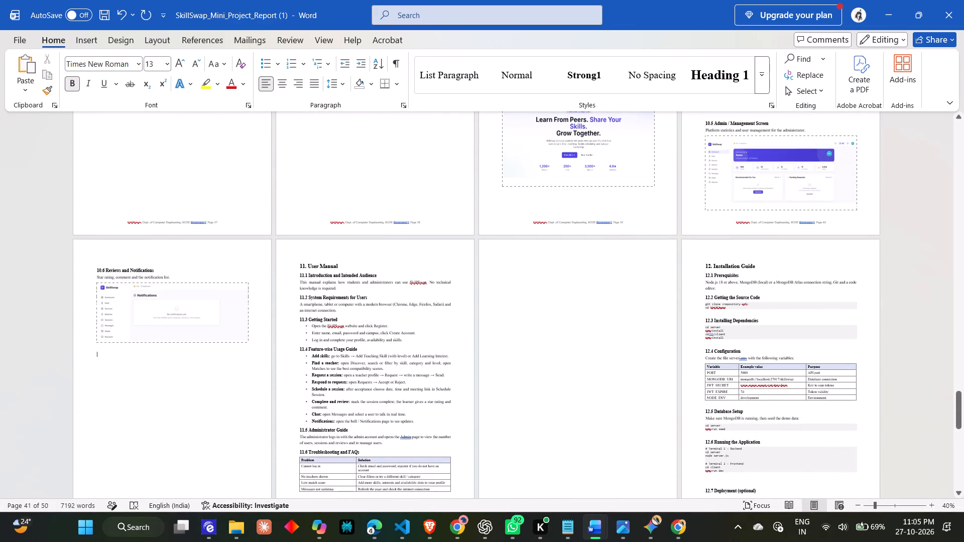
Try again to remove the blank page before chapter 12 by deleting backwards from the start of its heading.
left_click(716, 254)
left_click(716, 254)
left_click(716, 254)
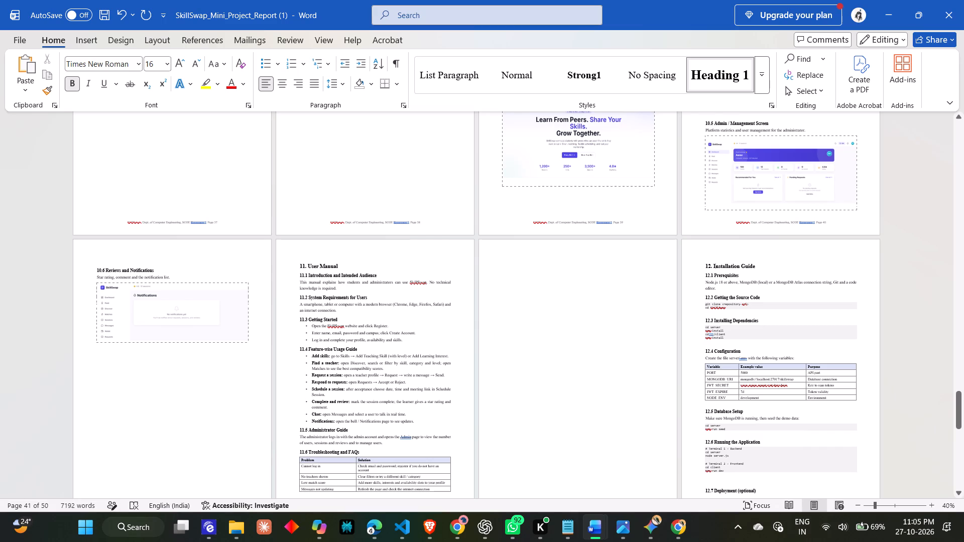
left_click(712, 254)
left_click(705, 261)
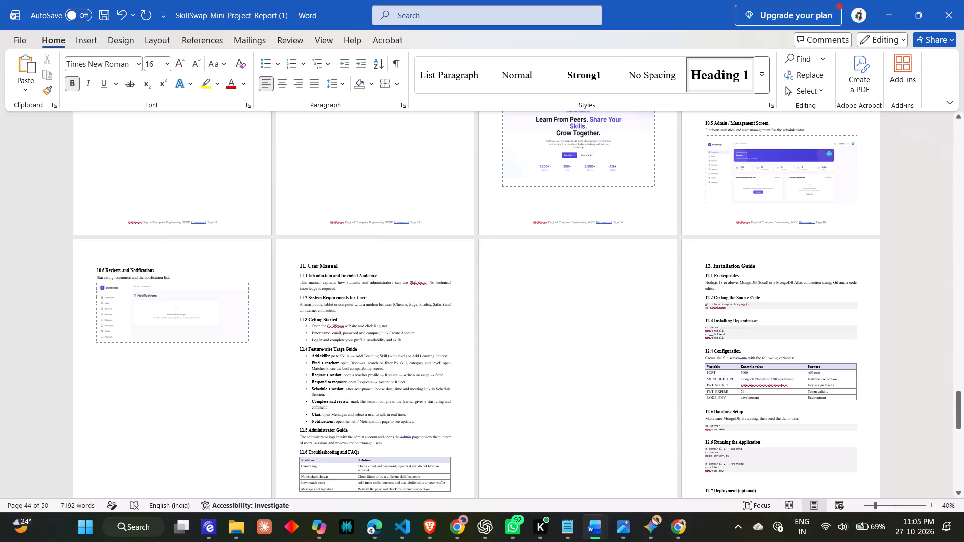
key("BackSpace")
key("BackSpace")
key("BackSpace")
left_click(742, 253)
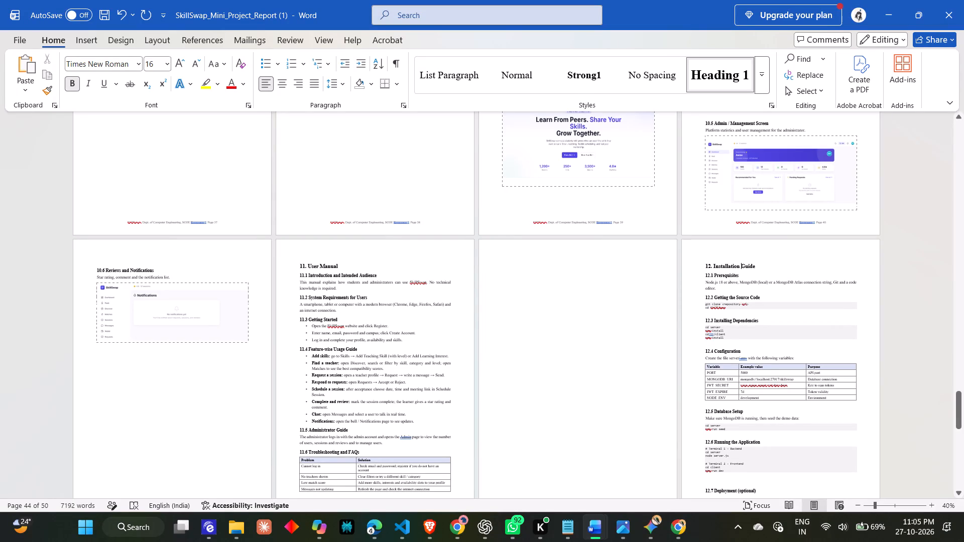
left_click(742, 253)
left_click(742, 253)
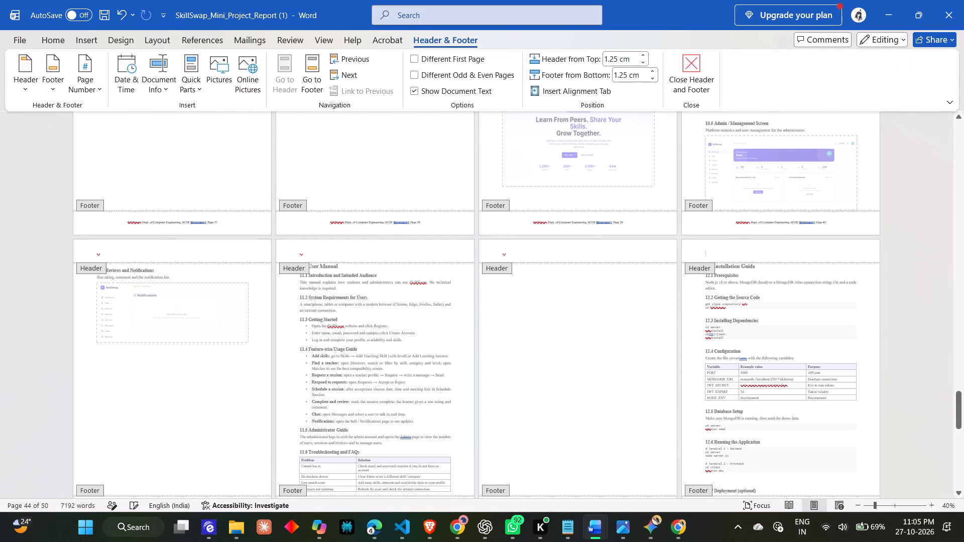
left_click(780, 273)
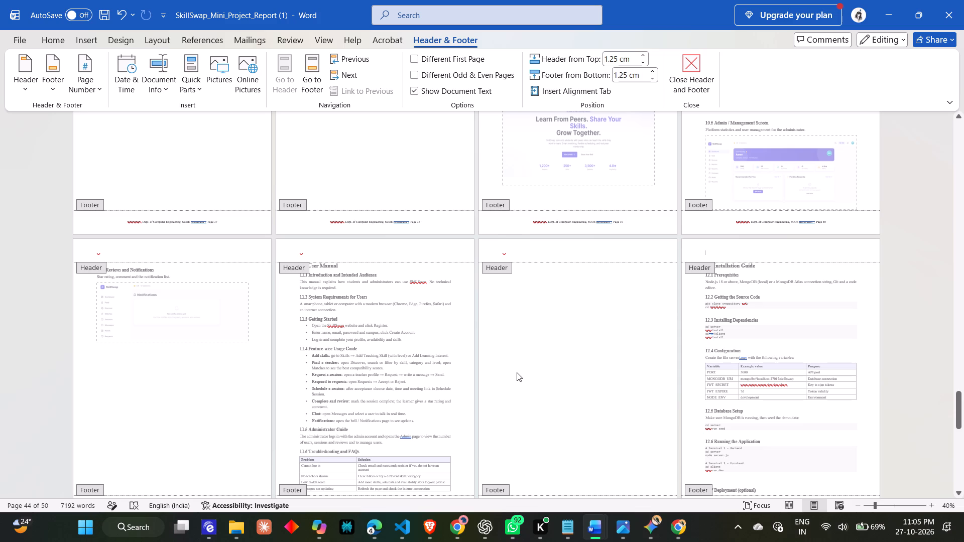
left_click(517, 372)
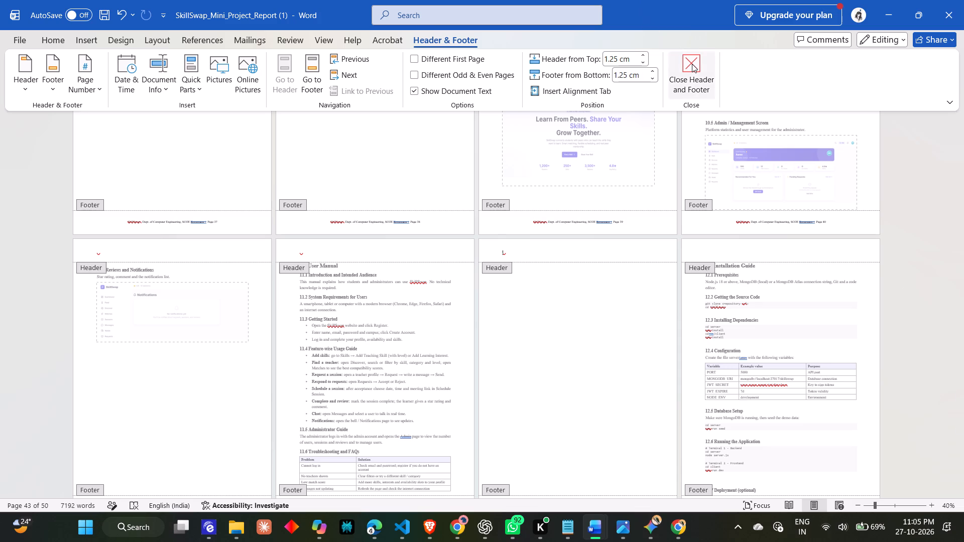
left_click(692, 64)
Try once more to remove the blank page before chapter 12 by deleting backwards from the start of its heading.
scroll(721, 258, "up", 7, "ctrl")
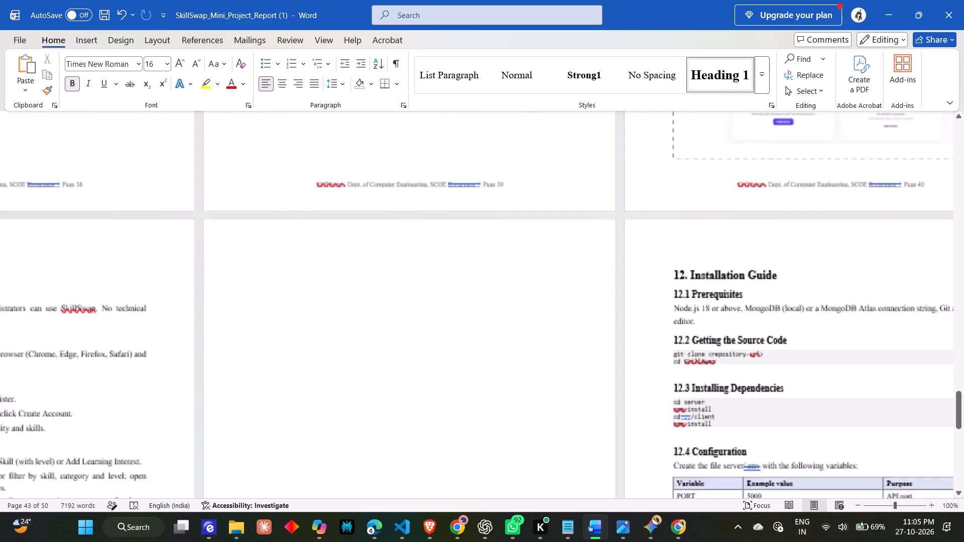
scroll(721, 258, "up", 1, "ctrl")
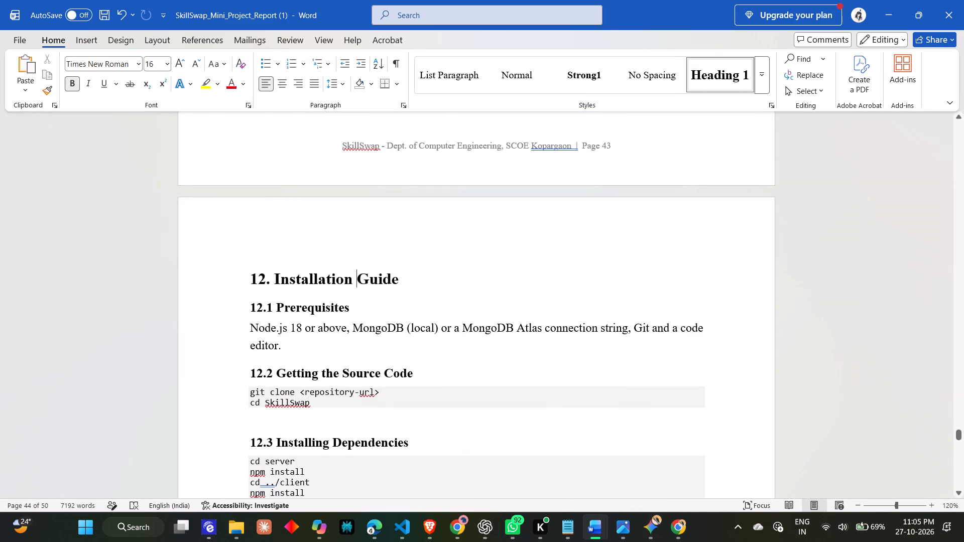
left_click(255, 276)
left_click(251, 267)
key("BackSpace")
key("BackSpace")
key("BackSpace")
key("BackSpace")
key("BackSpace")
Review the page layout from chapter 12 to the report's end, and back through the earlier chapters to the front pages.
scroll(251, 267, "down", 1, "ctrl")
scroll(251, 267, "down", 5)
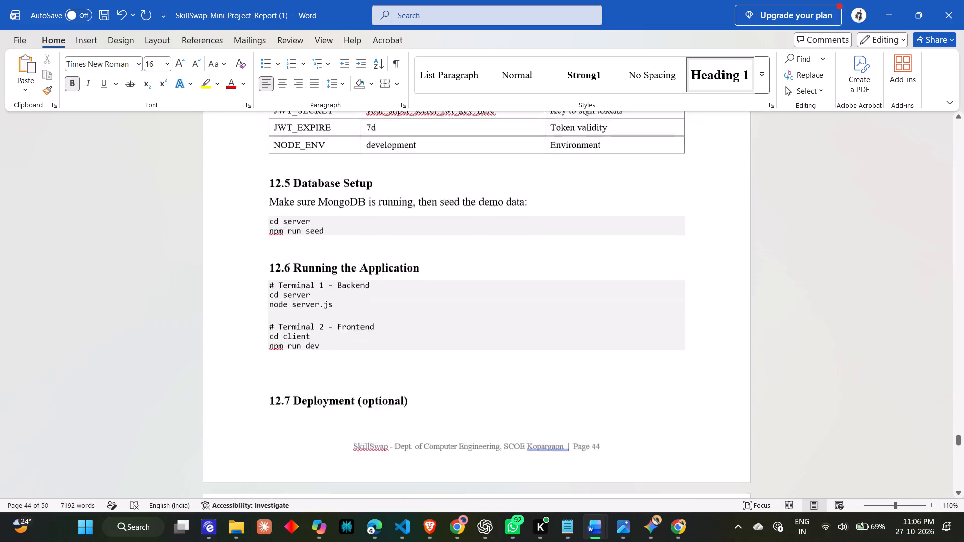
scroll(251, 267, "down", 5)
scroll(251, 267, "down", 4, "ctrl")
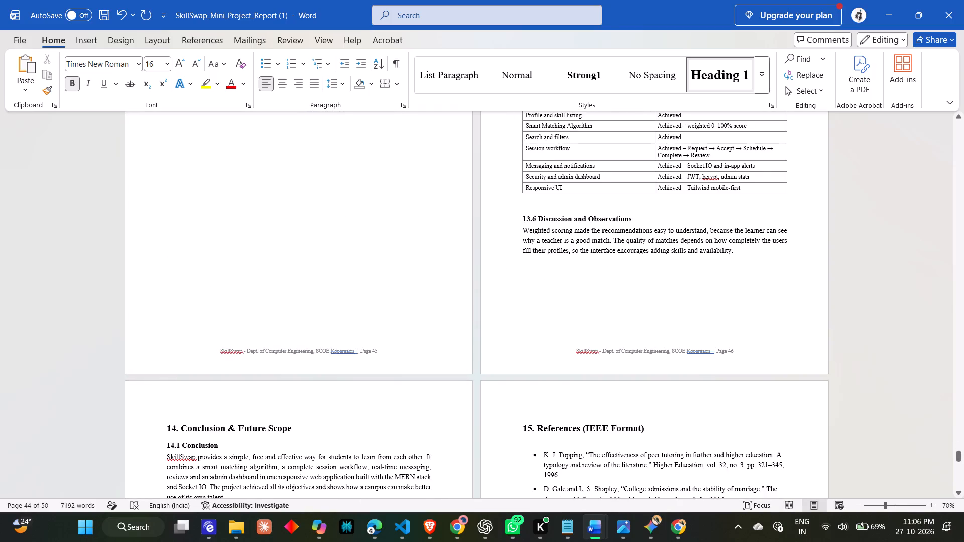
scroll(251, 267, "down", 17)
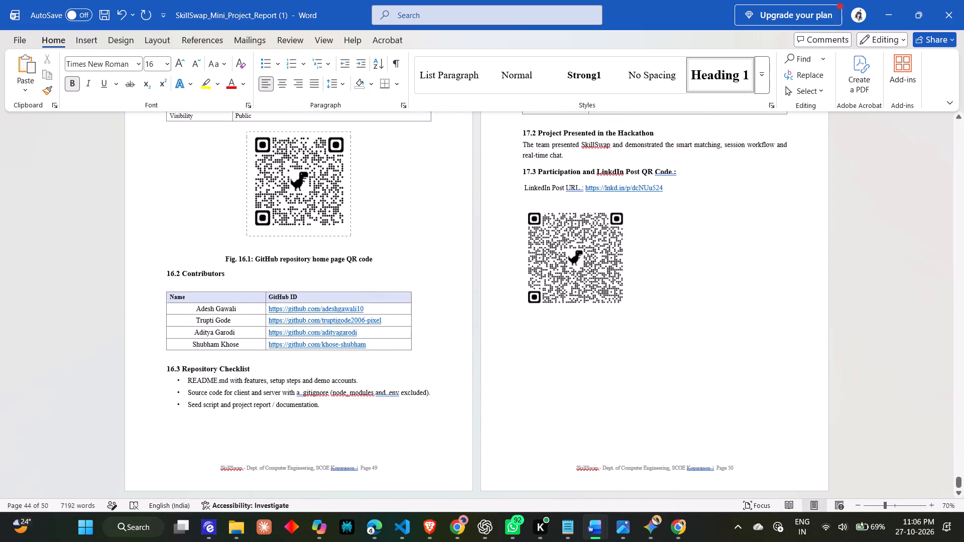
scroll(509, 398, "up", 12)
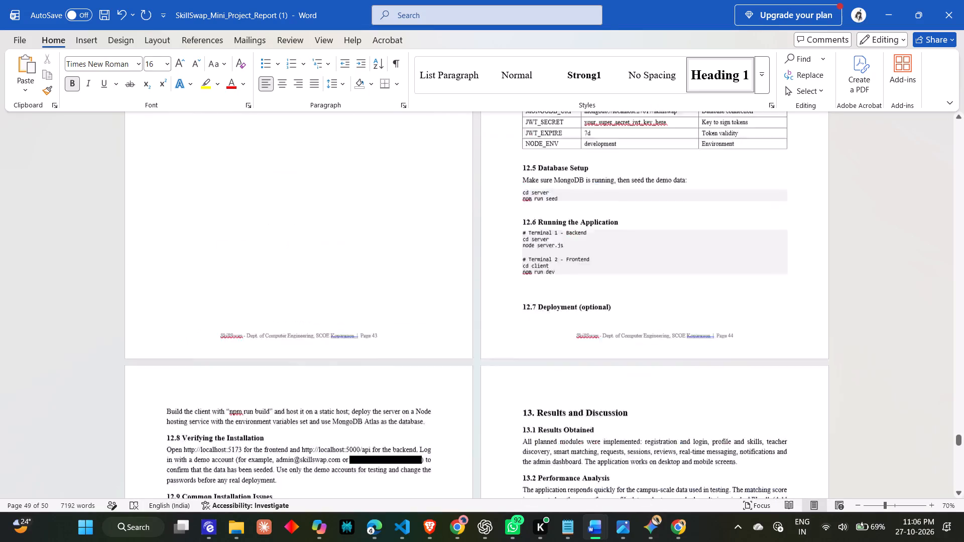
scroll(509, 398, "up", 8)
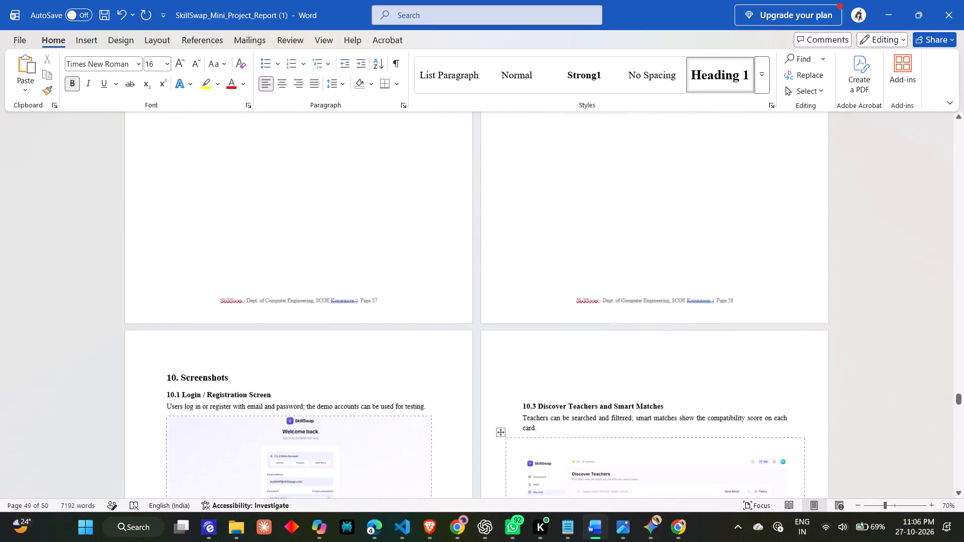
scroll(509, 398, "up", 14)
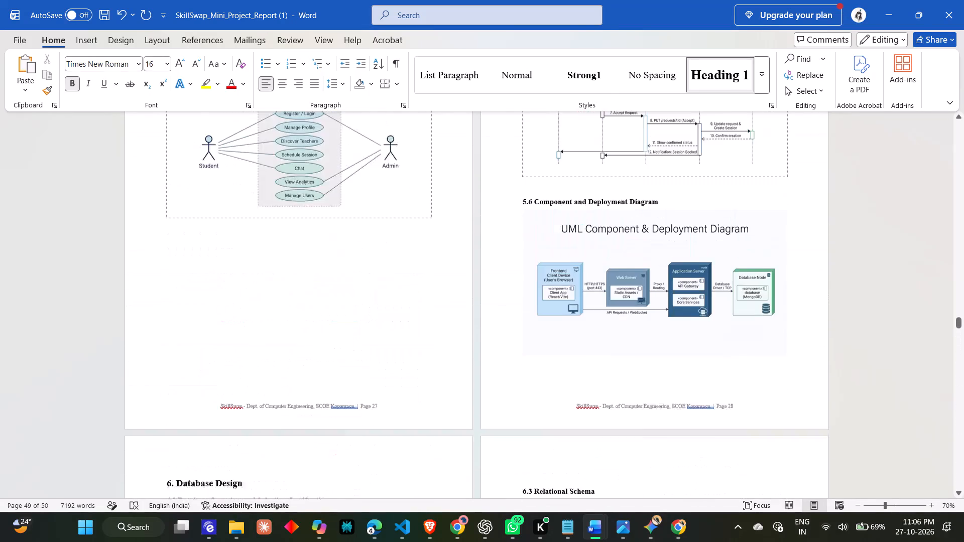
scroll(509, 398, "up", 10)
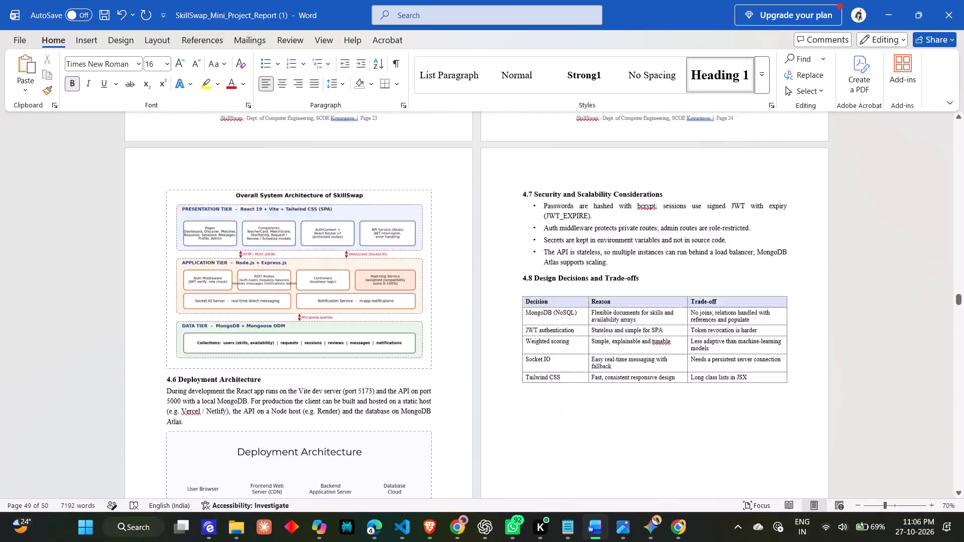
scroll(509, 398, "up", 1)
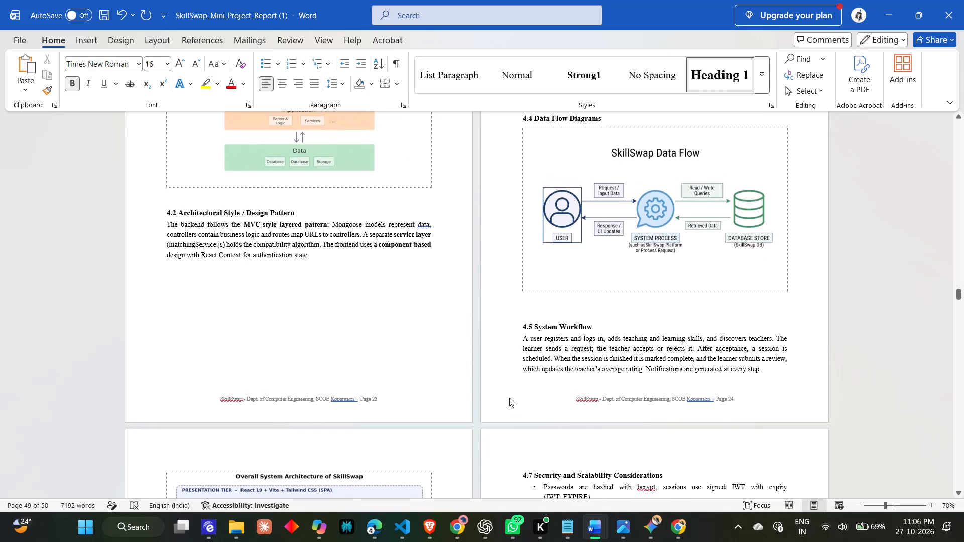
scroll(509, 398, "up", 11)
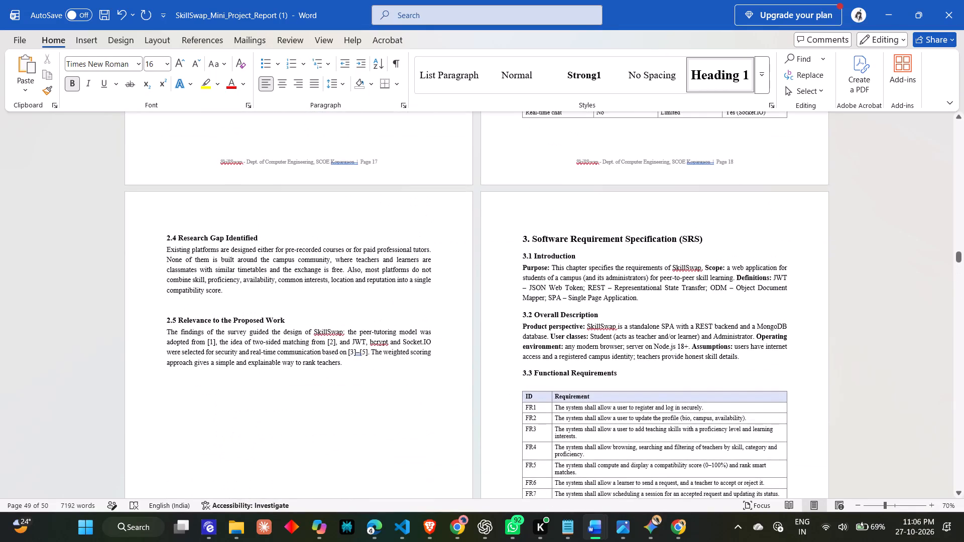
scroll(509, 398, "up", 7)
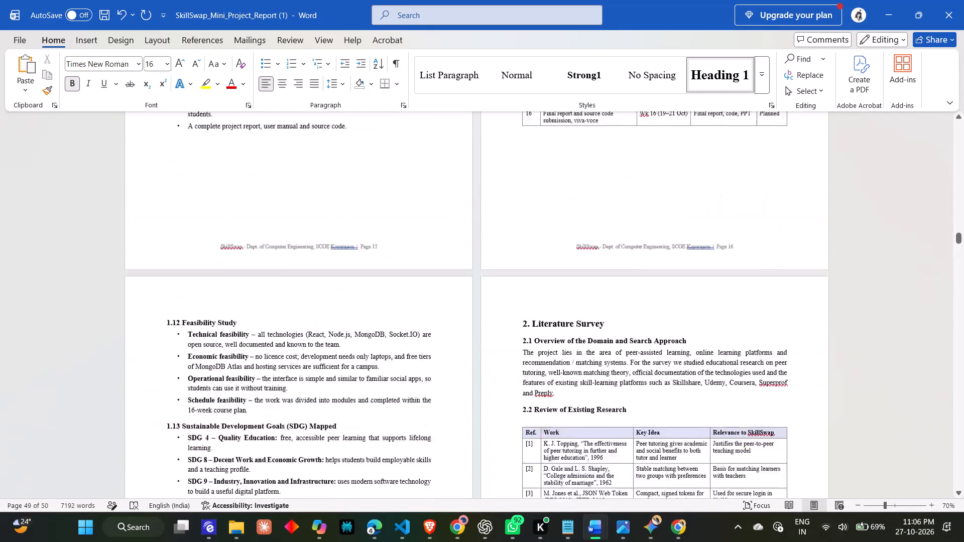
scroll(509, 398, "up", 12)
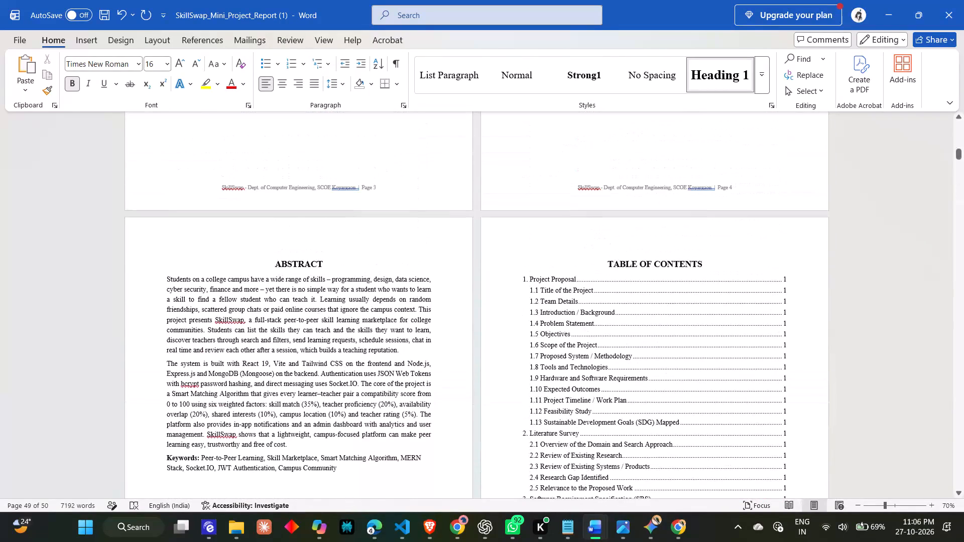
scroll(509, 398, "up", 2)
Examine the Abstract page and the table of contents entries and their page numbers.
scroll(509, 398, "down", 1)
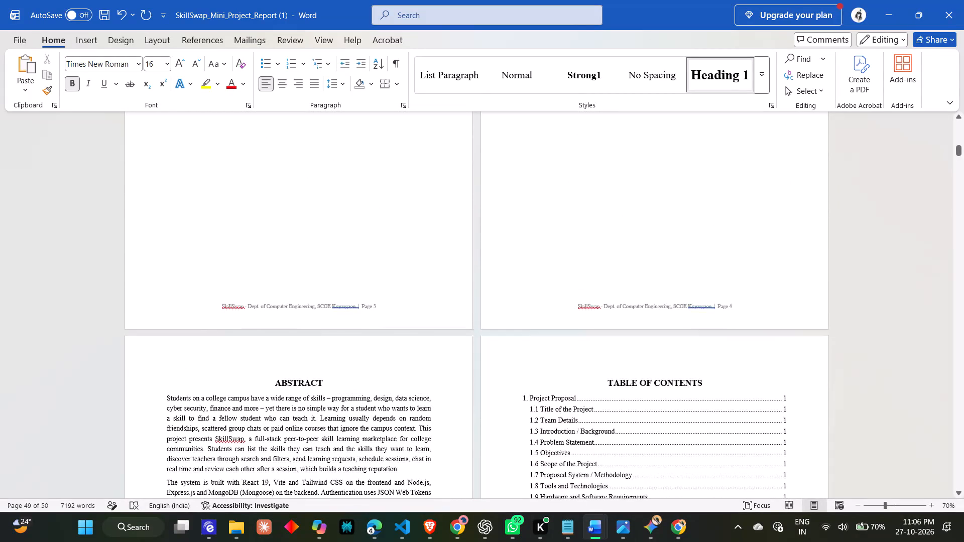
scroll(509, 398, "down", 3)
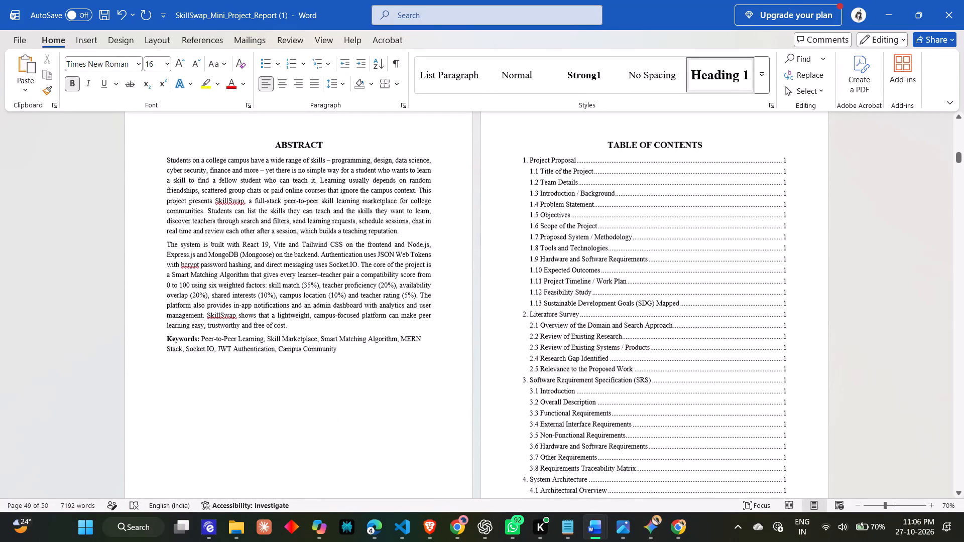
scroll(509, 398, "down", 2)
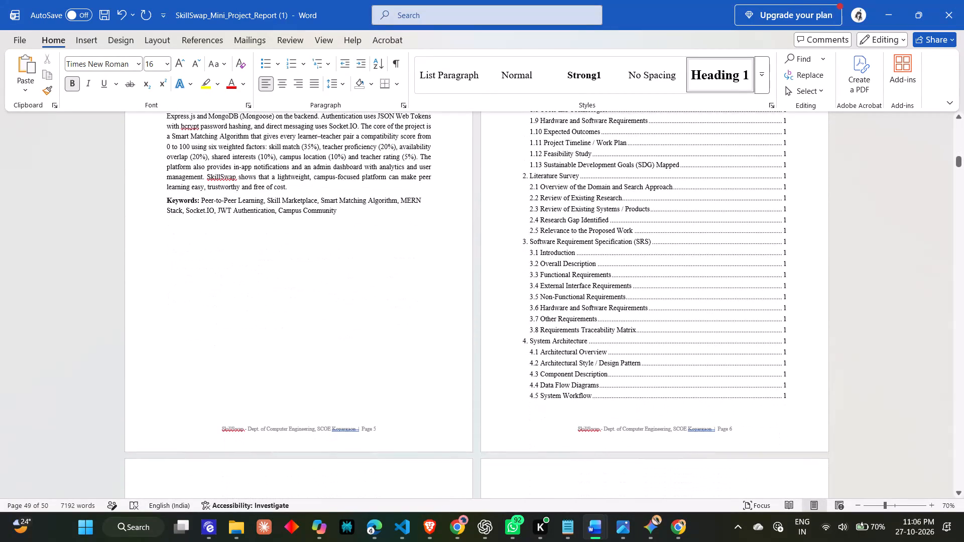
scroll(509, 398, "down", 1)
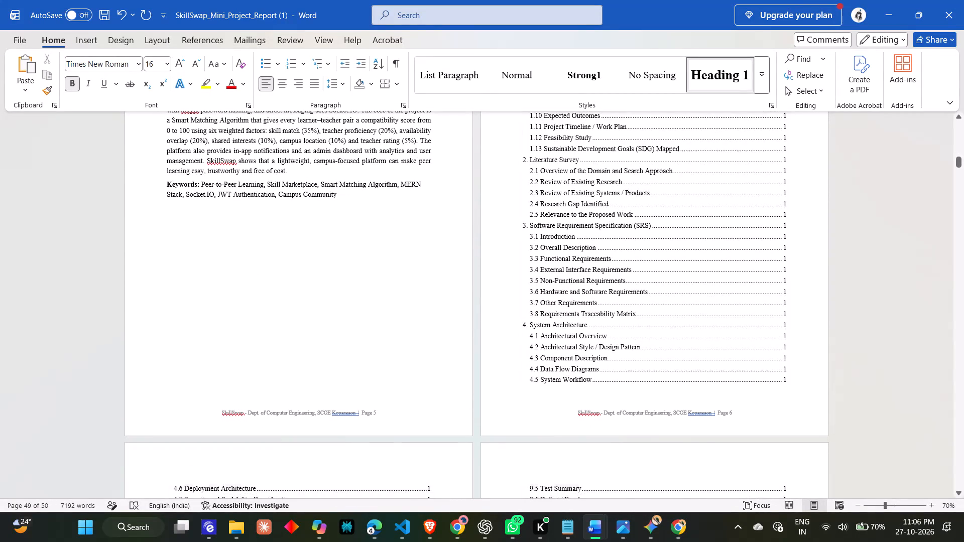
scroll(569, 366, "down", 3)
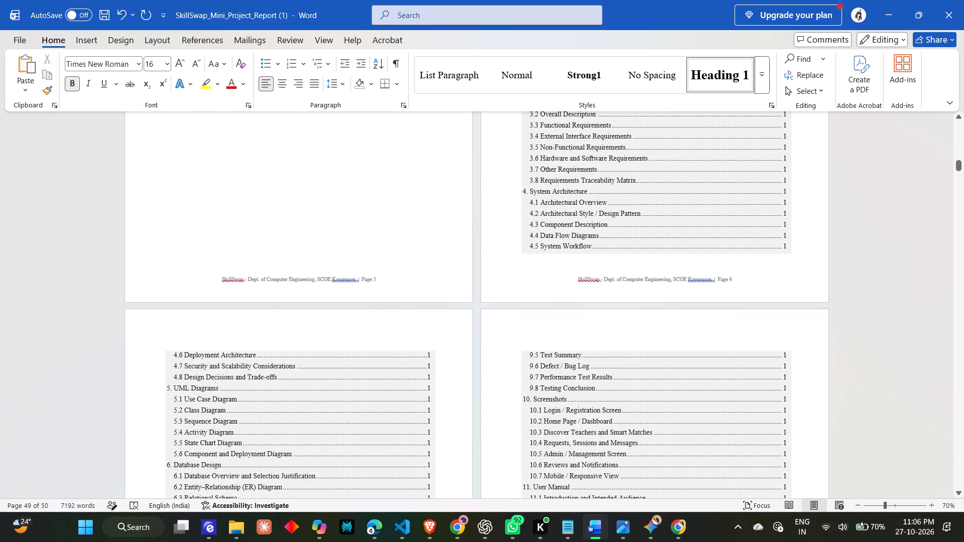
scroll(569, 366, "down", 1)
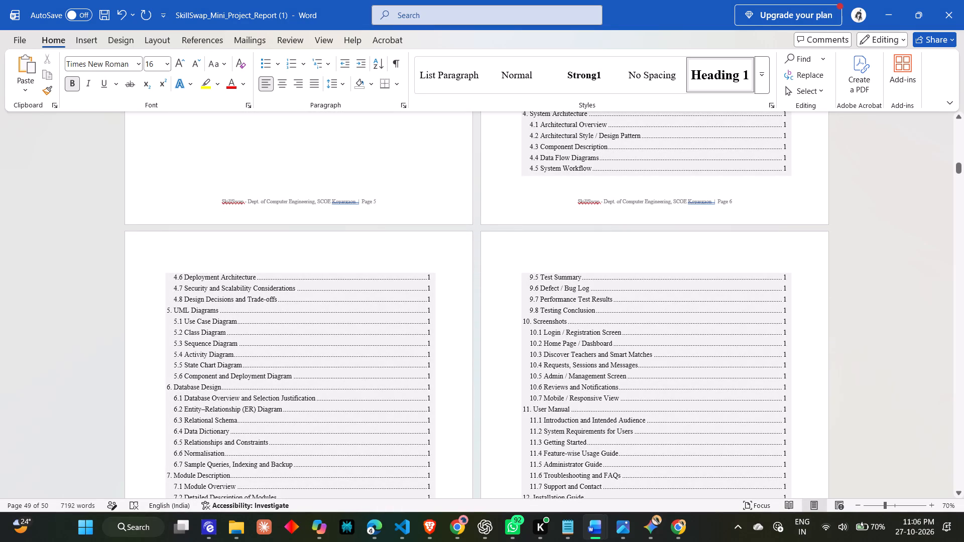
Save a copy of the report to the Desktop as a Word document named "SkillSwap_Mini_Project_Report final (1)".
left_click(20, 36)
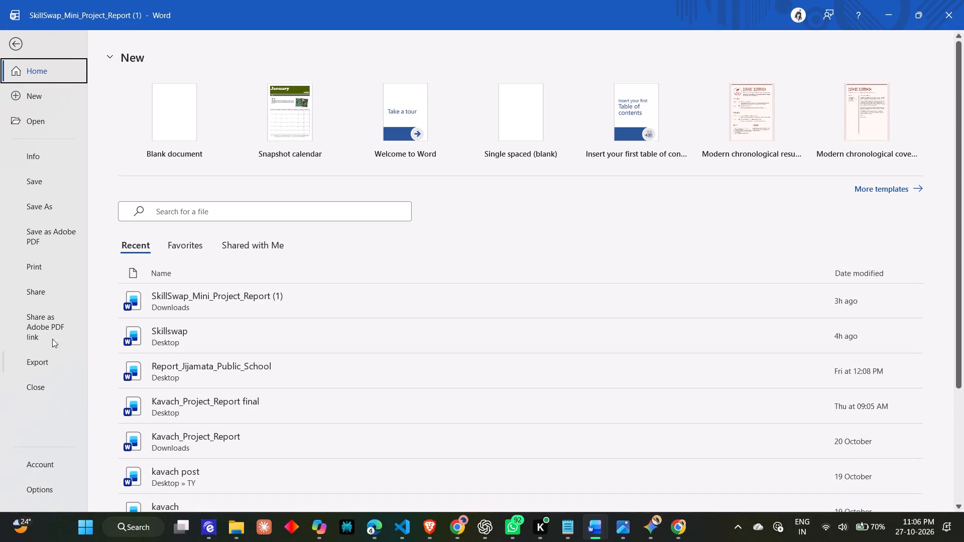
left_click(43, 206)
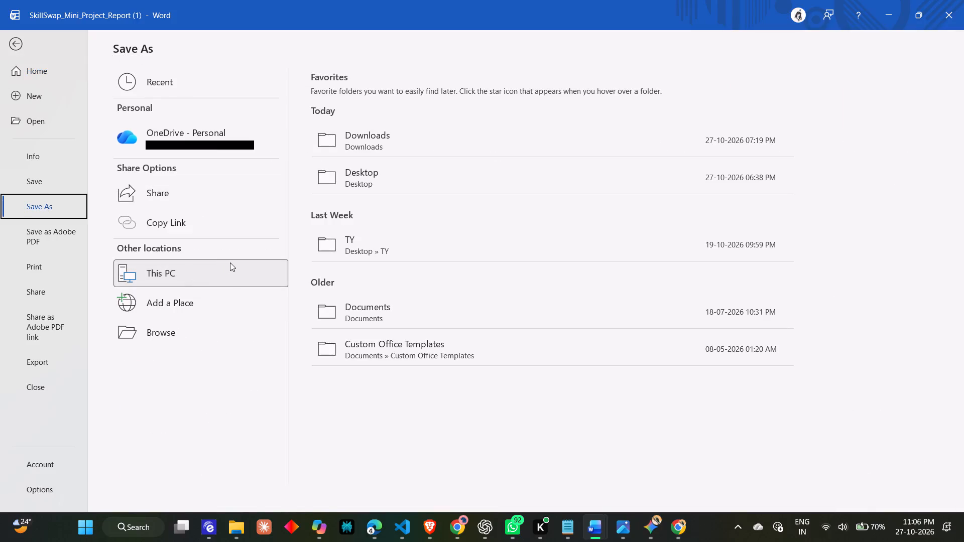
left_click(212, 274)
left_click(394, 166)
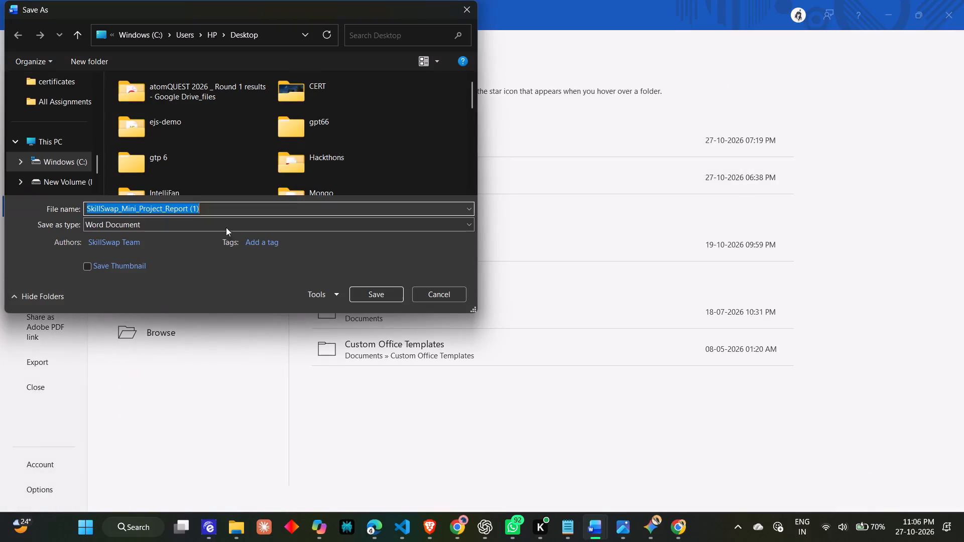
left_click(209, 210)
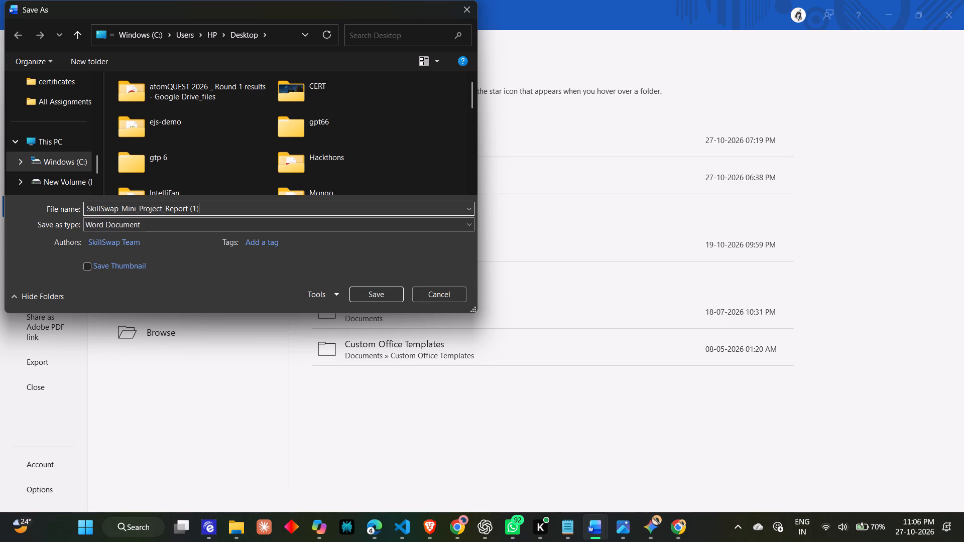
left_click(209, 210)
key("space")
key("Left")
key("Left")
key("Left")
key("Left")
key("Left")
key("Left")
key("Left")
key("Left")
key("Left")
key("Left")
key("Left")
key("Left")
key("Left")
key("Left")
key("Right")
key("Right")
key("Right")
key("Right")
key("Right")
key("Right")
key("Right")
key("Right")
key("Right")
key("space")
type("final")
key("Return")
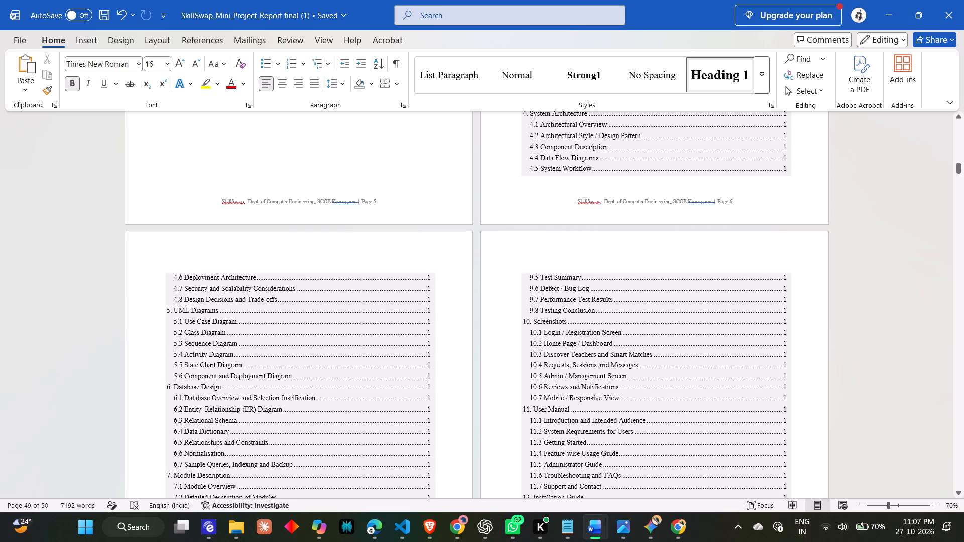
Switch to the desktop, refresh it, and copy the "SkillSwap_Mini_Project_Report final (1)" file to the clipboard.
key("super+d")
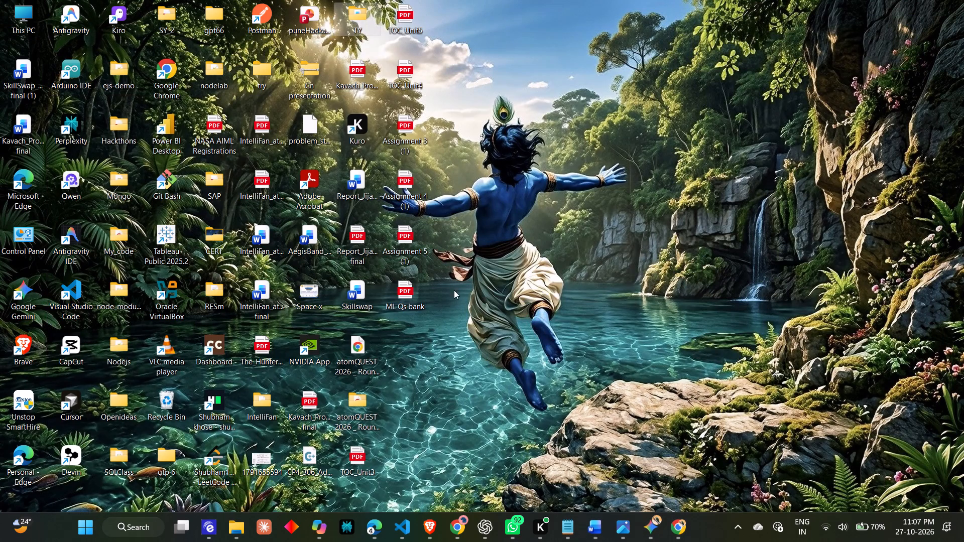
right_click(693, 237)
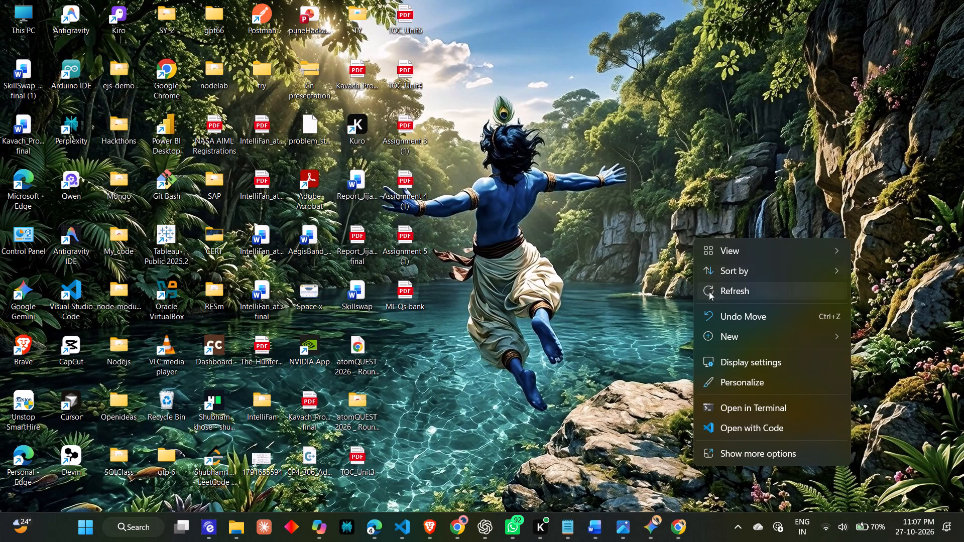
left_click(723, 292)
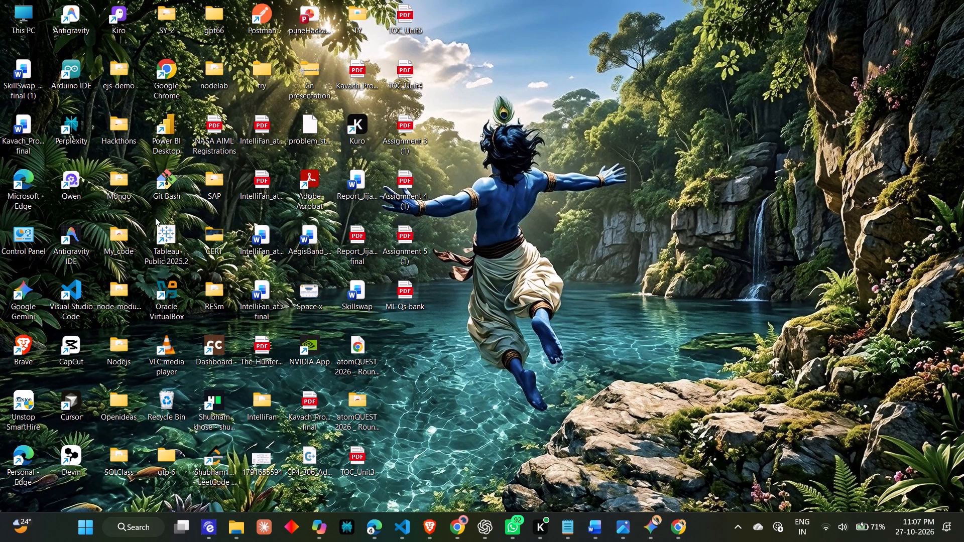
right_click(31, 79)
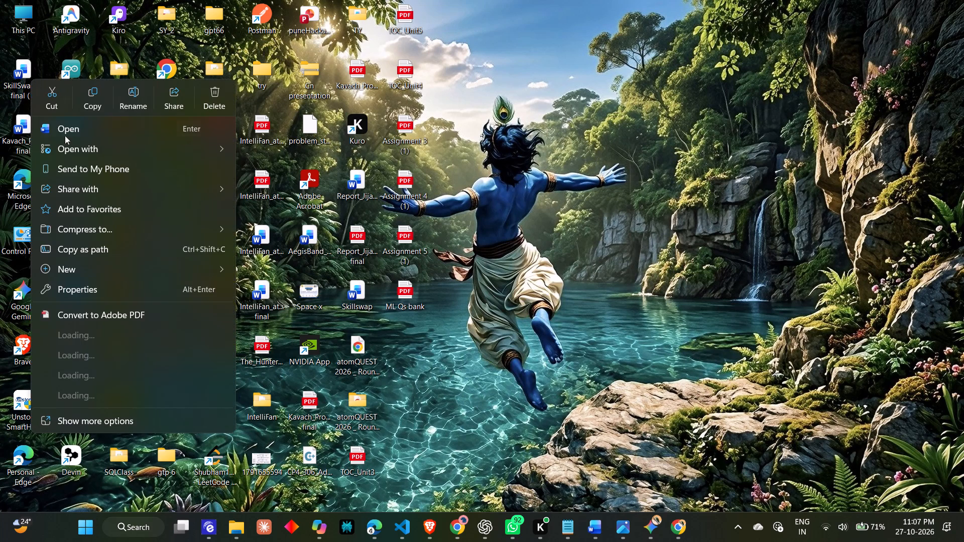
left_click(89, 99)
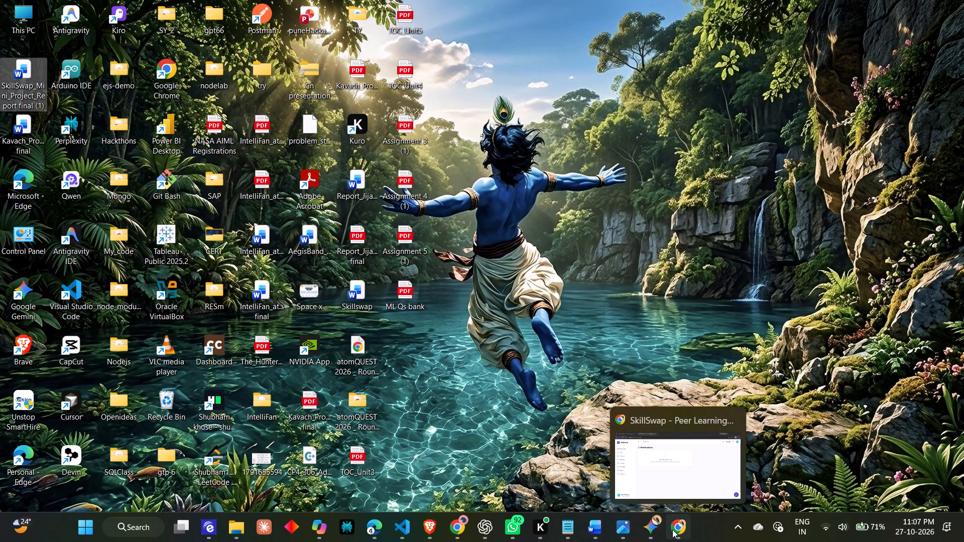
Switch to the Chrome window with the SkillSwap site and search Google for "cloud ai" in a new tab.
left_click(673, 490)
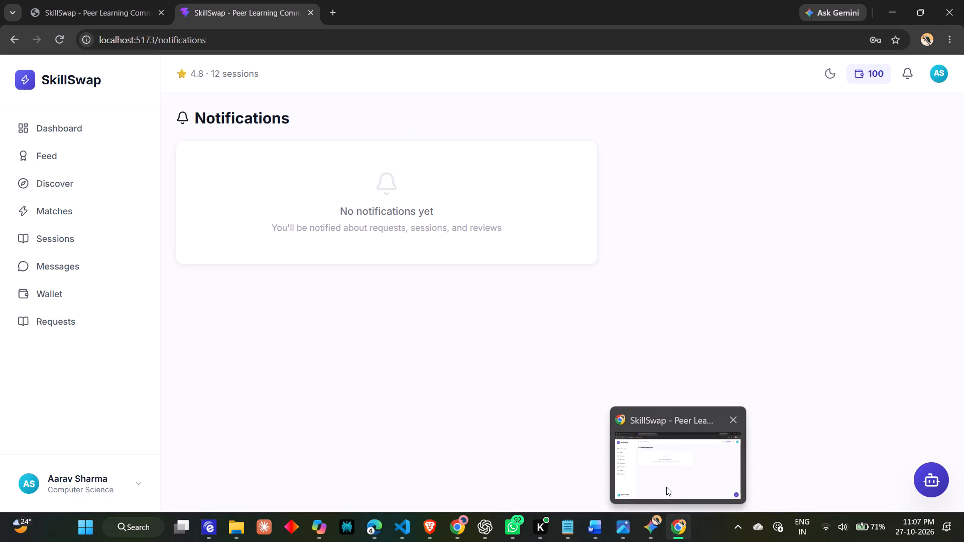
left_click(662, 479)
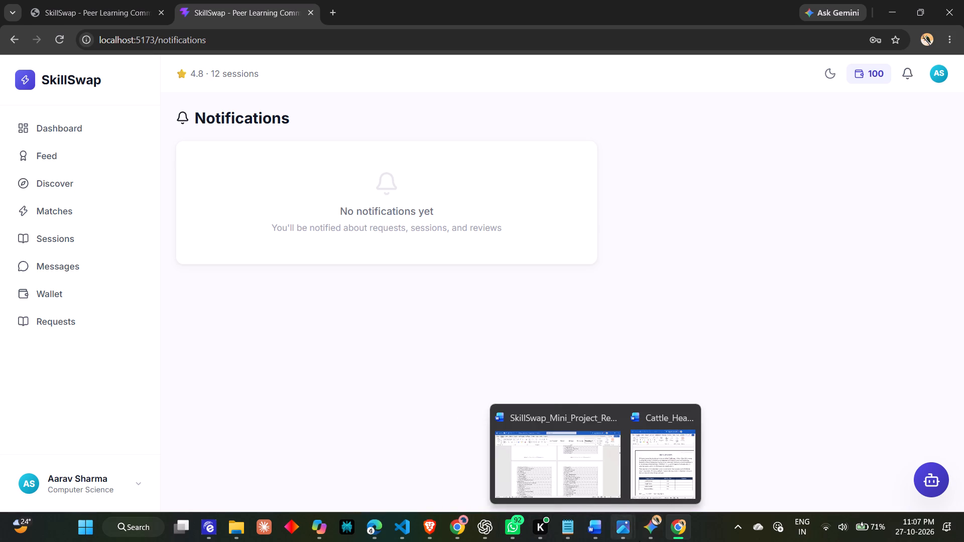
left_click(675, 472)
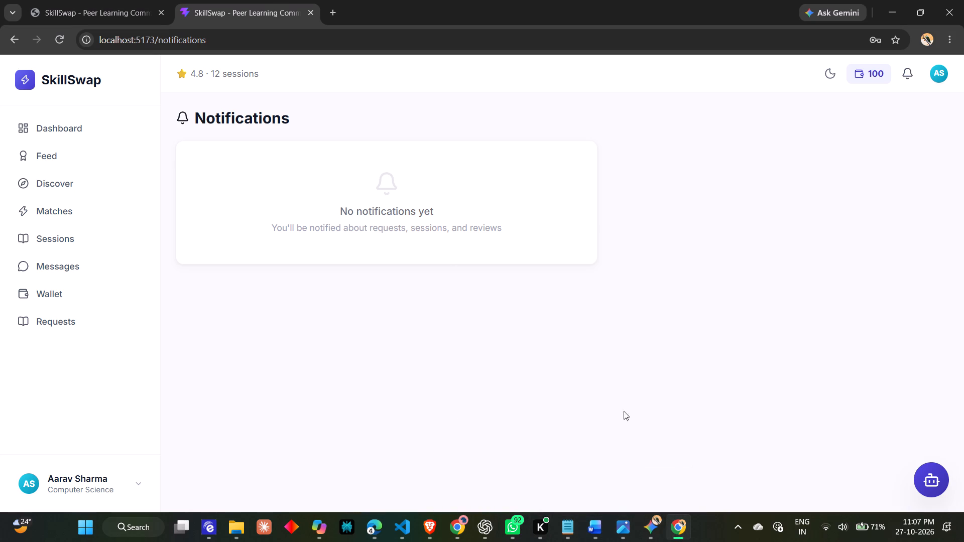
left_click(341, 10)
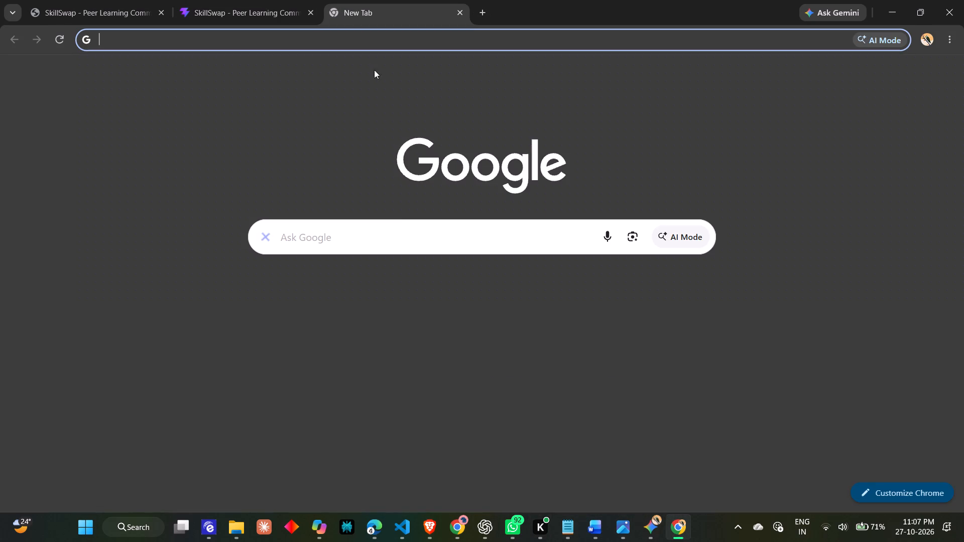
left_click(374, 229)
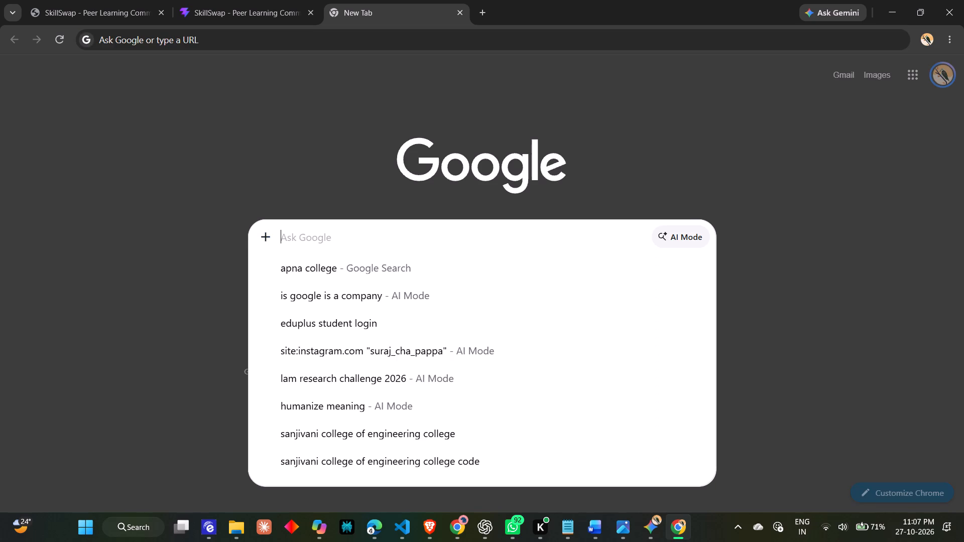
type("cloud")
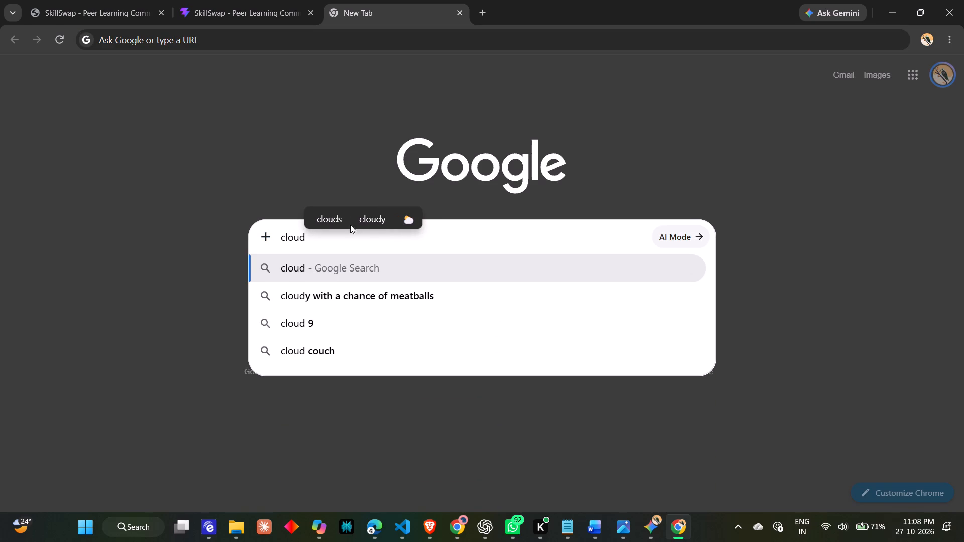
key("space")
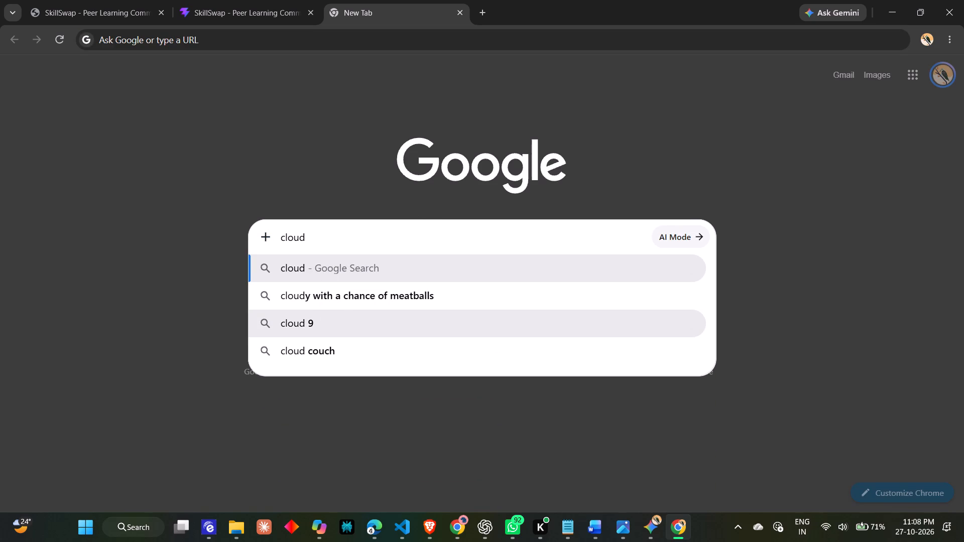
type("ai")
key("Return")
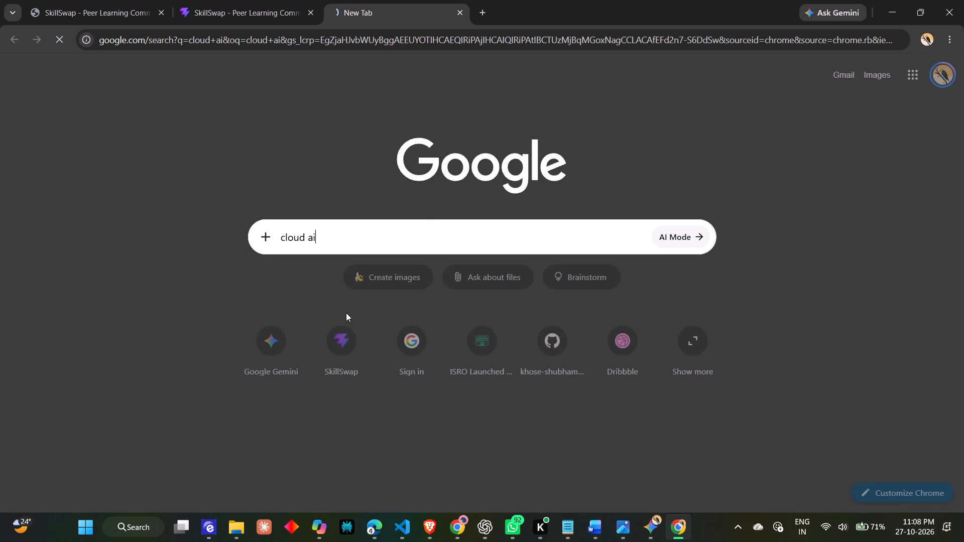
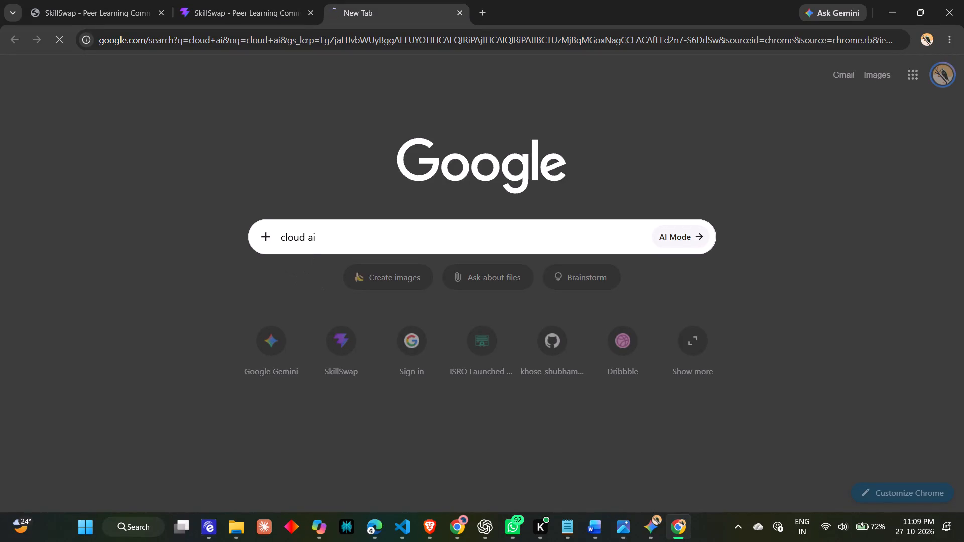
Switch the laptop's Wi-Fi connection to the "OnePlus Nord CE 2" network.
left_click(856, 525)
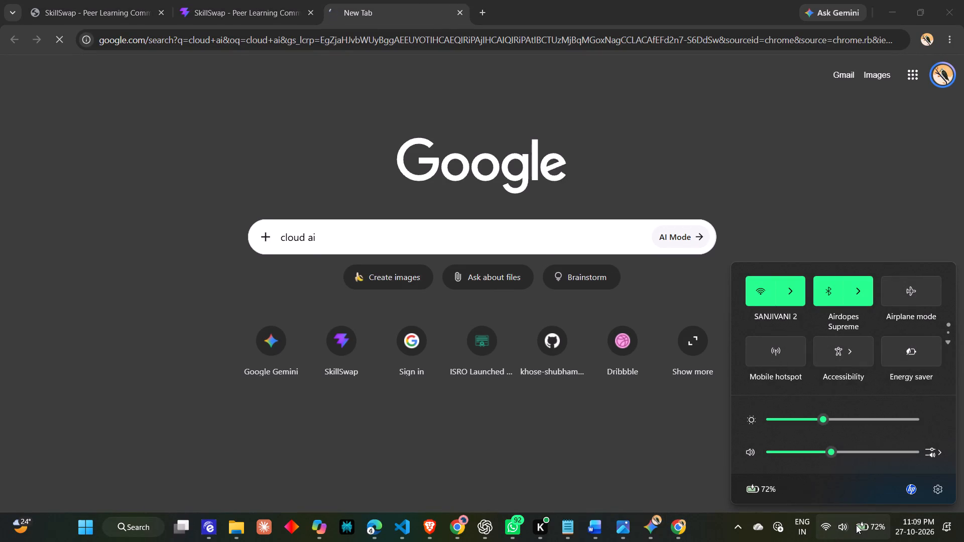
left_click(796, 305)
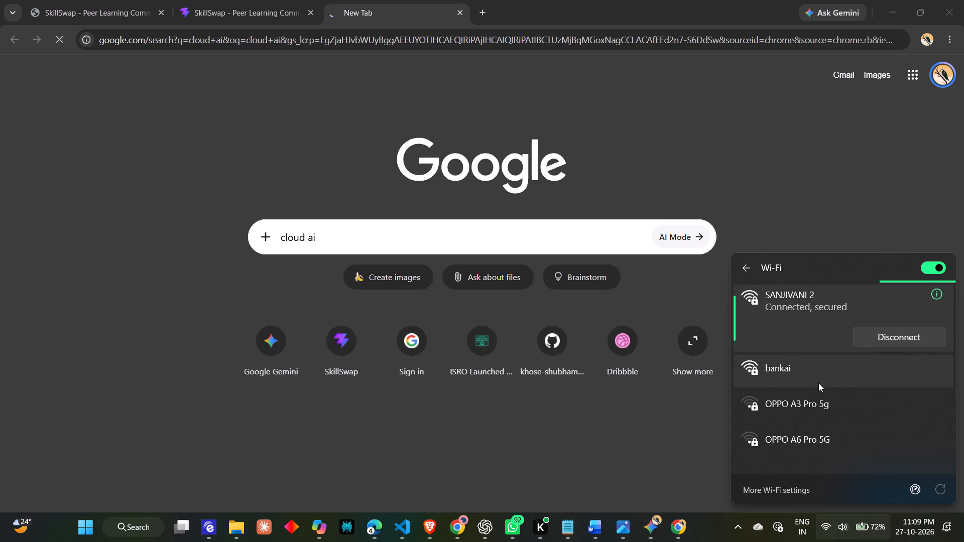
scroll(822, 394, "up", 7)
left_click(845, 377)
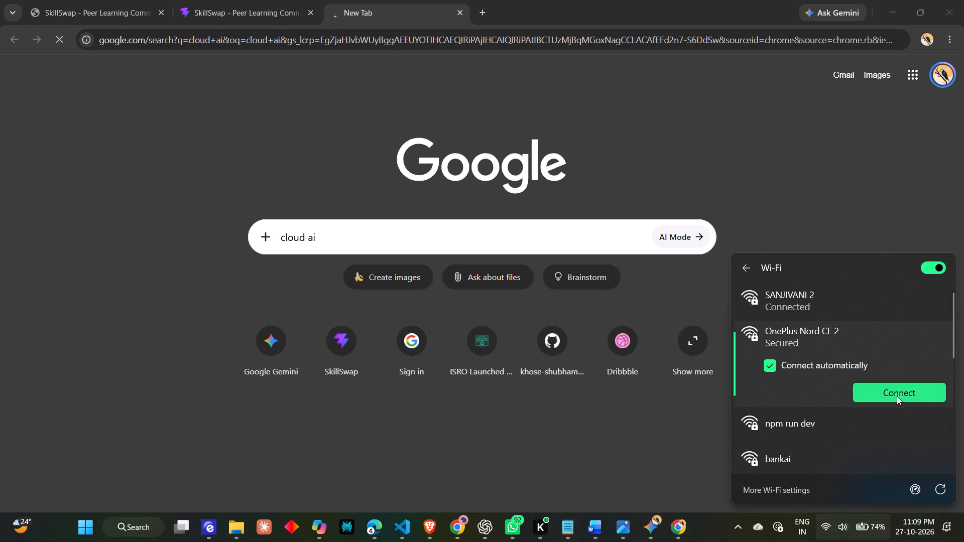
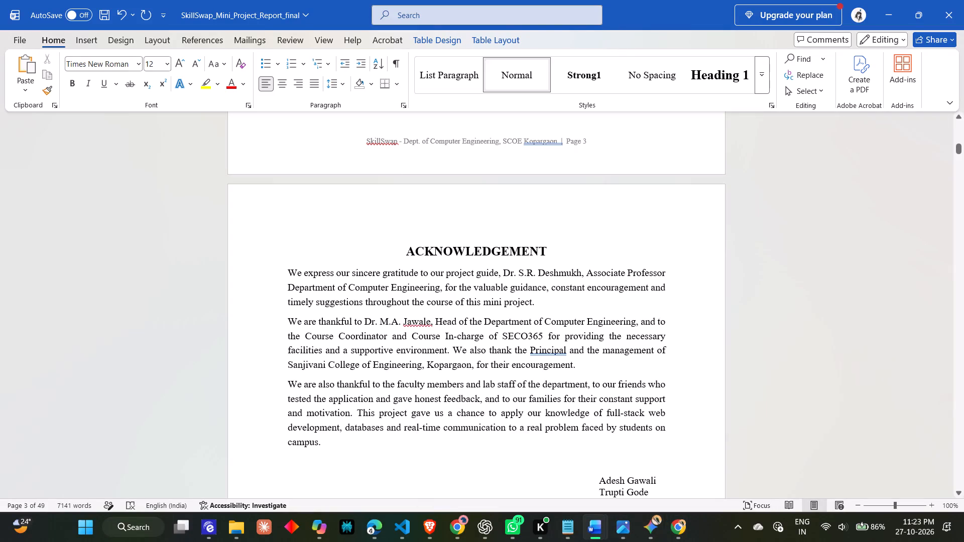
Review the report from the Acknowledgement page through the end of the table of contents, including the note below it.
scroll(377, 322, "down", 7)
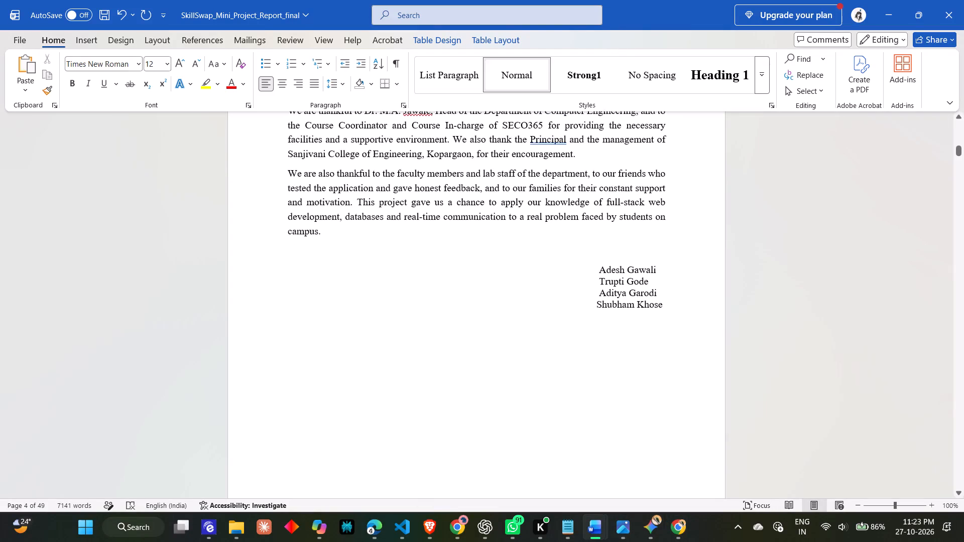
scroll(377, 322, "down", 15)
scroll(378, 322, "down", 20)
scroll(378, 322, "down", 2)
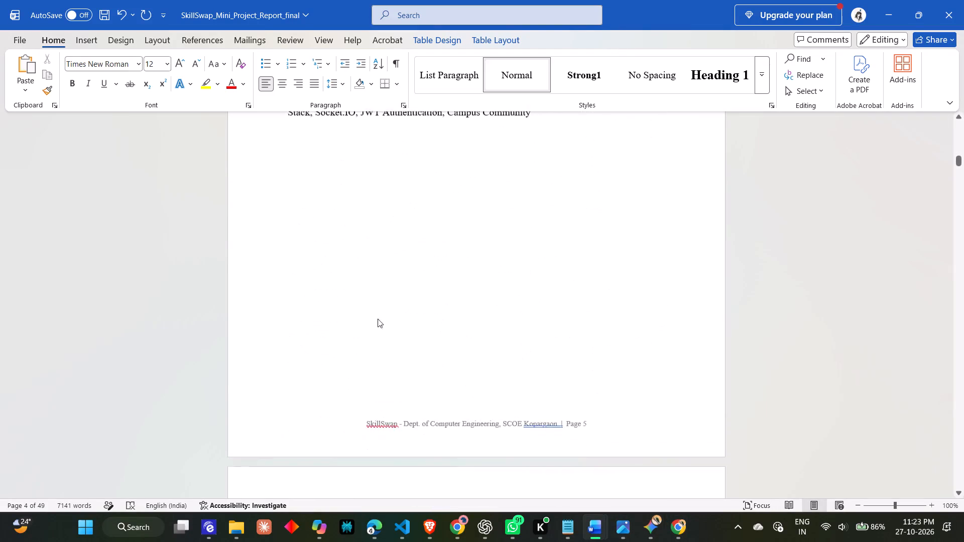
scroll(378, 319, "down", 13)
scroll(379, 315, "down", 10)
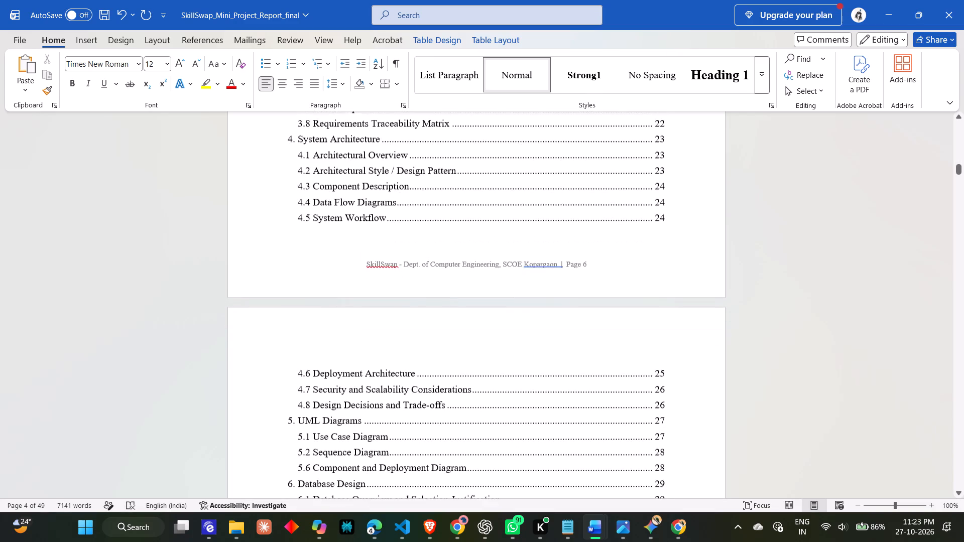
scroll(379, 315, "up", 3)
scroll(379, 315, "down", 9)
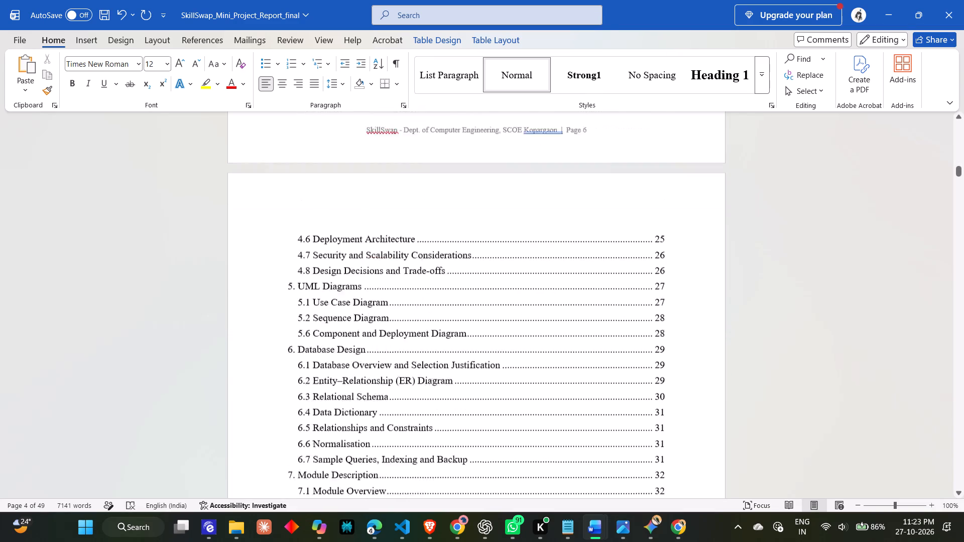
scroll(379, 315, "down", 16)
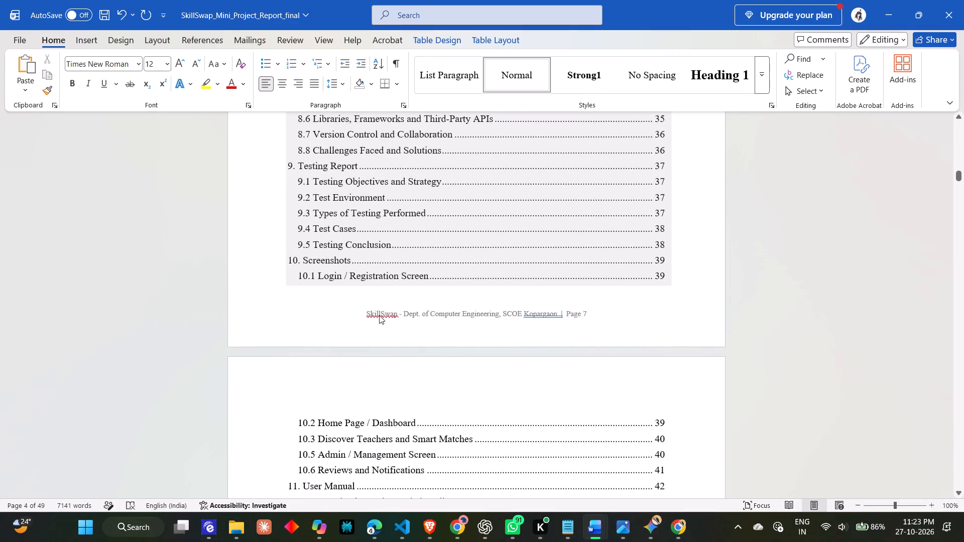
scroll(379, 315, "down", 17)
scroll(379, 315, "down", 4)
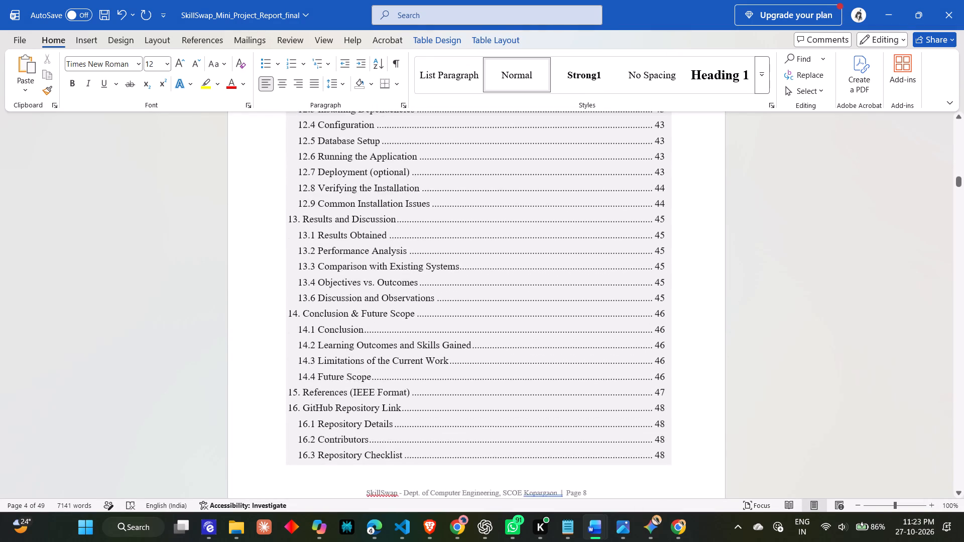
scroll(379, 315, "down", 10)
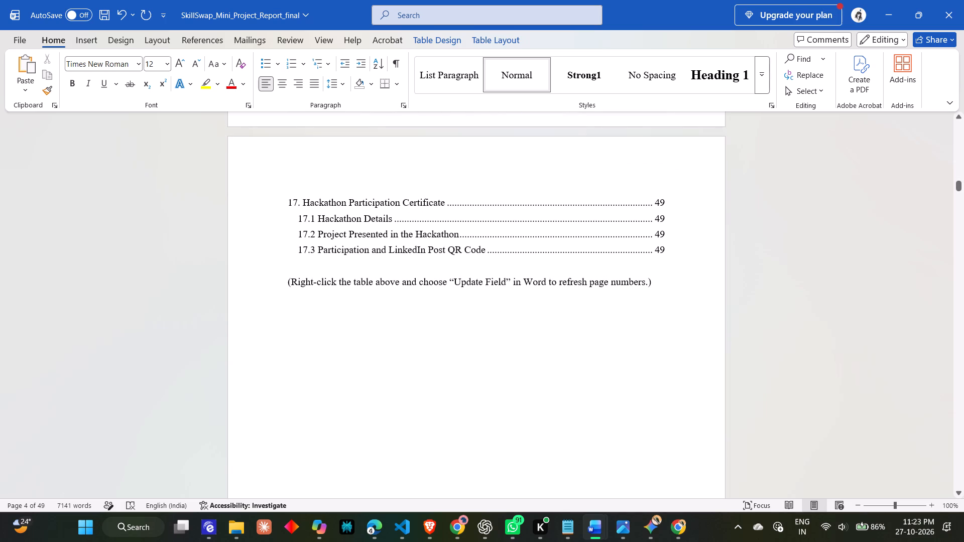
left_click(335, 299)
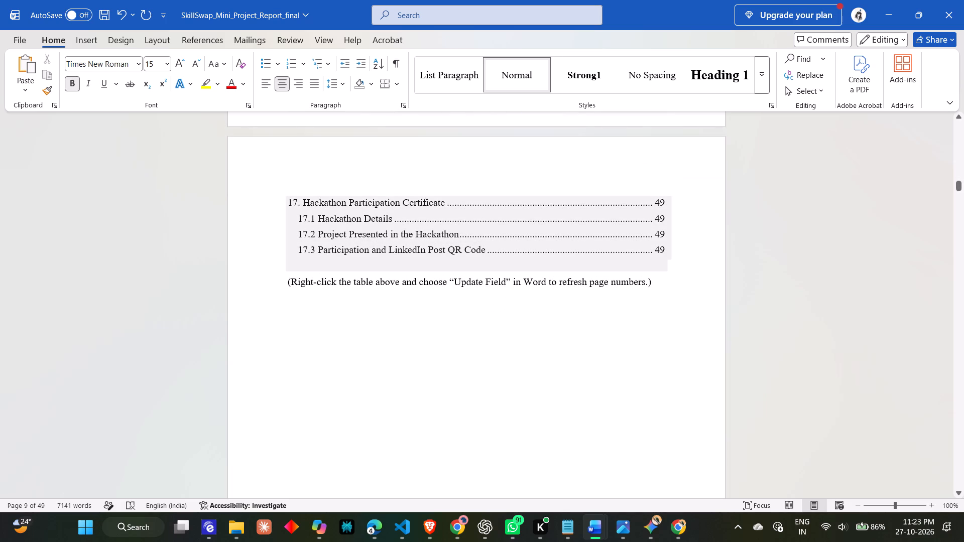
scroll(402, 248, "down", 6)
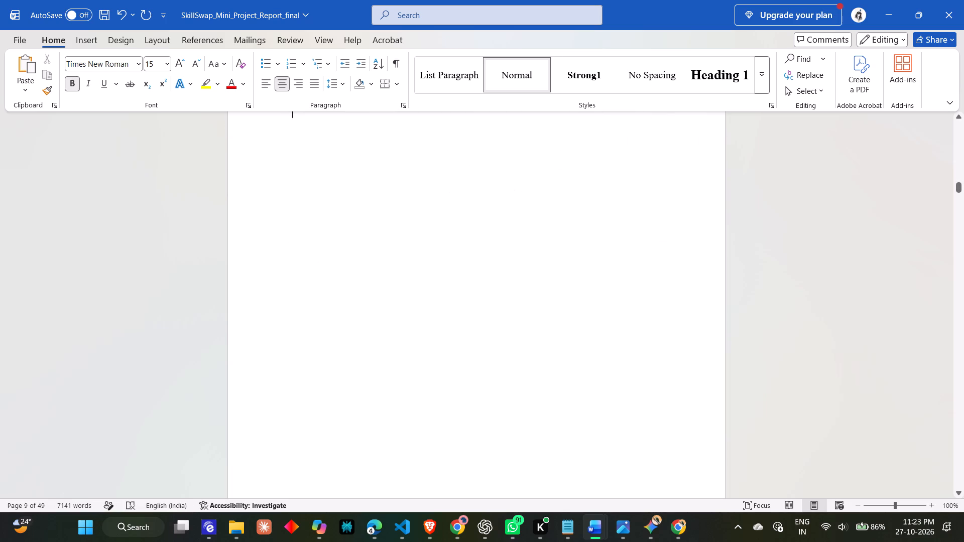
scroll(402, 248, "up", 5)
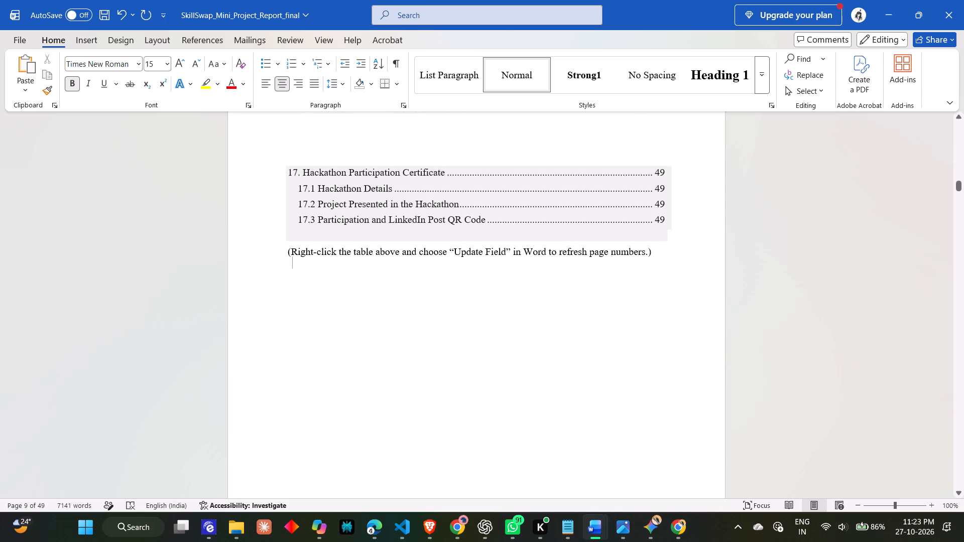
In the Word report, delete the note about updating the field below the last table of contents entries.
left_click_drag(669, 253, 263, 248)
key("BackSpace")
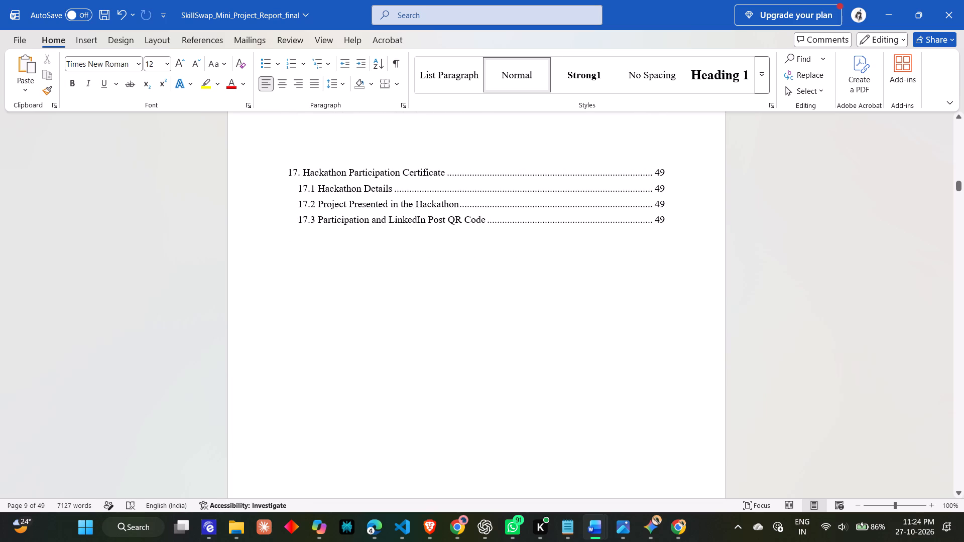
Review the report from the table of contents through the lists of figures and tables to section 1.8 Tools and Technologies.
scroll(379, 271, "up", 8)
scroll(379, 271, "down", 6)
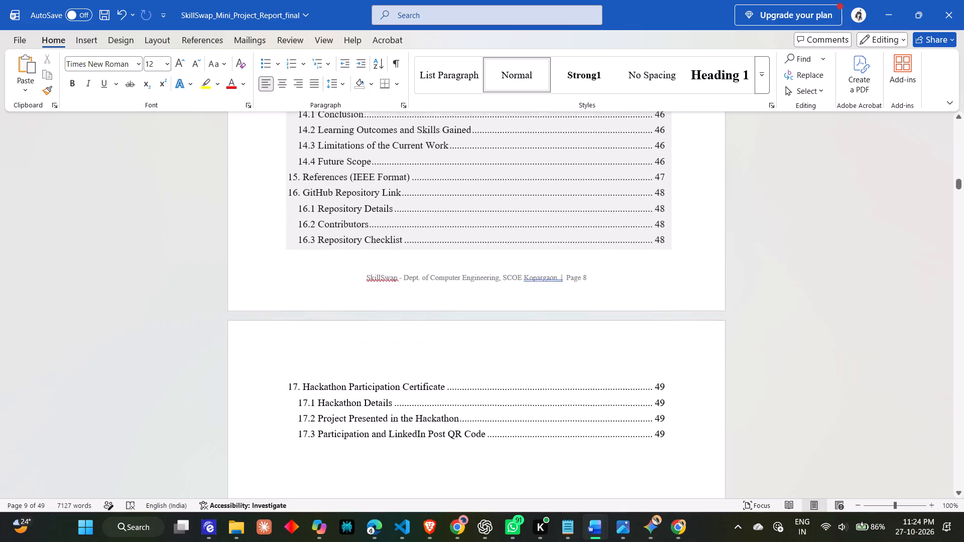
scroll(379, 271, "down", 3)
scroll(379, 271, "down", 20)
scroll(379, 271, "down", 13)
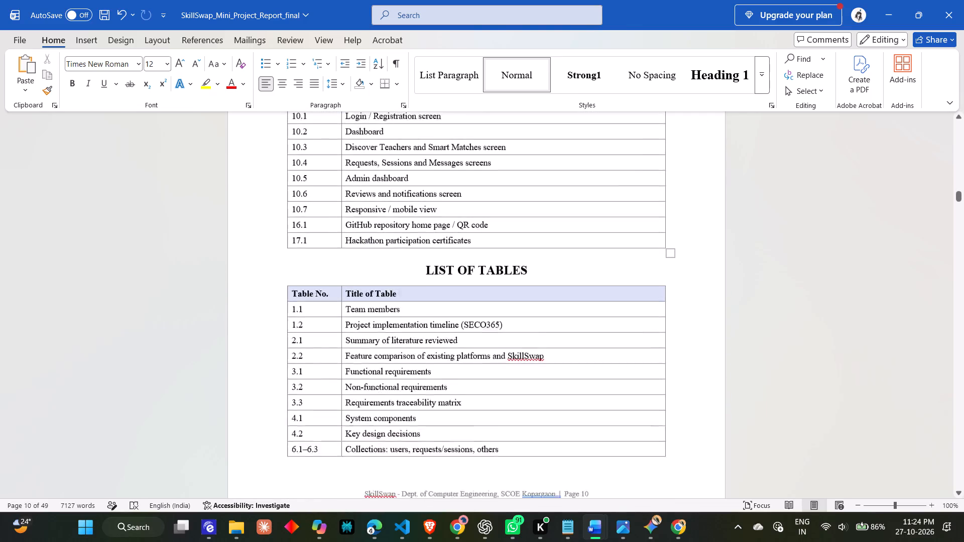
scroll(381, 267, "down", 5)
scroll(381, 267, "up", 4)
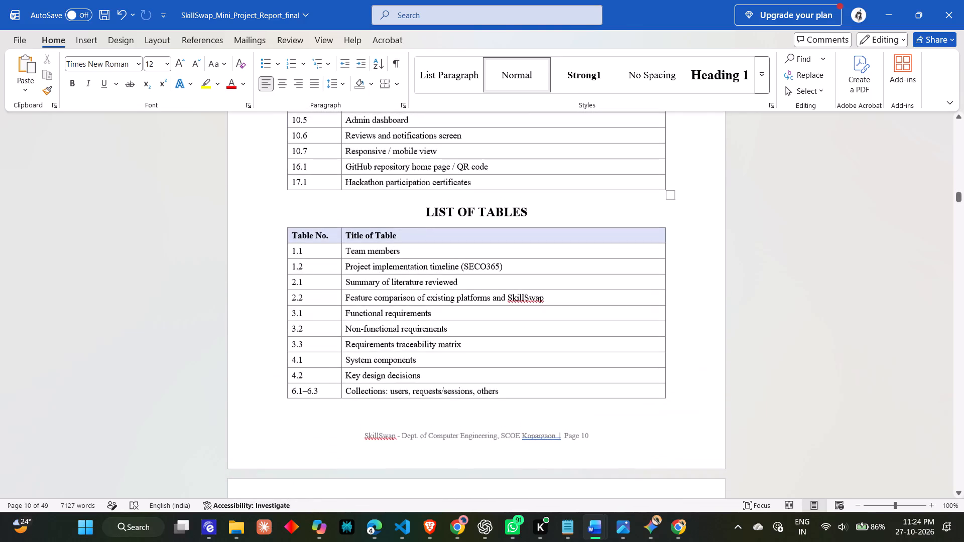
scroll(381, 267, "down", 18)
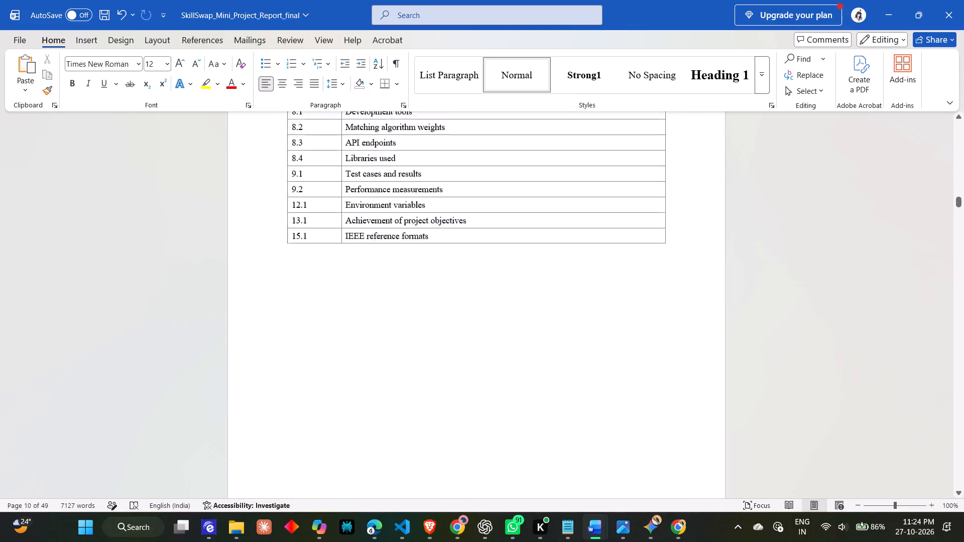
scroll(381, 267, "down", 16)
scroll(381, 266, "down", 10)
scroll(380, 265, "up", 6)
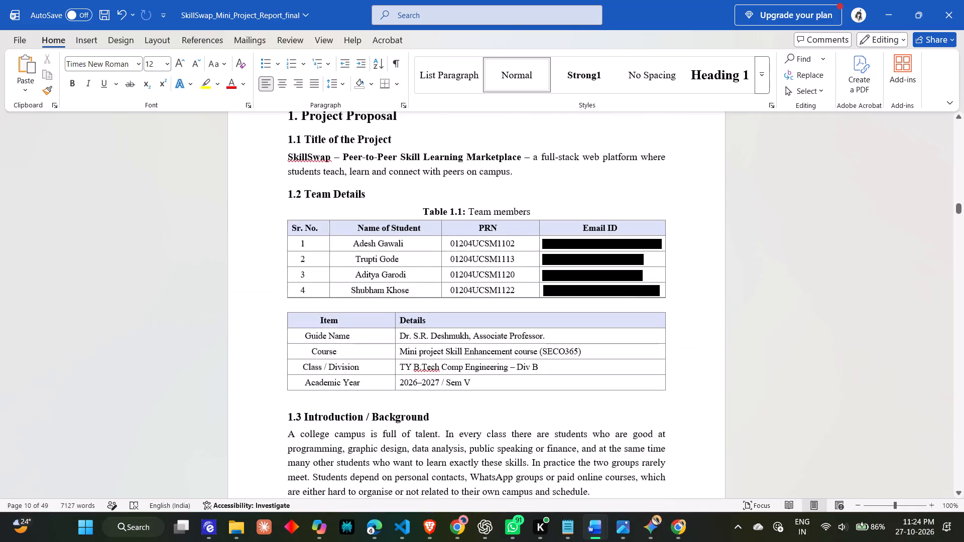
scroll(380, 265, "down", 10)
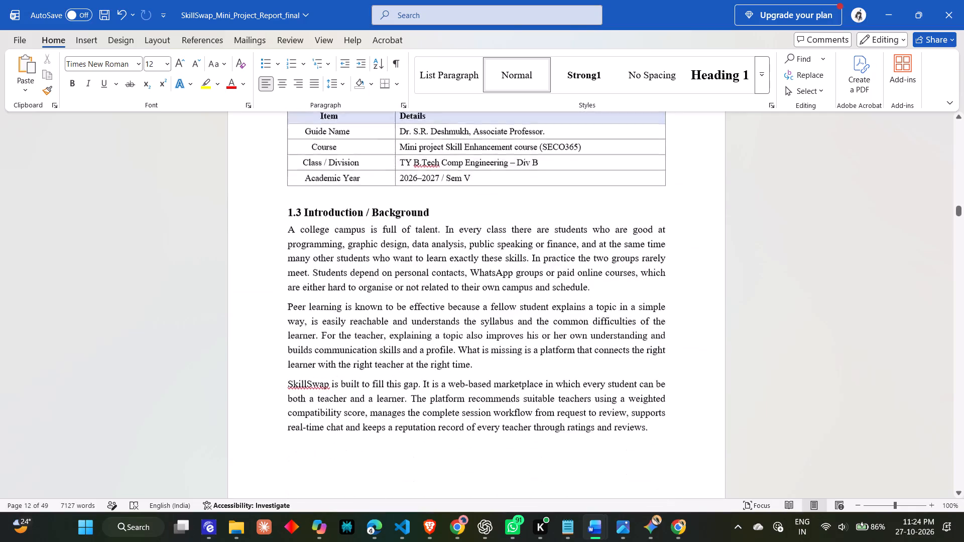
scroll(380, 265, "down", 16)
scroll(380, 265, "down", 20)
scroll(380, 265, "down", 3)
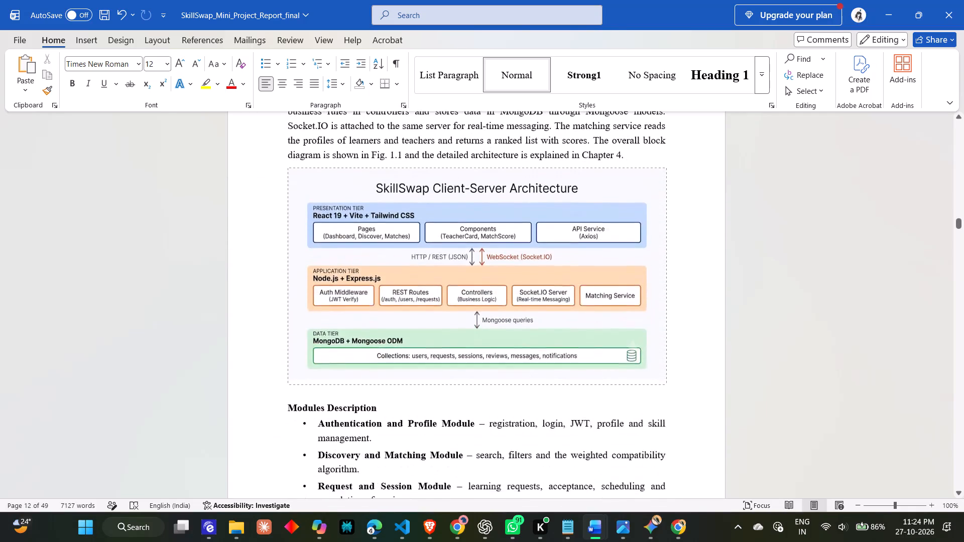
scroll(380, 265, "up", 2)
scroll(380, 265, "down", 20)
scroll(380, 265, "down", 2)
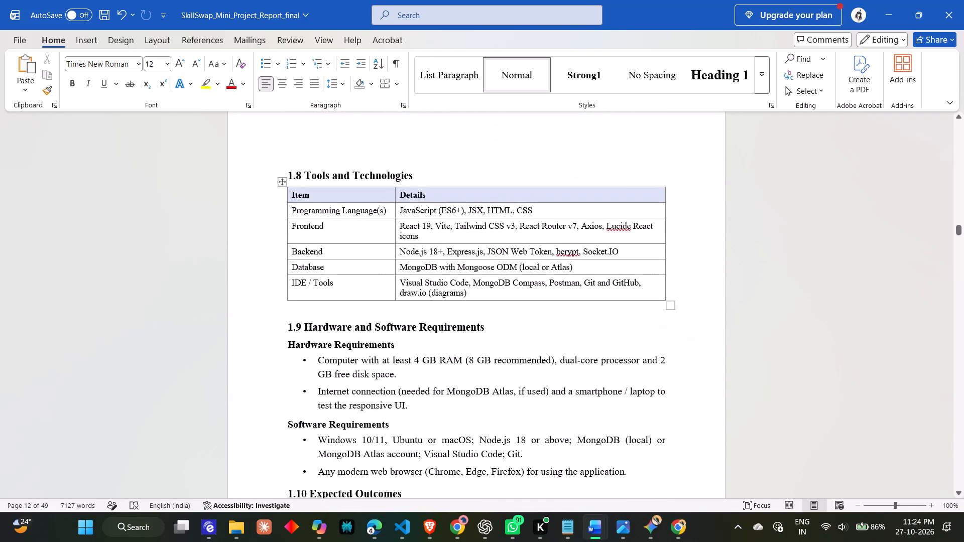
Delete the caption "Table 1.1: Team members" above the team table in section 1.2 Team Details.
scroll(380, 265, "up", 20)
scroll(380, 265, "up", 11)
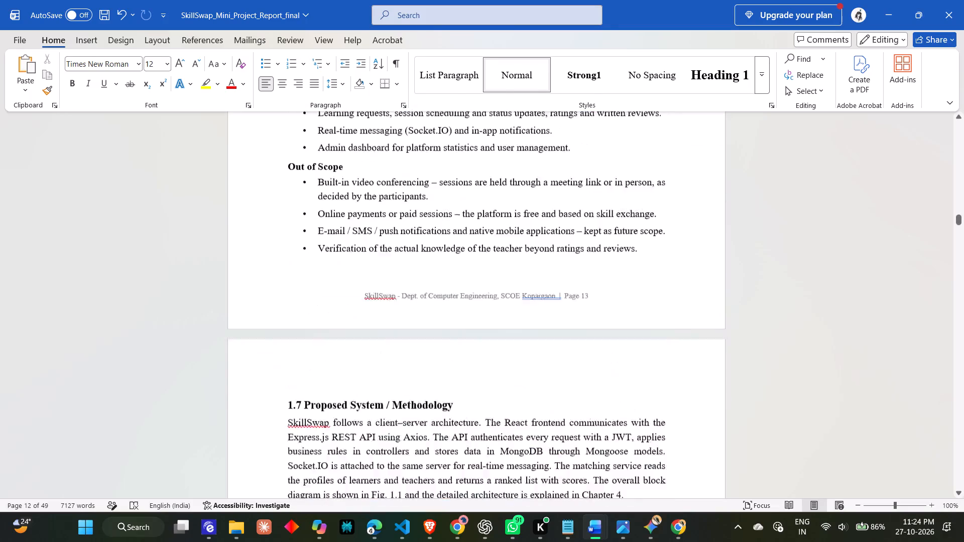
scroll(384, 264, "up", 20)
scroll(384, 264, "up", 20)
scroll(384, 264, "up", 1)
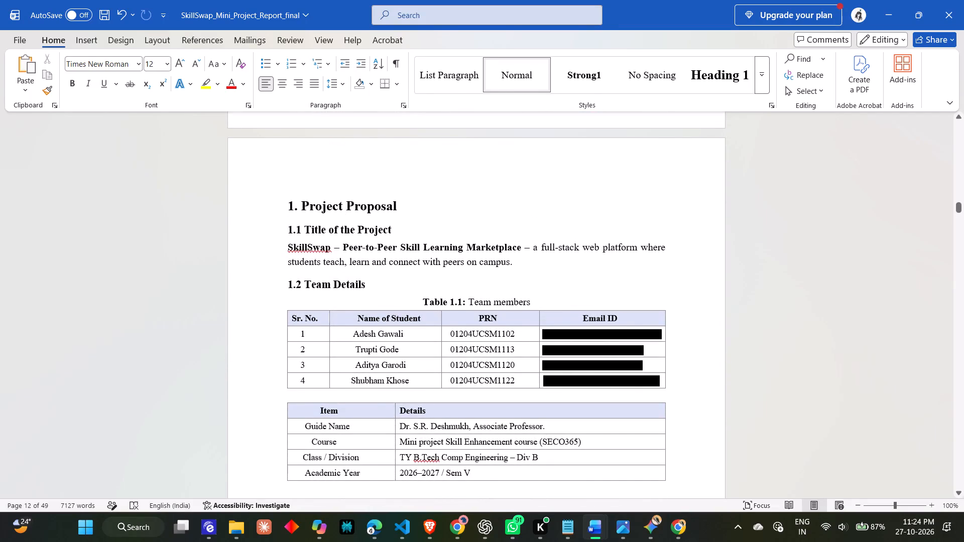
left_click_drag(545, 296, 517, 300)
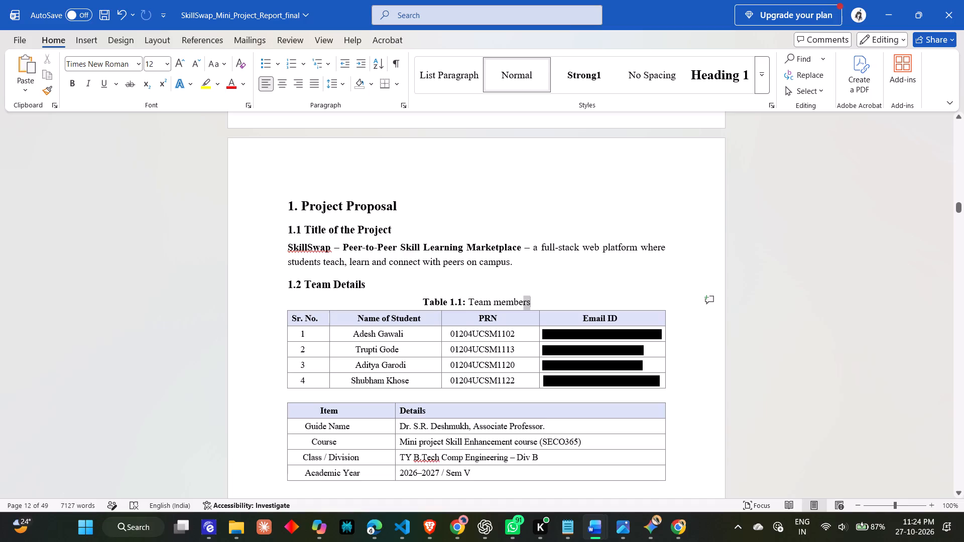
left_click_drag(517, 300, 435, 304)
key("BackSpace")
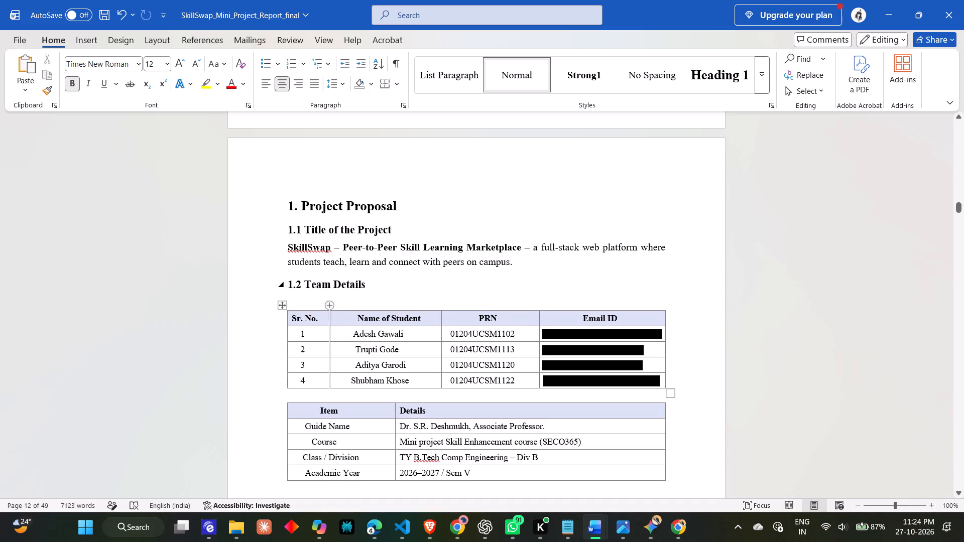
Check the rest of chapter 1, from 1.2 Team Details to 1.13 Sustainable Development Goals, for layout and table captions.
scroll(347, 316, "down", 11)
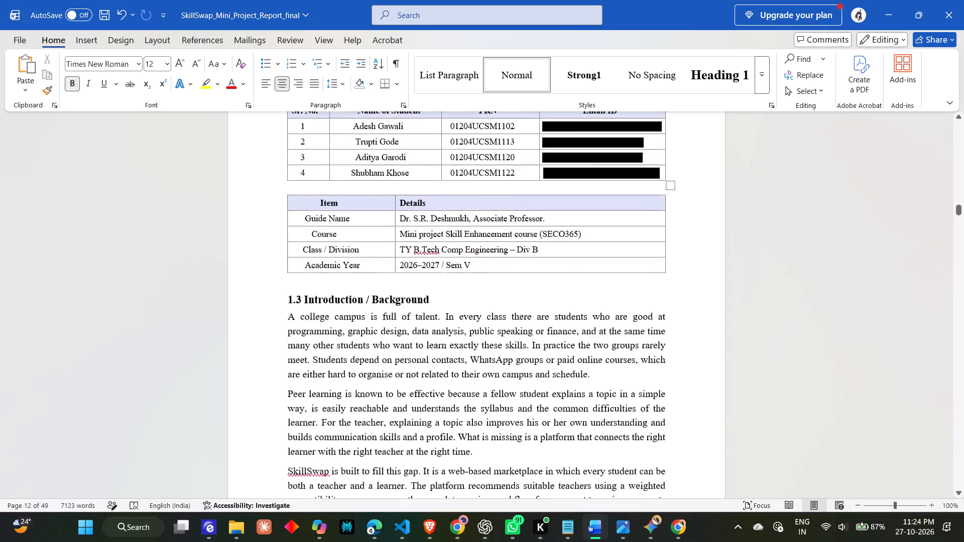
scroll(356, 309, "down", 2)
scroll(356, 309, "up", 10)
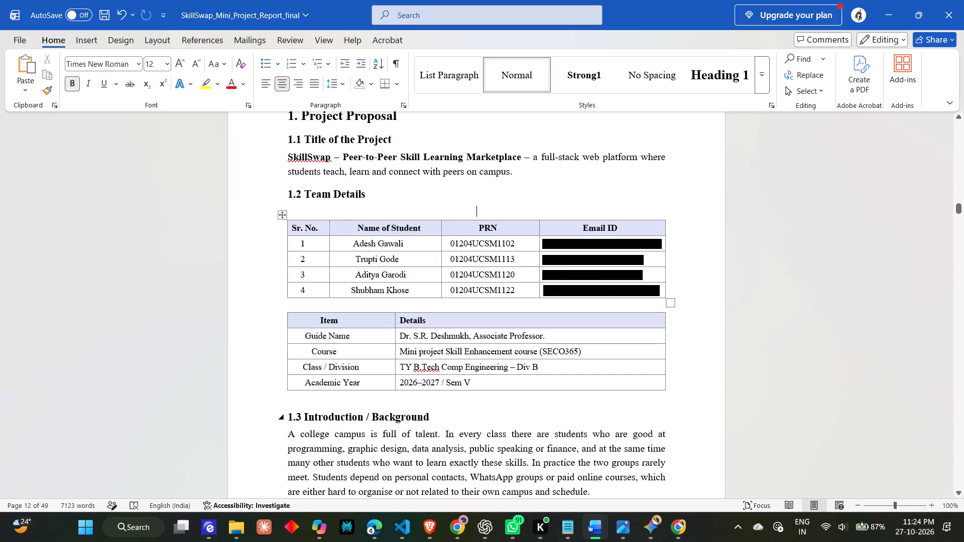
scroll(363, 372, "down", 7)
scroll(363, 375, "up", 2)
scroll(363, 376, "down", 15)
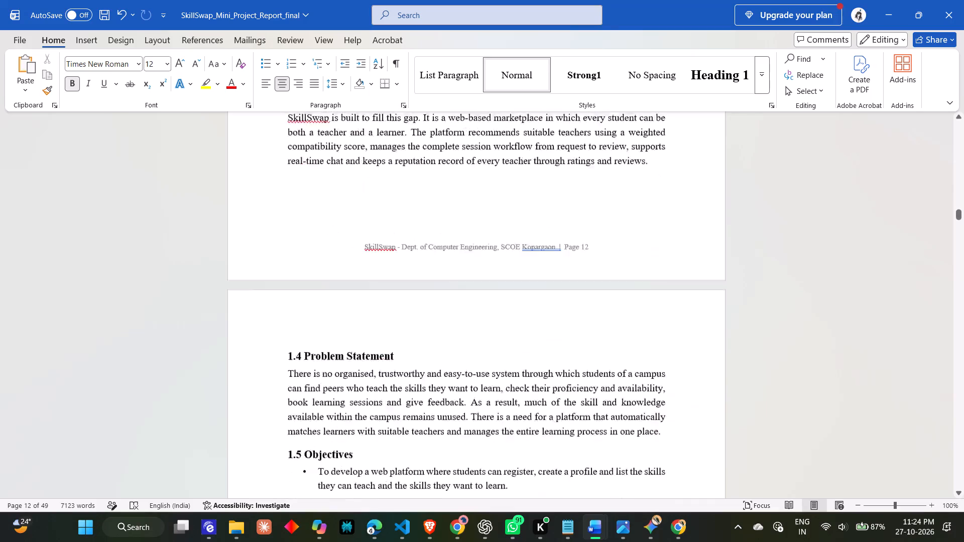
scroll(363, 378, "down", 12)
scroll(364, 379, "down", 18)
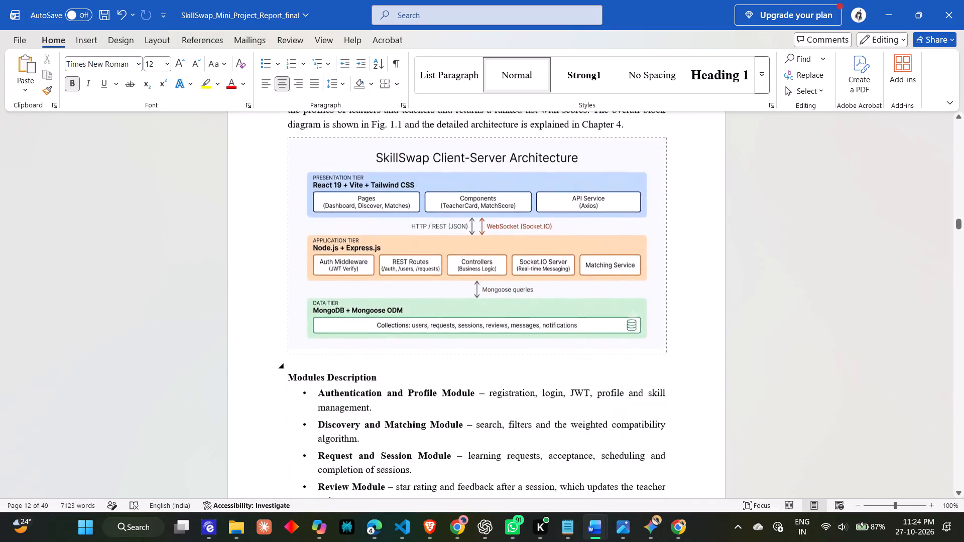
scroll(366, 378, "down", 20)
scroll(368, 380, "down", 18)
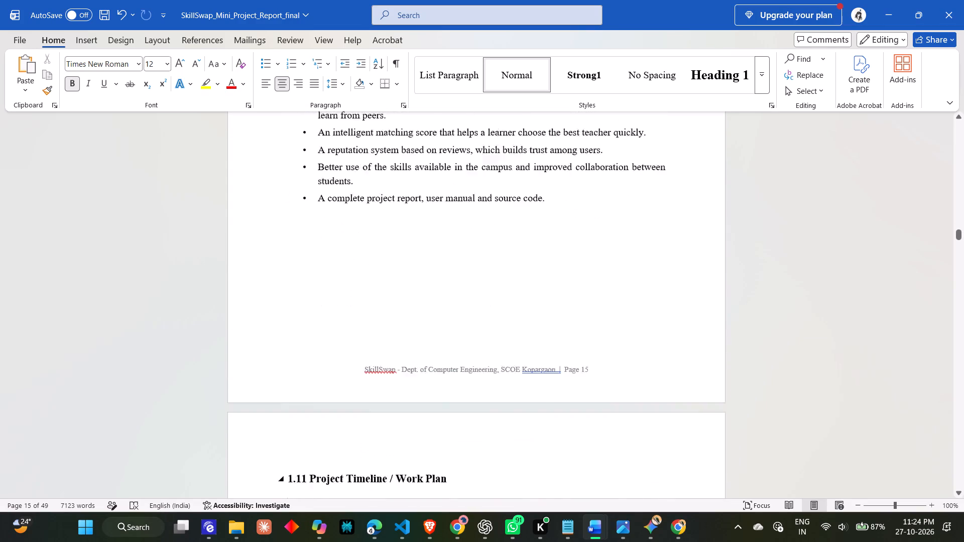
scroll(369, 380, "down", 11)
scroll(369, 379, "down", 20)
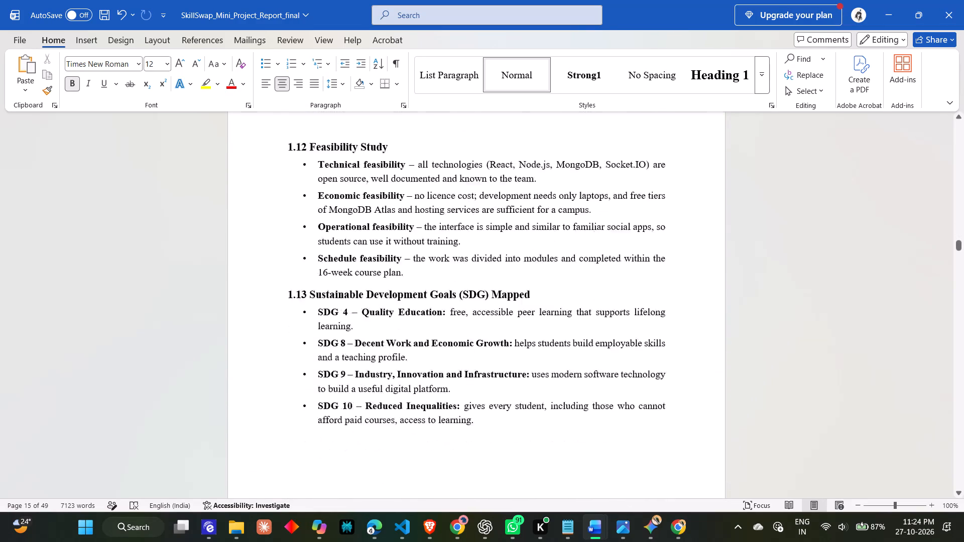
Check the tables, diagrams and text from chapter 2 through section 4.8 Design Decisions and Trade-offs.
scroll(371, 380, "down", 20)
scroll(371, 380, "down", 18)
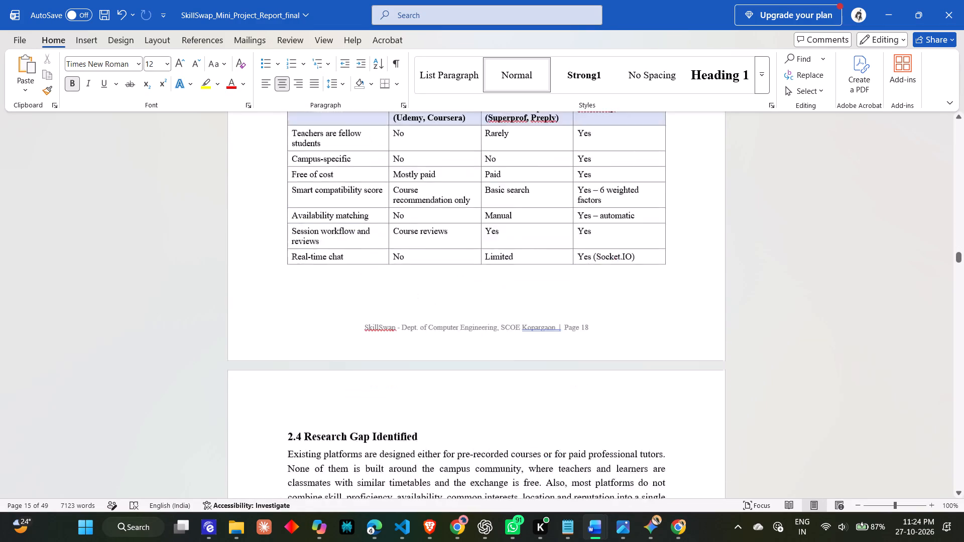
scroll(372, 381, "down", 7)
scroll(372, 381, "down", 20)
scroll(372, 381, "down", 4)
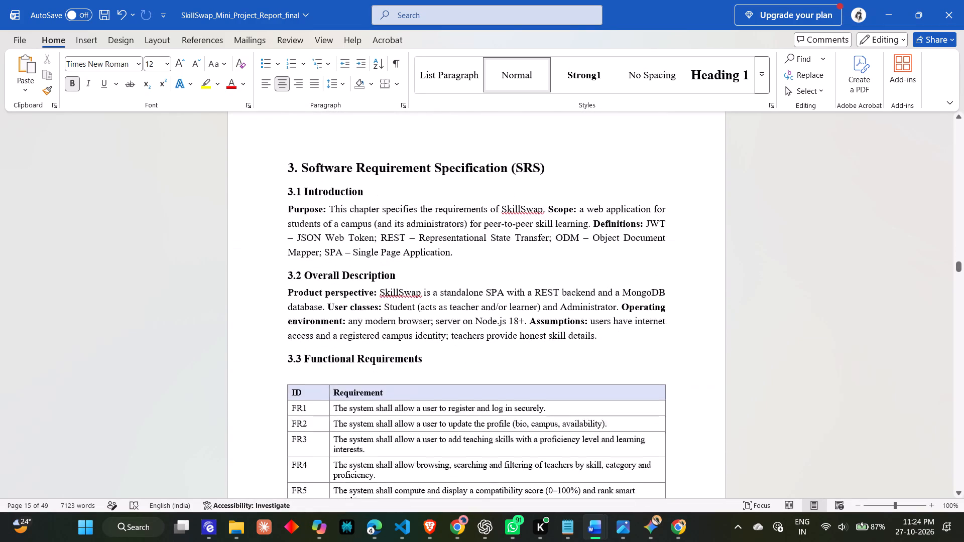
scroll(372, 381, "down", 20)
scroll(372, 381, "down", 13)
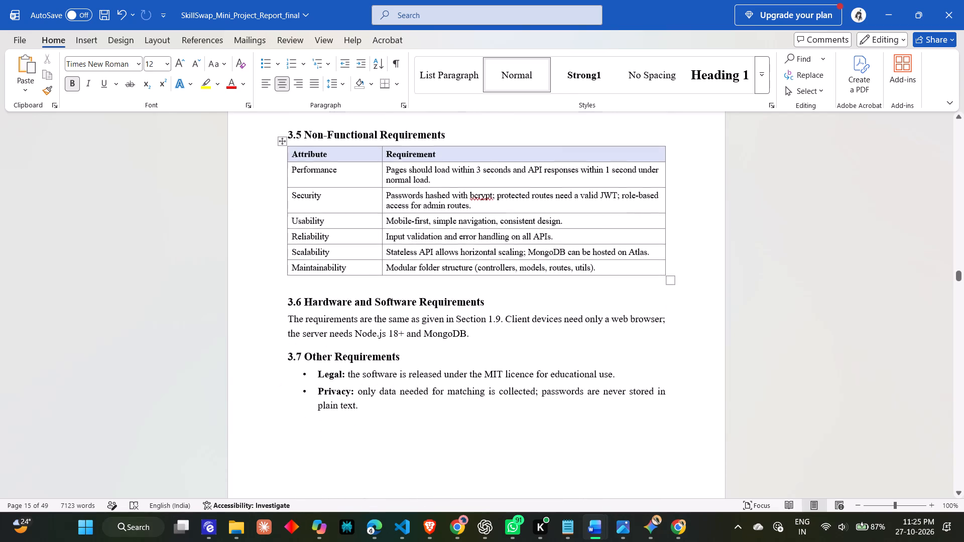
scroll(372, 381, "down", 14)
scroll(372, 383, "down", 16)
scroll(372, 382, "down", 8)
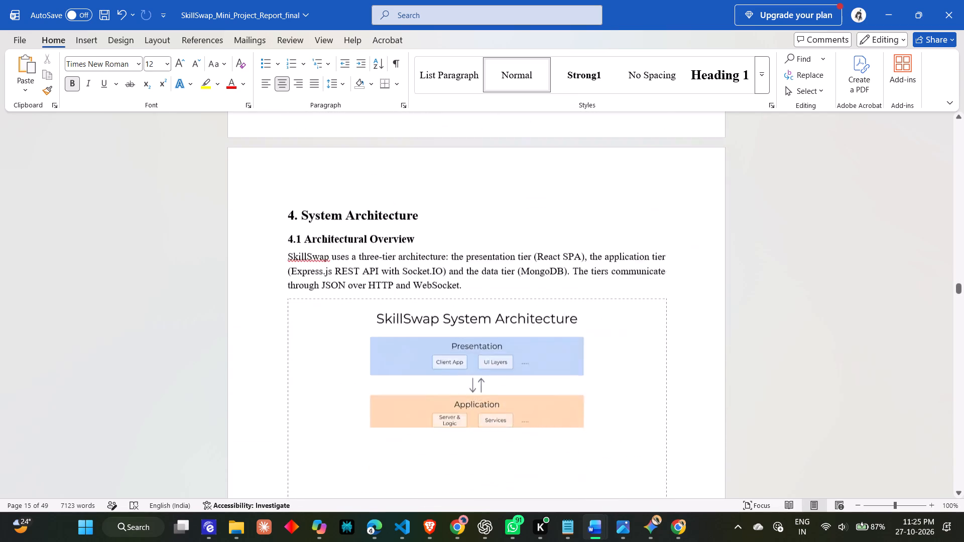
scroll(372, 382, "down", 15)
scroll(374, 383, "down", 19)
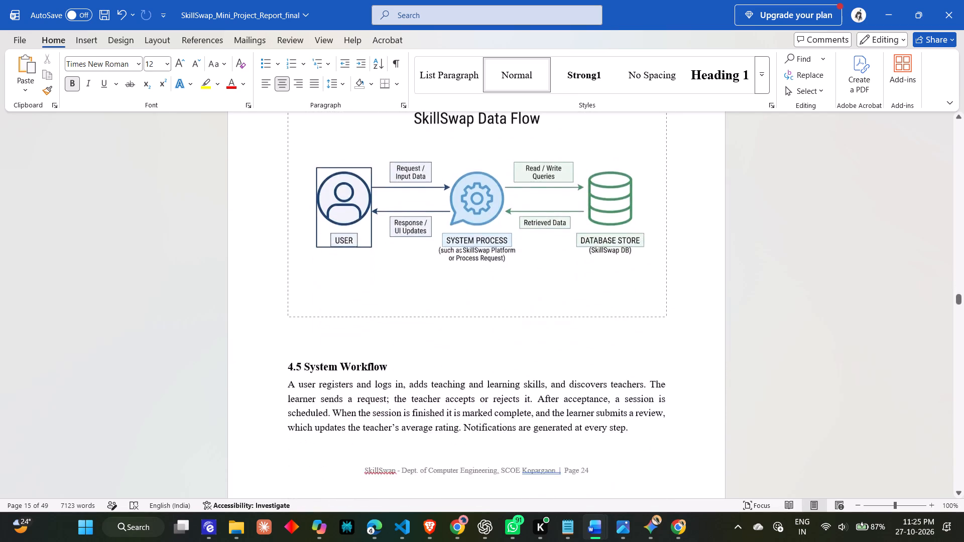
scroll(377, 385, "down", 20)
scroll(378, 387, "down", 9)
scroll(378, 387, "down", 13)
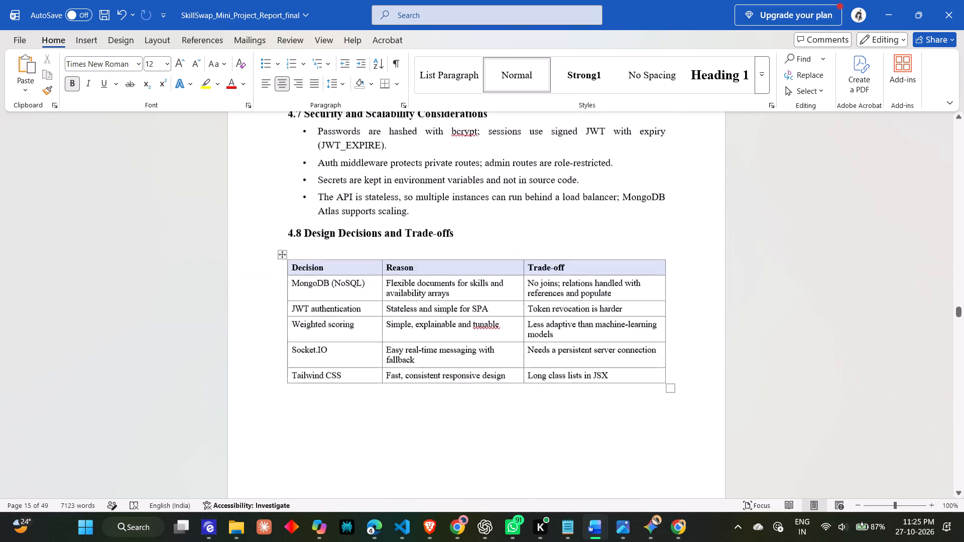
Check the diagrams and database content of chapters 5 and 6, down to 6.7 Sample Queries, Indexing and Backup.
scroll(378, 387, "down", 11)
scroll(378, 387, "down", 18)
scroll(382, 386, "down", 10)
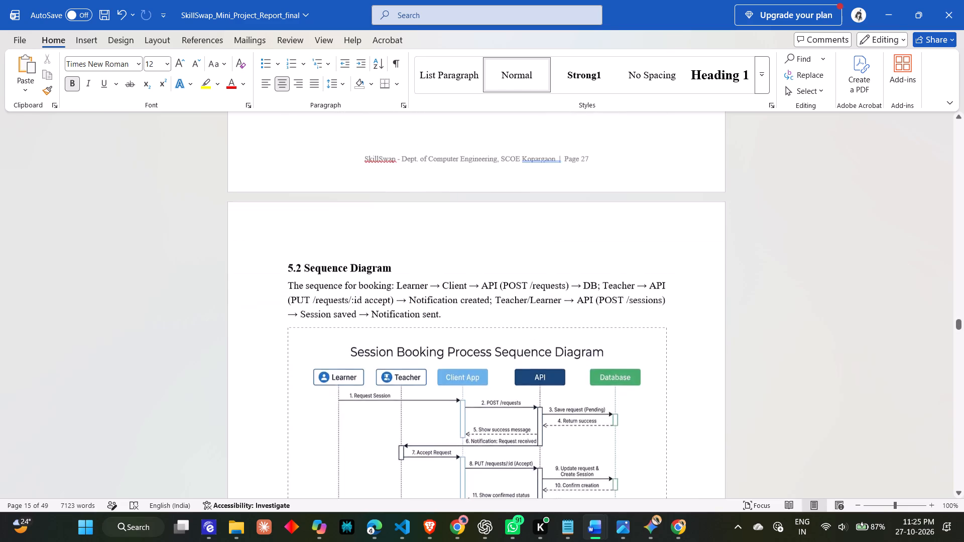
scroll(383, 385, "down", 10)
scroll(385, 385, "down", 11)
scroll(386, 386, "down", 20)
scroll(386, 389, "down", 20)
scroll(386, 389, "down", 20)
scroll(384, 390, "down", 4)
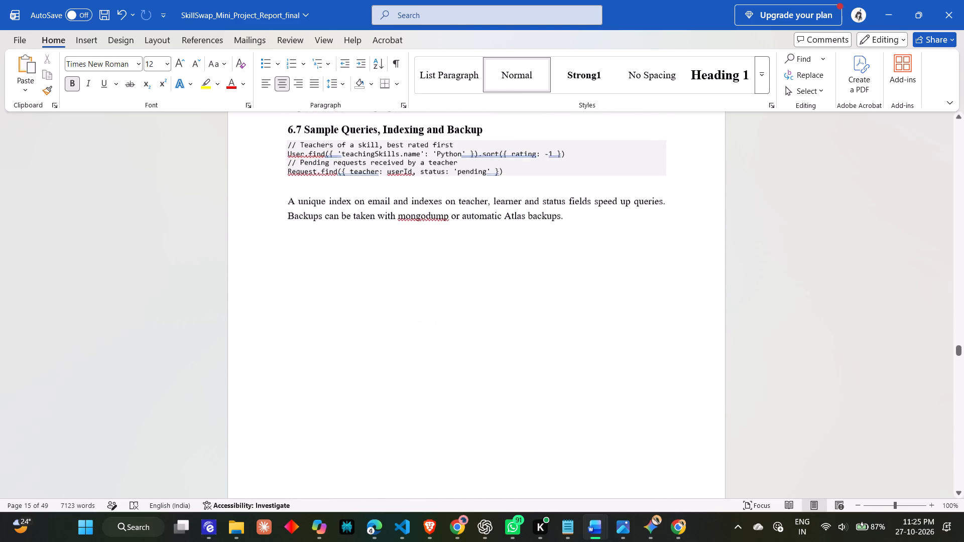
Check the text, code blocks and tables from chapter 7 through chapter 8, down to 9.4 Test Cases.
scroll(384, 390, "down", 16)
scroll(384, 390, "down", 15)
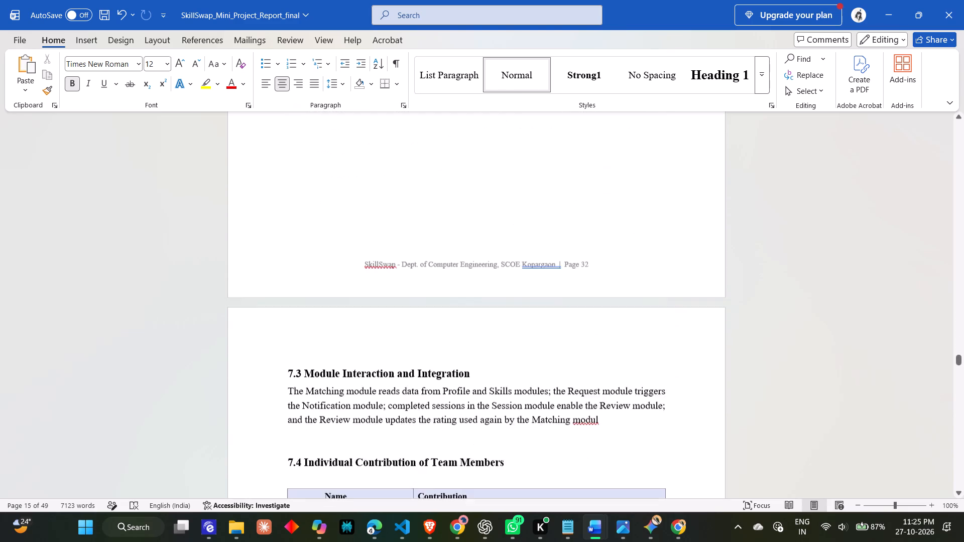
scroll(384, 390, "down", 6)
scroll(384, 390, "down", 20)
scroll(384, 390, "down", 6)
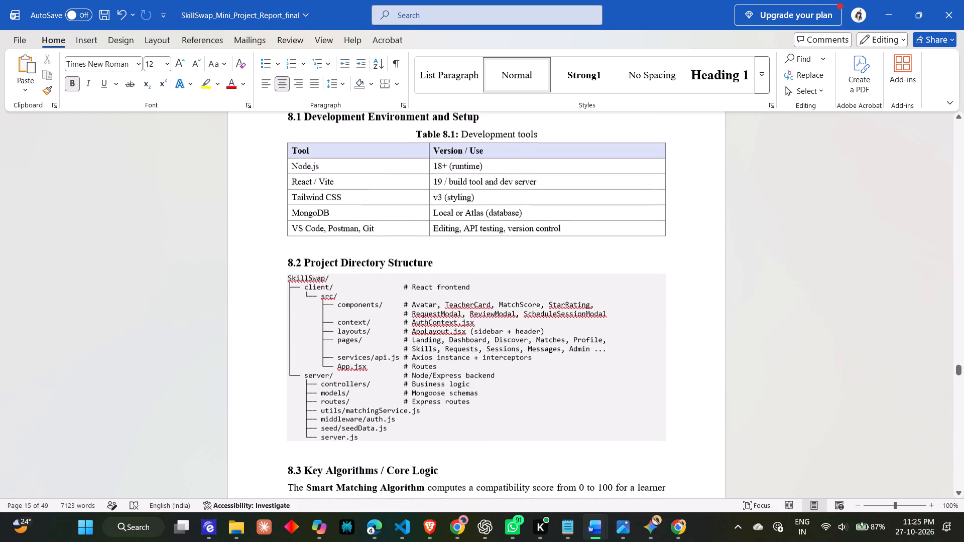
scroll(379, 396, "down", 10)
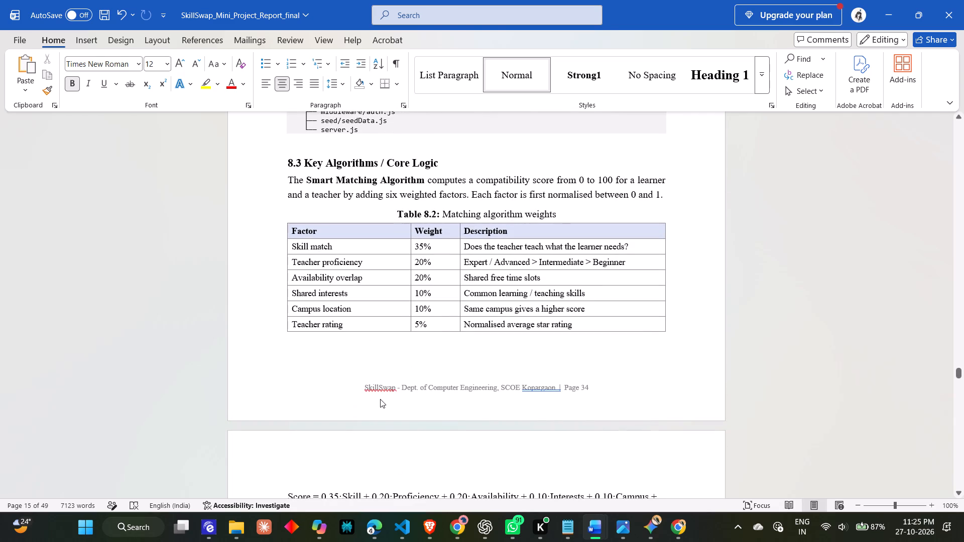
scroll(381, 398, "down", 12)
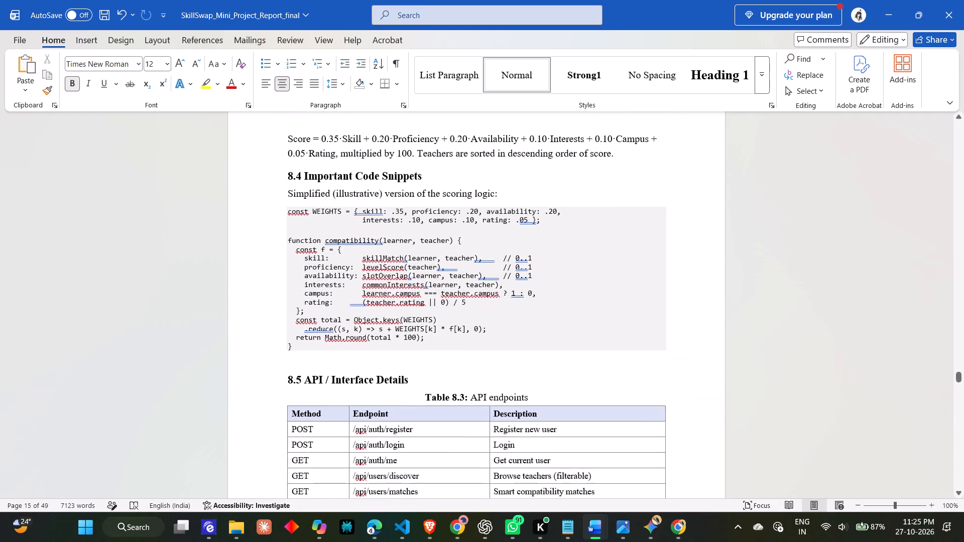
scroll(381, 398, "down", 19)
scroll(381, 399, "down", 6)
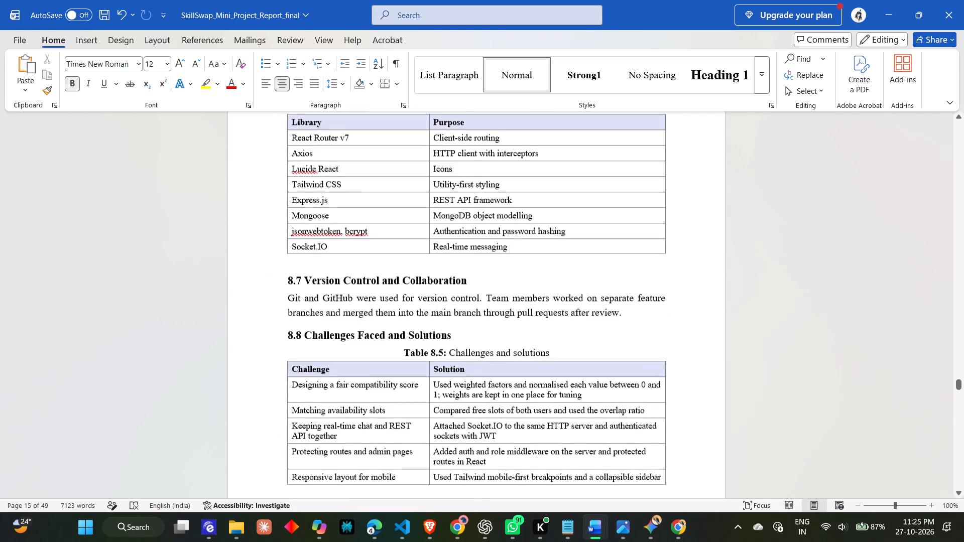
scroll(381, 399, "down", 20)
scroll(381, 399, "down", 20)
scroll(381, 399, "down", 2)
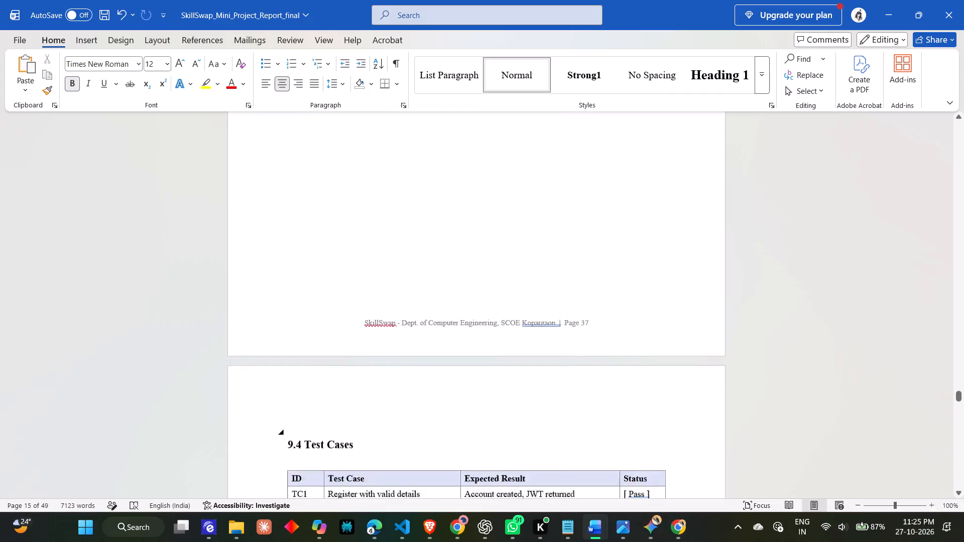
Check the remaining test cases, screenshots, tables and text from 9.4 Test Cases through chapter 15 References (IEEE Format).
scroll(381, 399, "down", 20)
scroll(381, 399, "down", 15)
scroll(378, 401, "down", 13)
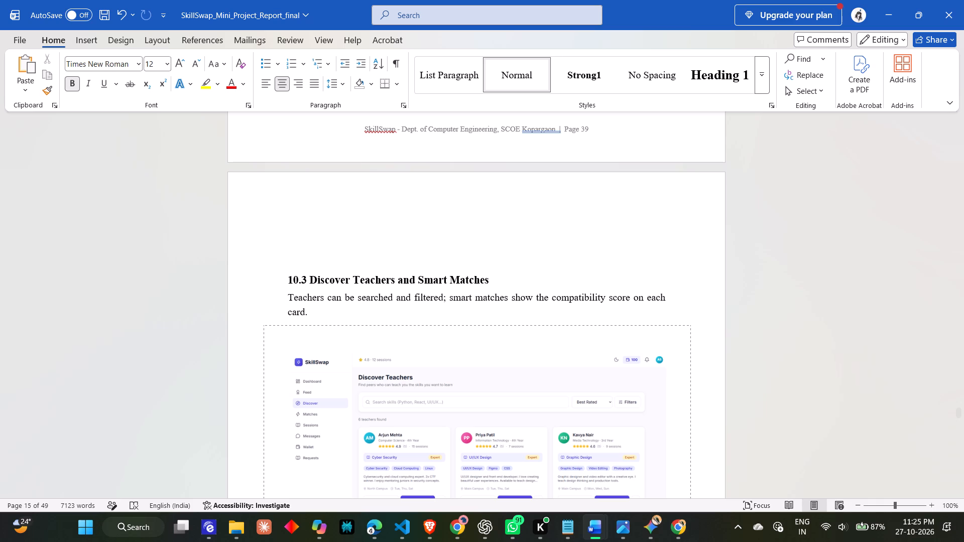
scroll(623, 476, "down", 6)
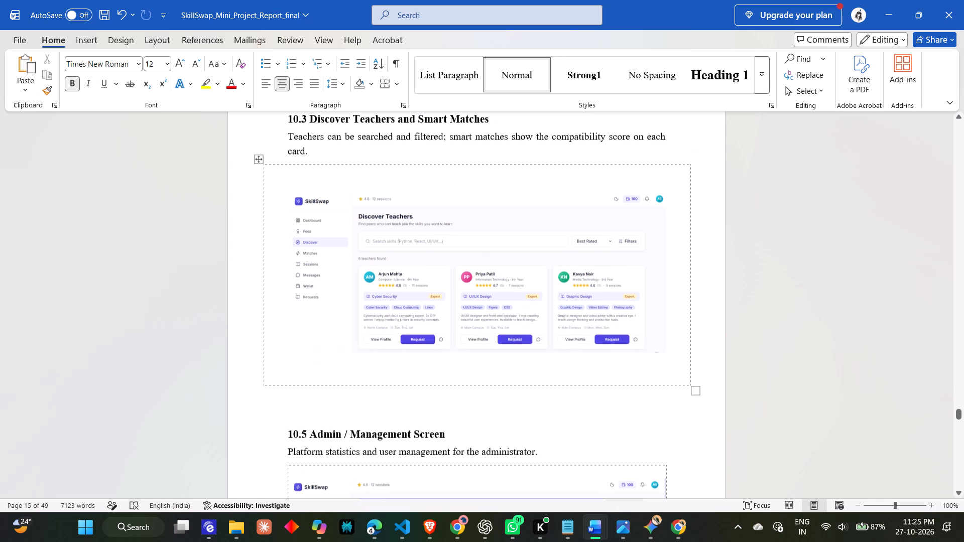
scroll(421, 336, "down", 10)
scroll(387, 320, "up", 7)
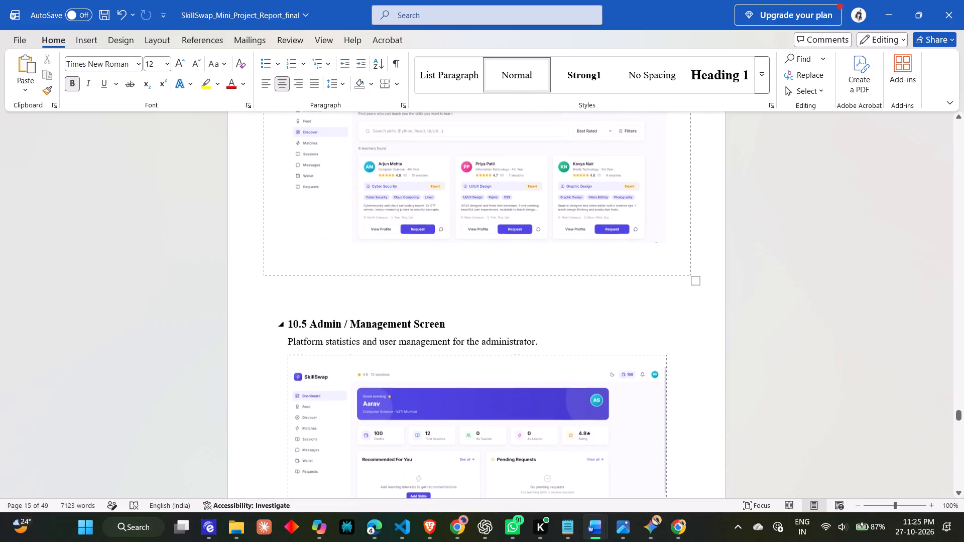
left_click(404, 296)
scroll(404, 297, "down", 14)
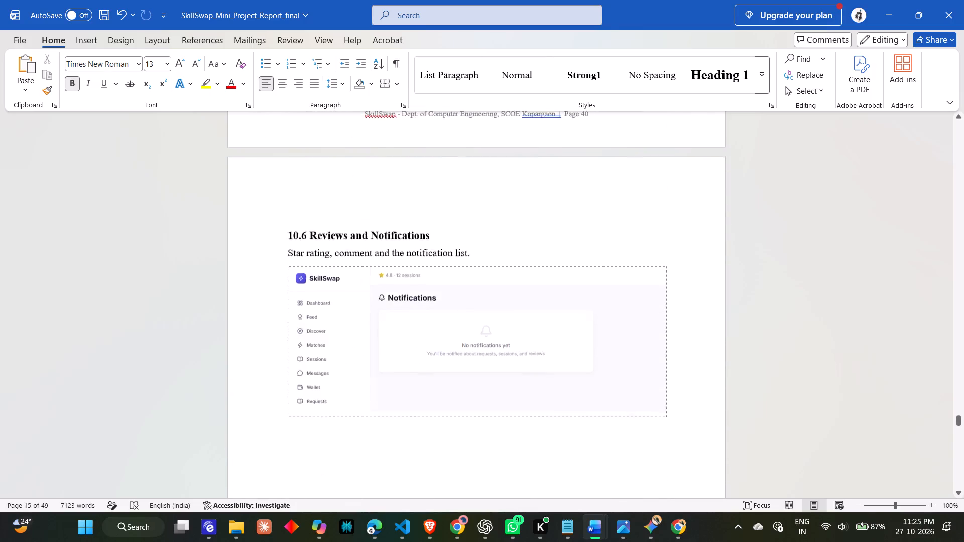
scroll(406, 298, "down", 20)
scroll(406, 298, "down", 19)
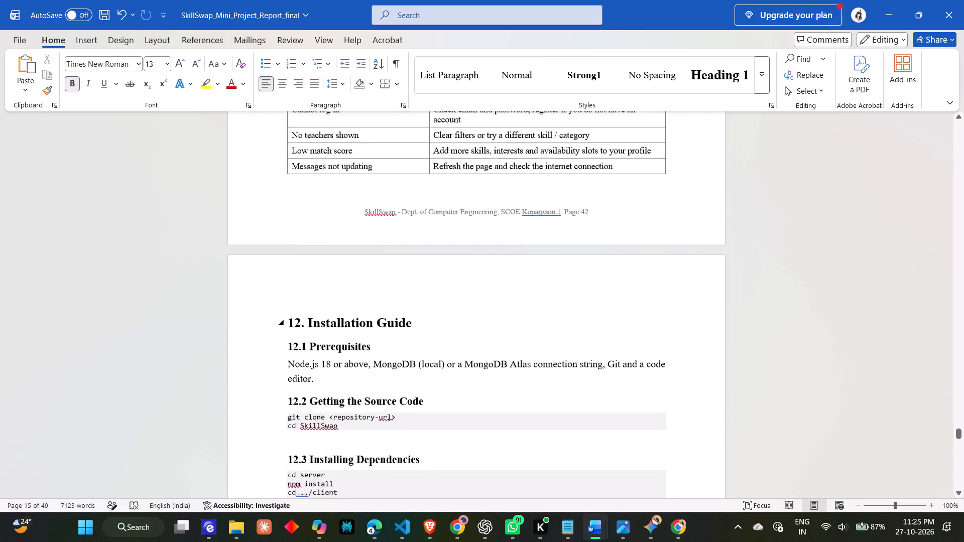
scroll(406, 295, "down", 20)
scroll(406, 295, "down", 19)
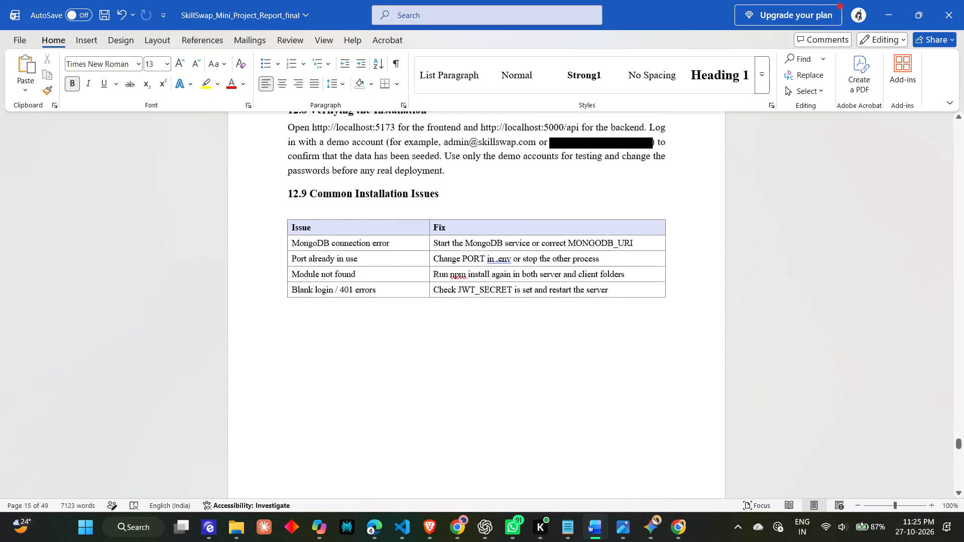
scroll(406, 295, "down", 20)
scroll(406, 295, "down", 16)
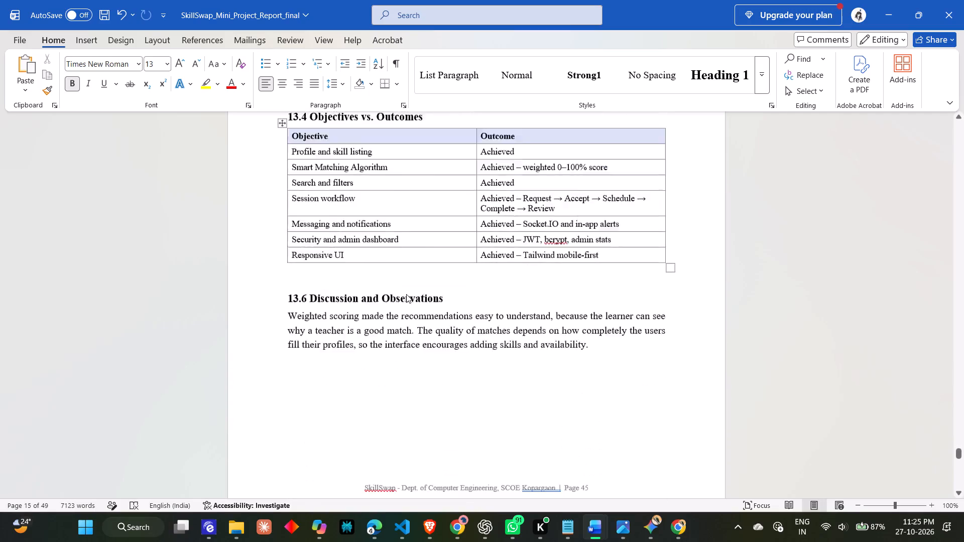
scroll(406, 294, "down", 20)
scroll(406, 295, "down", 12)
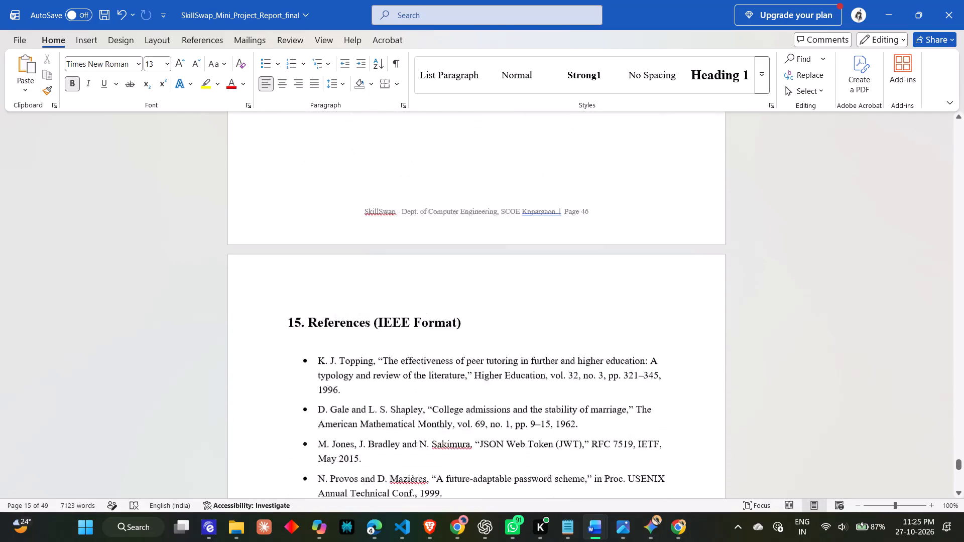
Return to the start of the report and check the title page, Certificate, Declaration and Acknowledgement pages.
left_click_drag(957, 466, 953, 455)
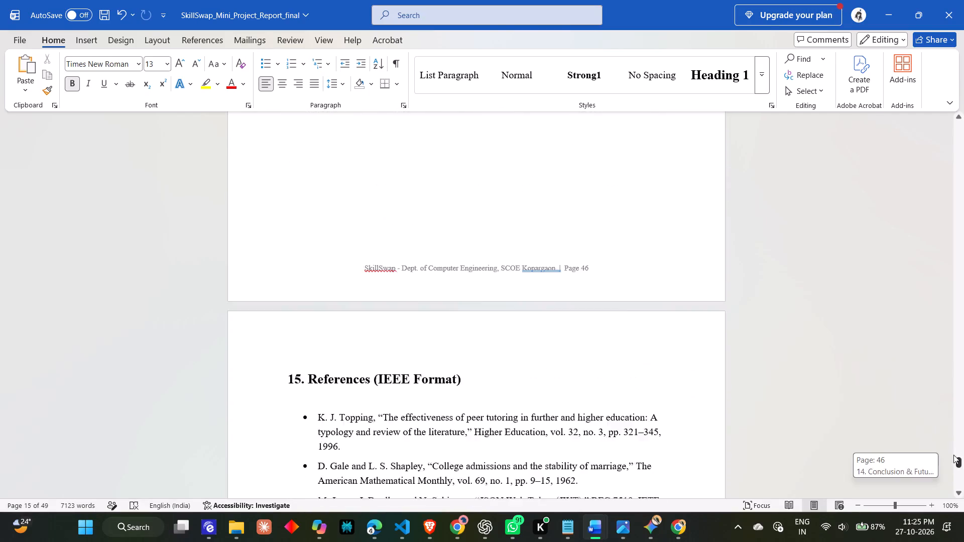
left_click_drag(953, 455, 844, 48)
scroll(617, 270, "up", 14)
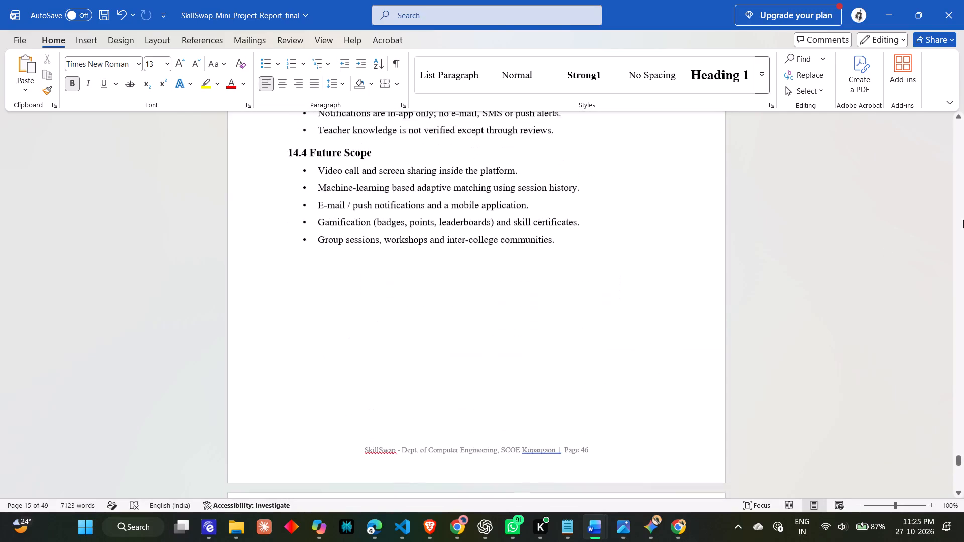
left_click_drag(962, 457, 950, 294)
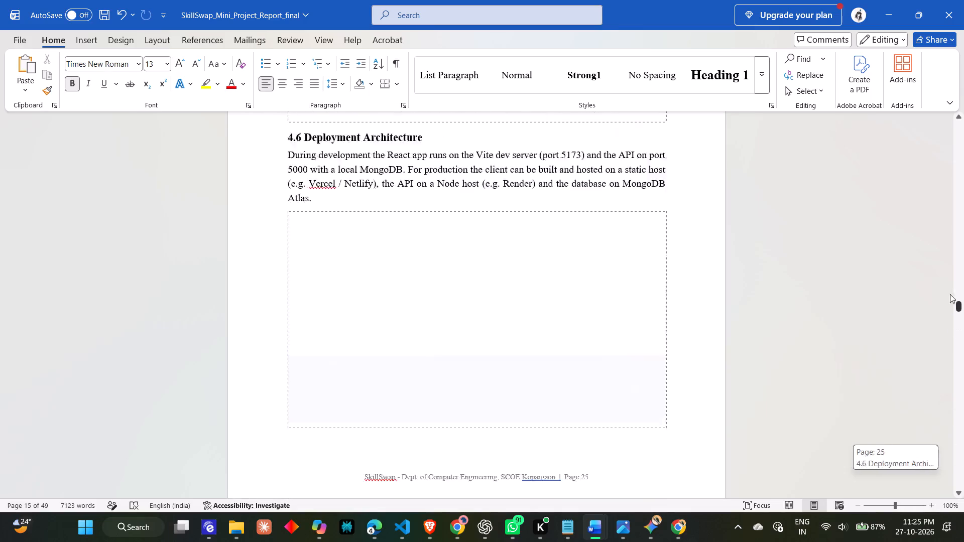
left_click_drag(950, 294, 963, 252)
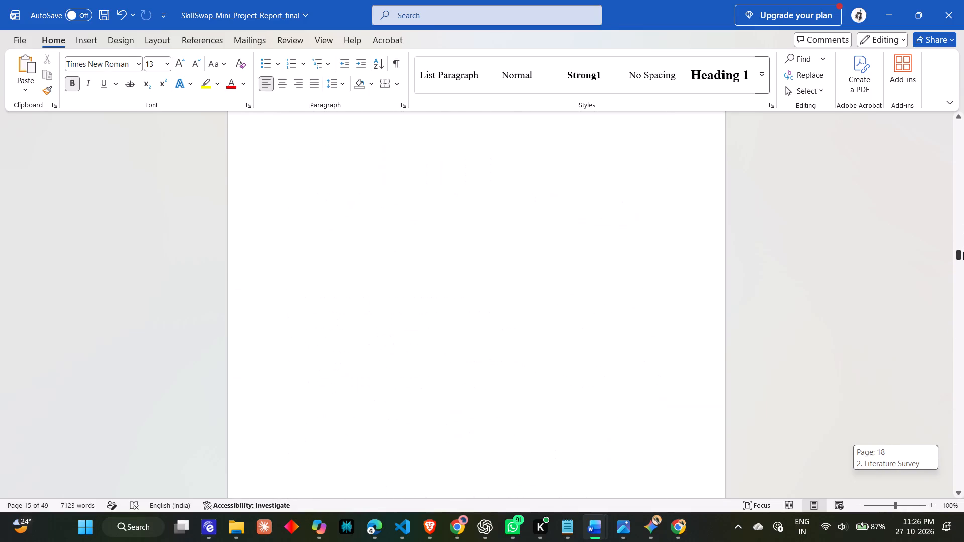
left_click_drag(963, 252, 962, 120)
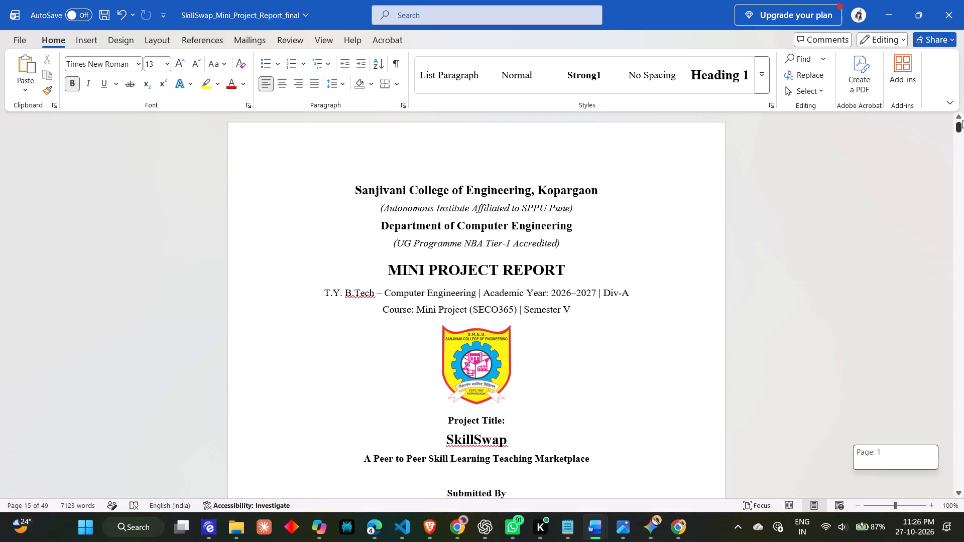
left_click_drag(962, 120, 963, 118)
scroll(730, 276, "up", 5)
scroll(730, 276, "down", 7)
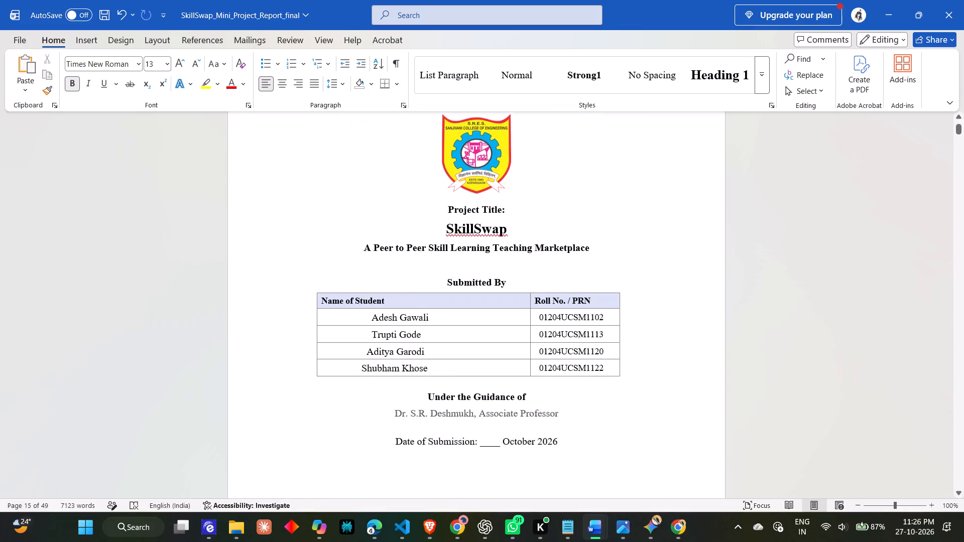
scroll(736, 267, "down", 16)
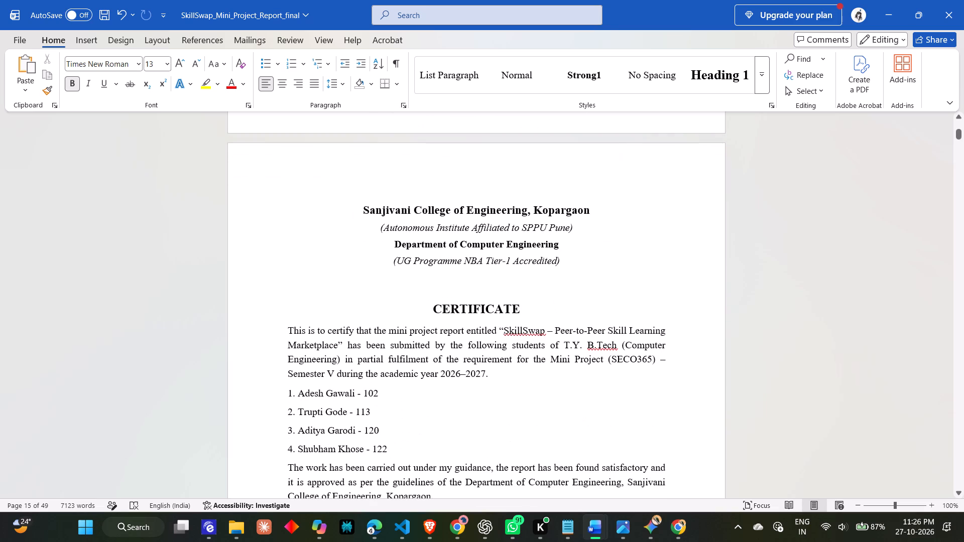
scroll(738, 265, "down", 6)
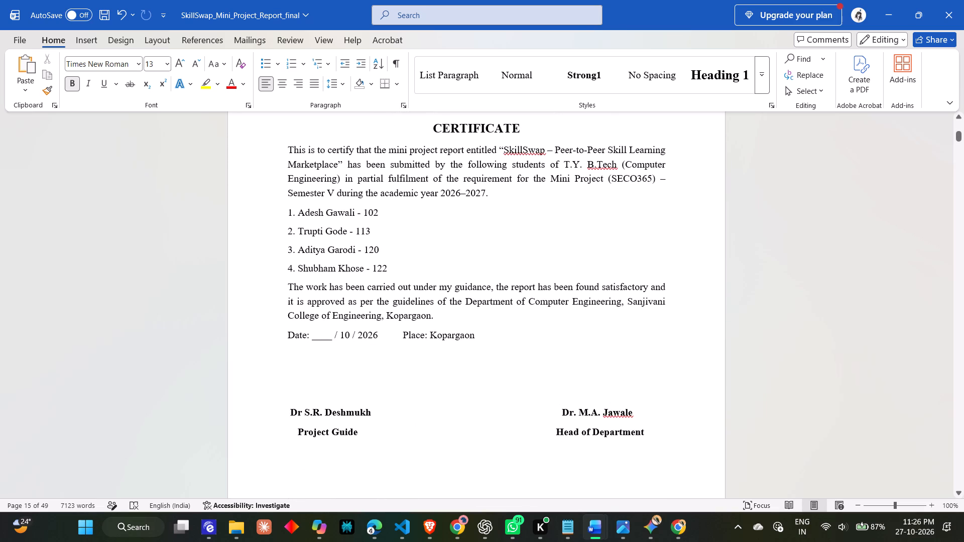
scroll(738, 265, "down", 2)
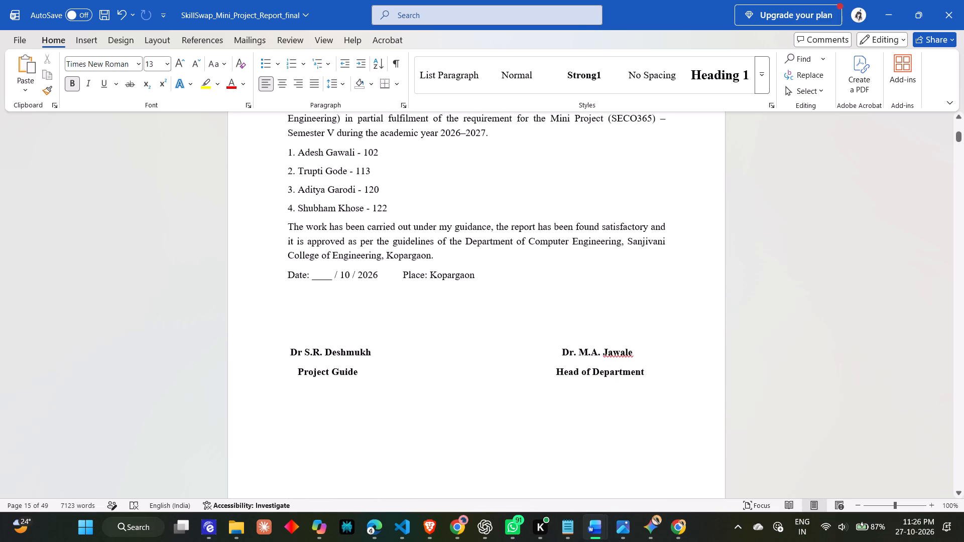
scroll(738, 265, "down", 11)
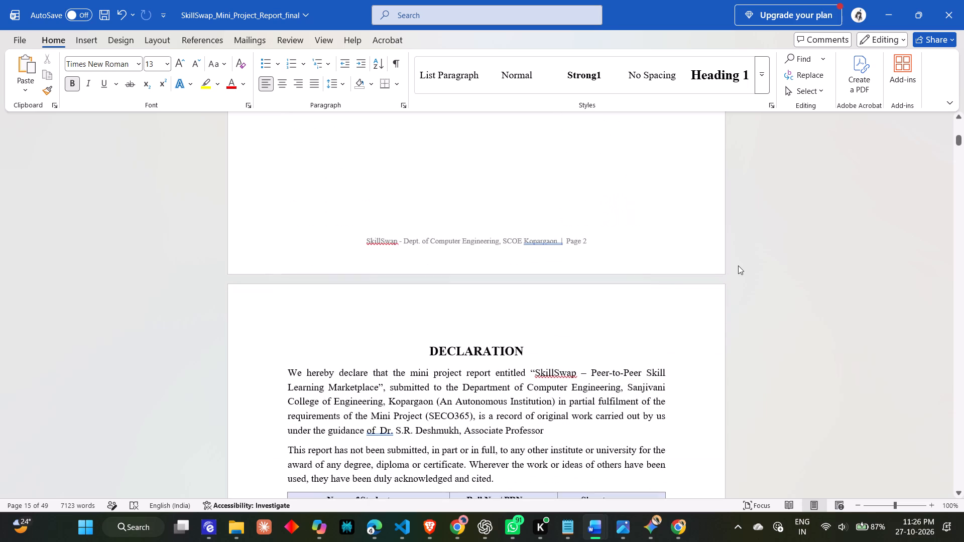
scroll(738, 265, "down", 5)
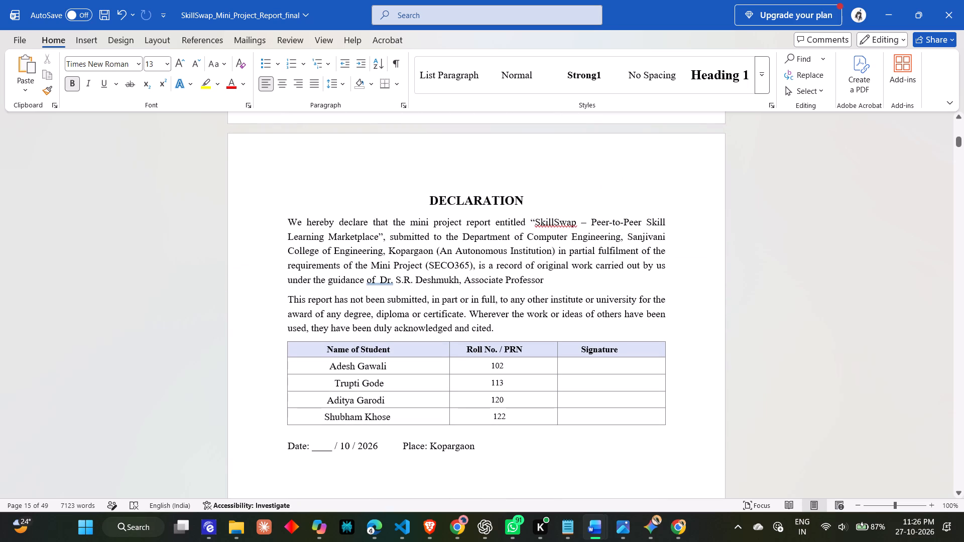
scroll(450, 268, "down", 3)
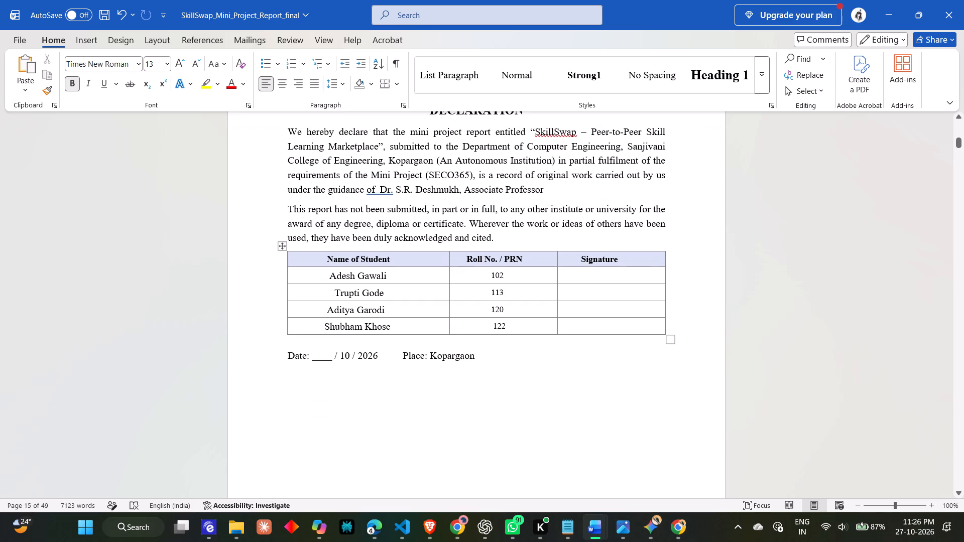
scroll(468, 255, "down", 5)
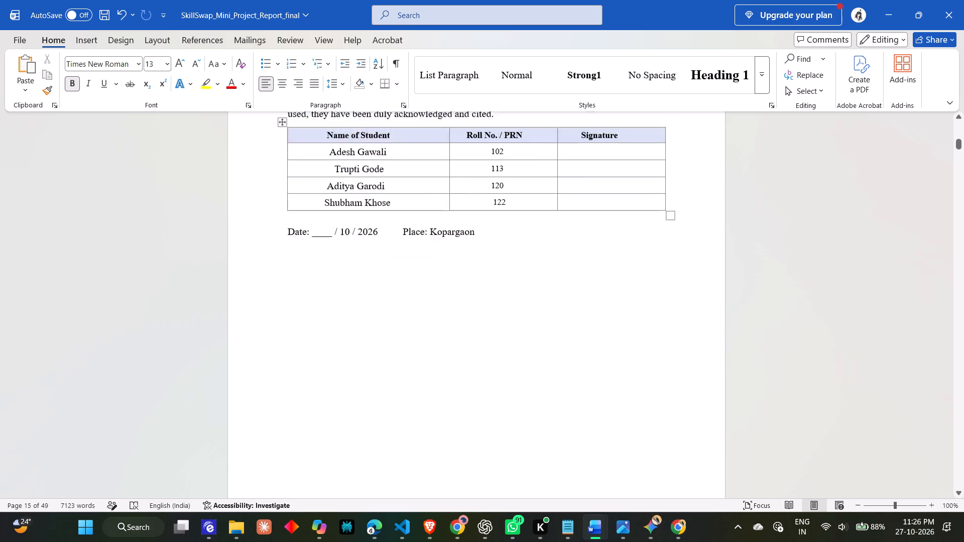
scroll(471, 259, "down", 15)
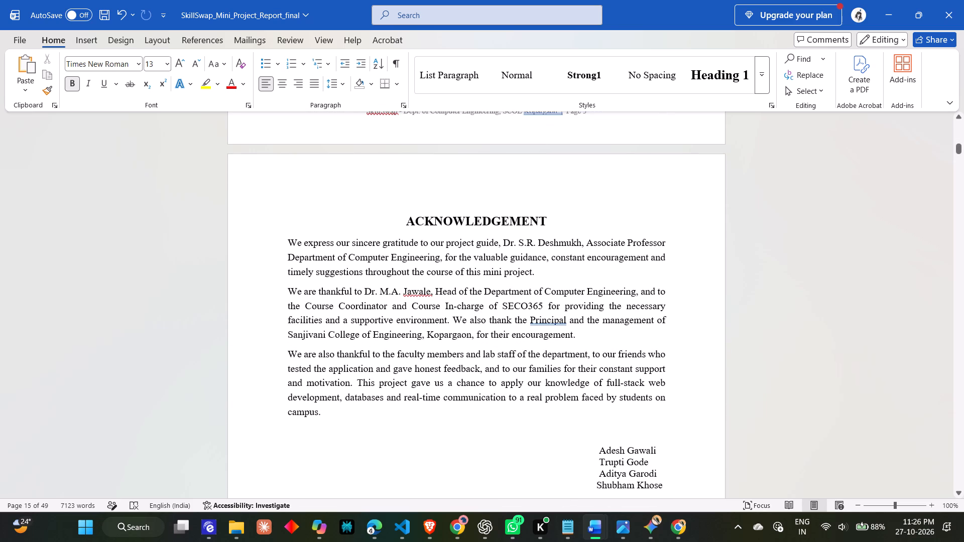
Switch to Edge and look up the SECO365 mini project course name and faculty in the EduPlusCampus course list.
left_click(212, 523)
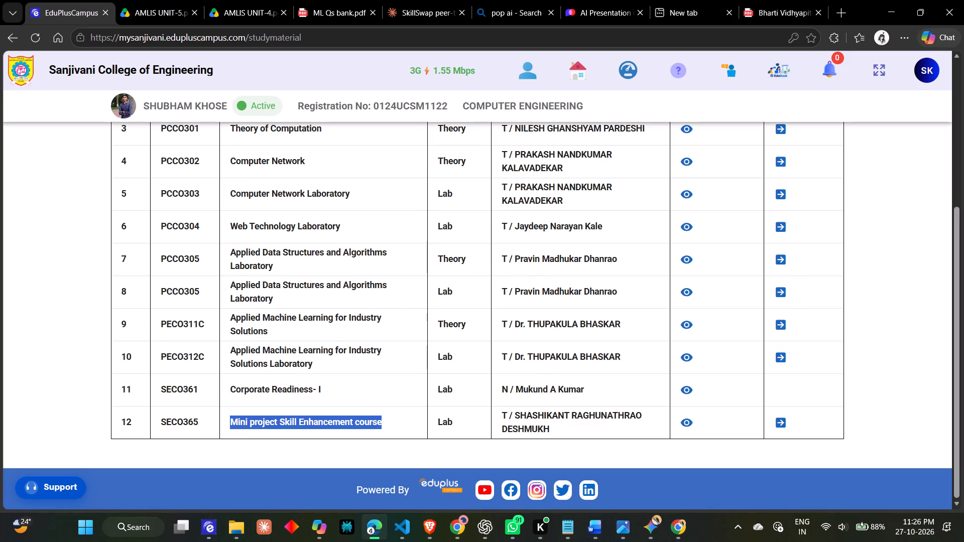
scroll(542, 349, "up", 2)
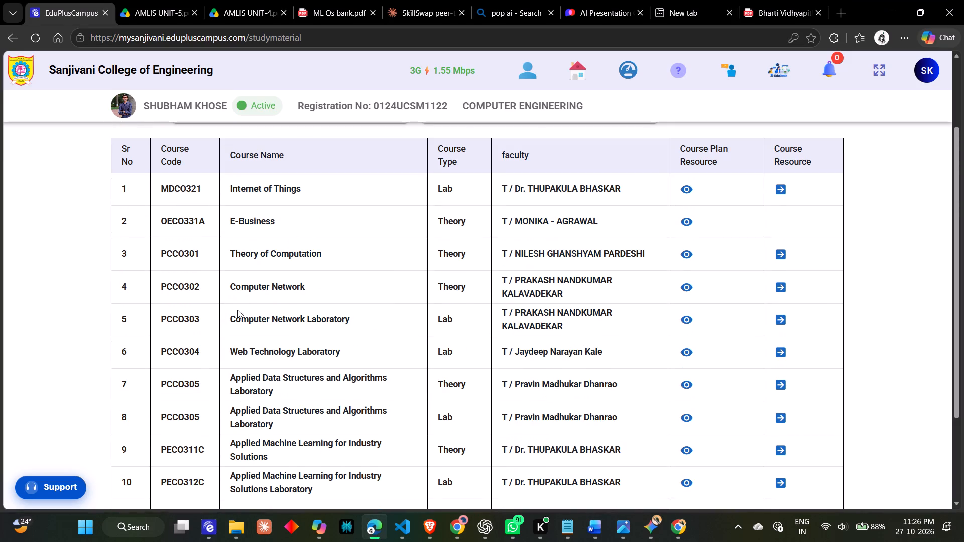
scroll(309, 350, "down", 4)
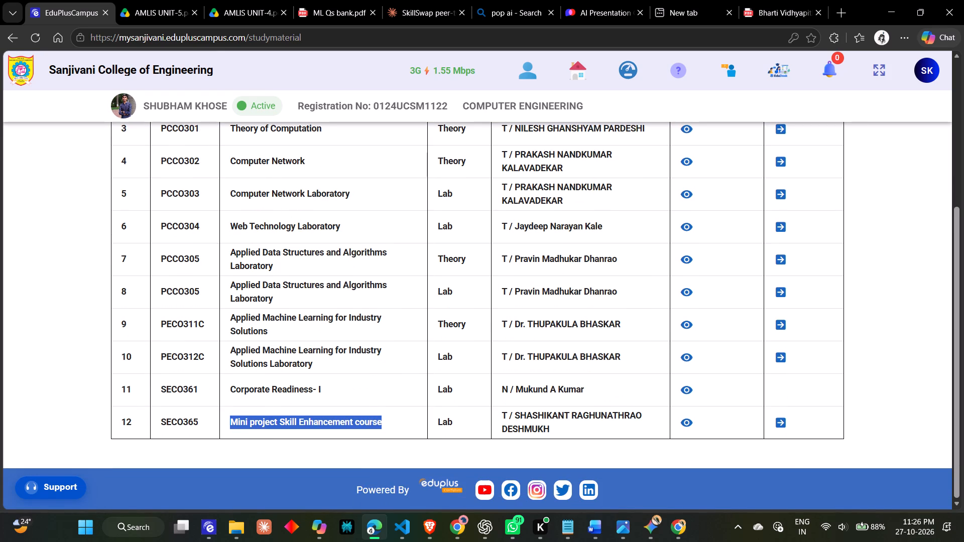
scroll(298, 197, "up", 2)
scroll(298, 197, "down", 2)
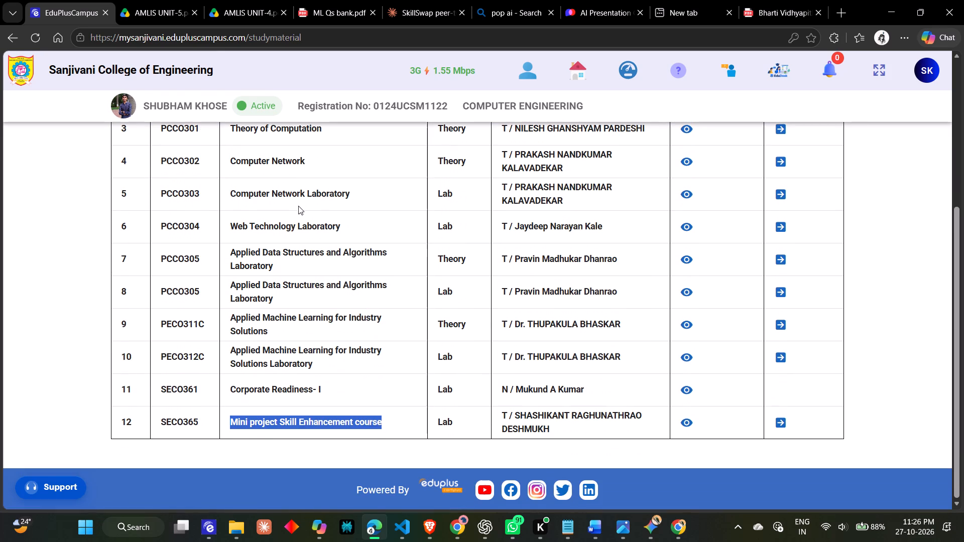
left_click(546, 421)
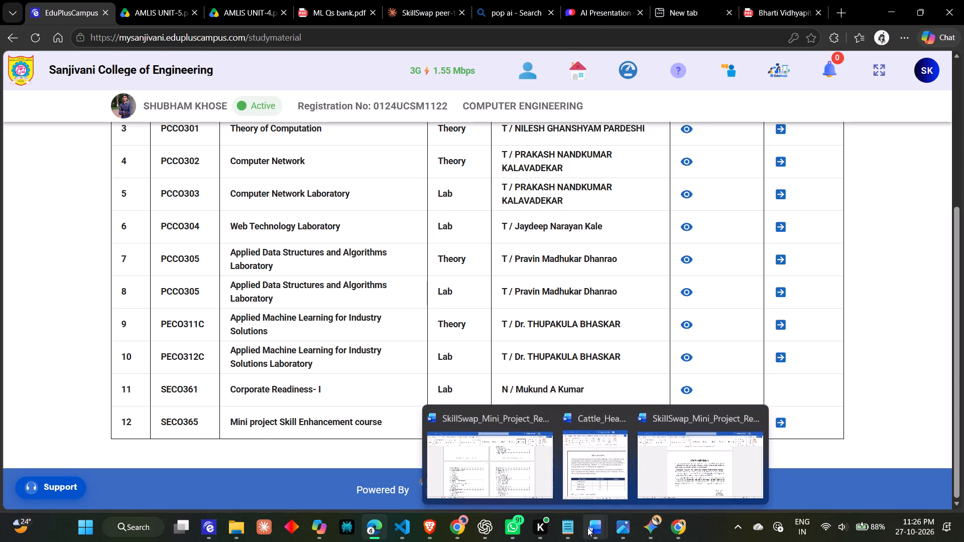
Switch back to the SkillSwap report in Word and check the Acknowledgement and Abstract pages, down to the Table of Contents.
left_click(681, 455)
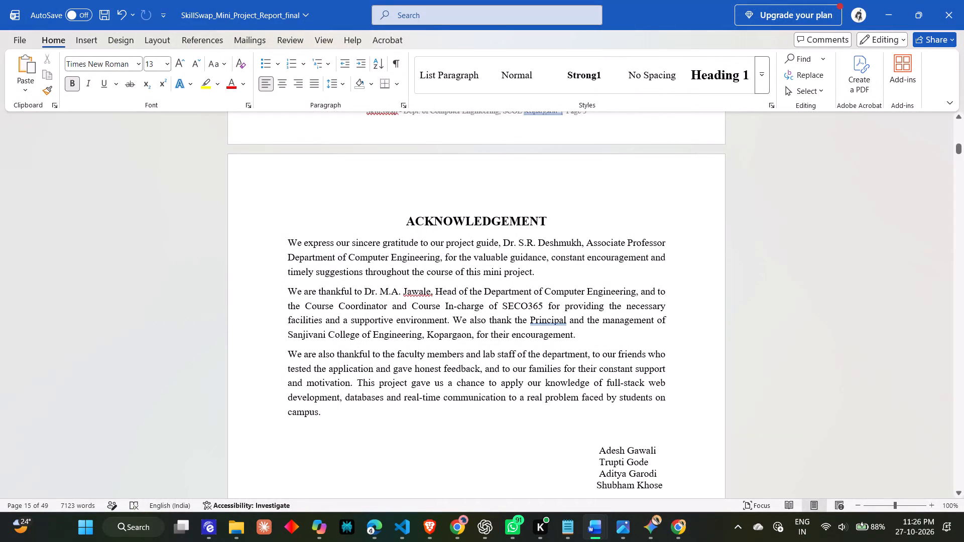
scroll(483, 242, "up", 4)
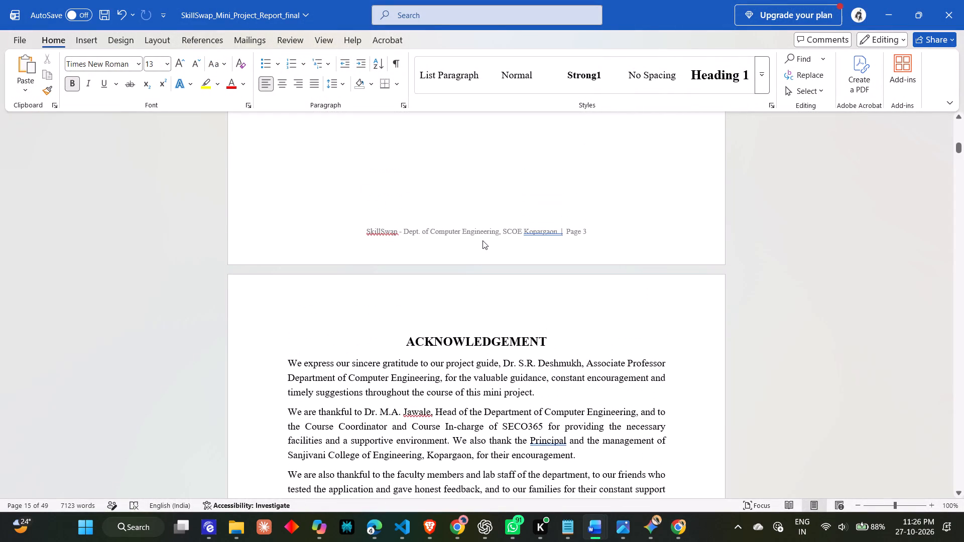
scroll(483, 234, "down", 7)
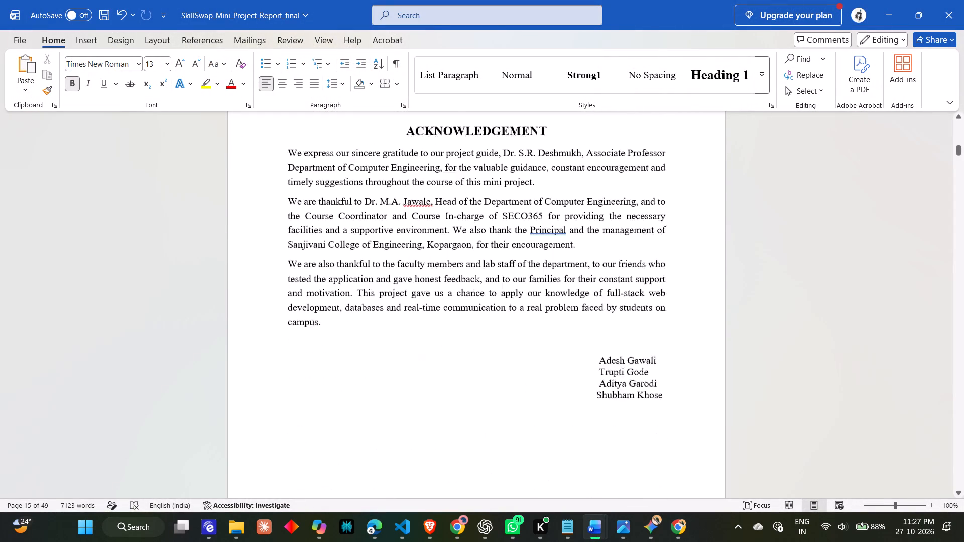
scroll(483, 234, "down", 20)
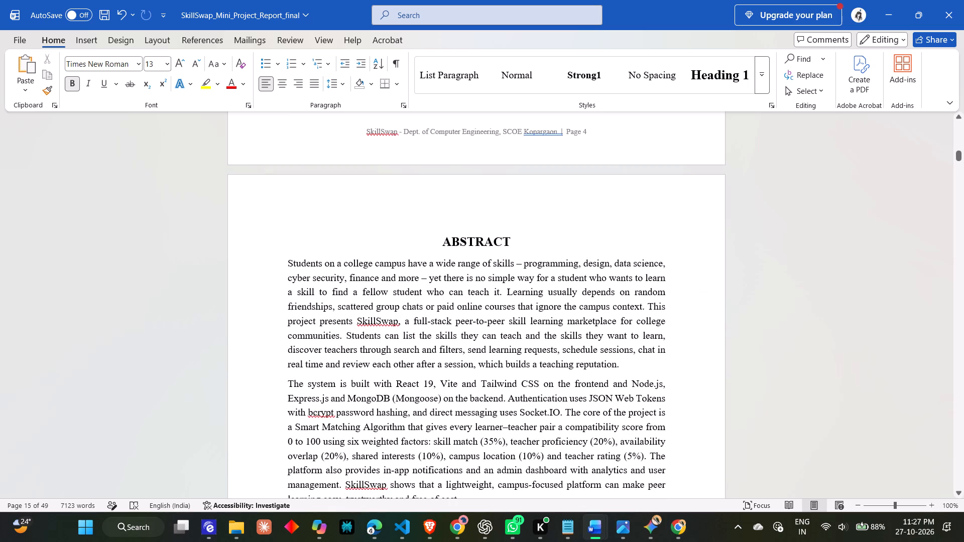
scroll(513, 418, "down", 5)
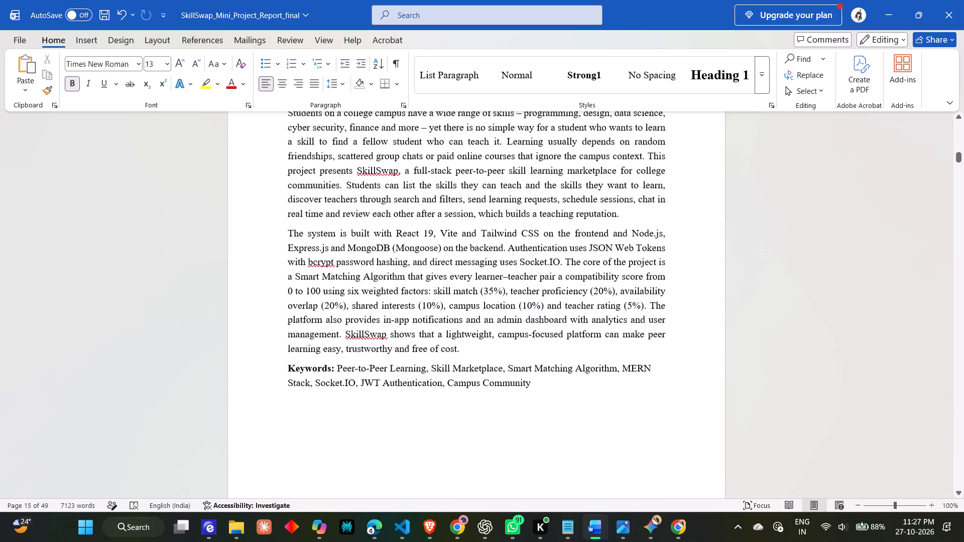
scroll(511, 416, "down", 9)
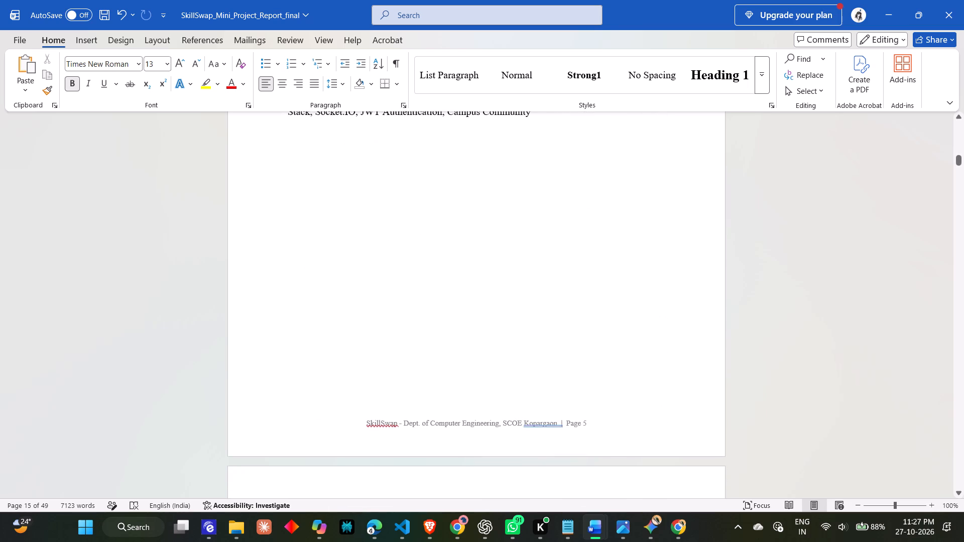
scroll(511, 421, "down", 5)
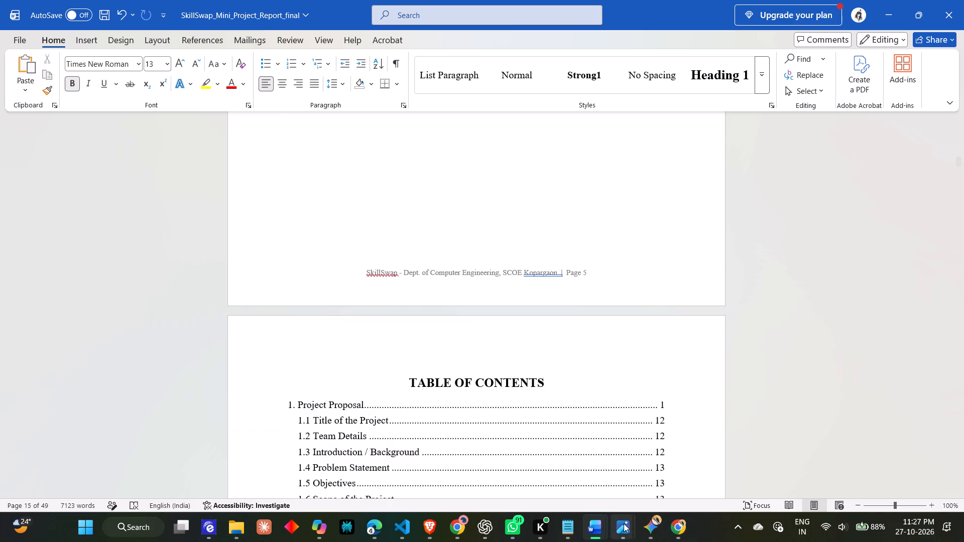
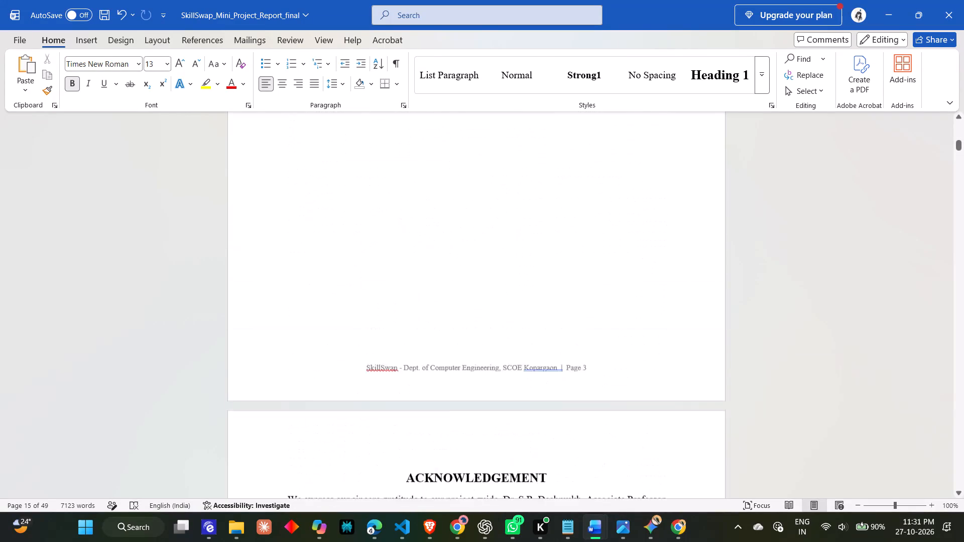
In the title page's Submitted By table, correct the last letter before the digits in the second student's roll number to F.
scroll(499, 339, "up", 20)
scroll(499, 339, "up", 4)
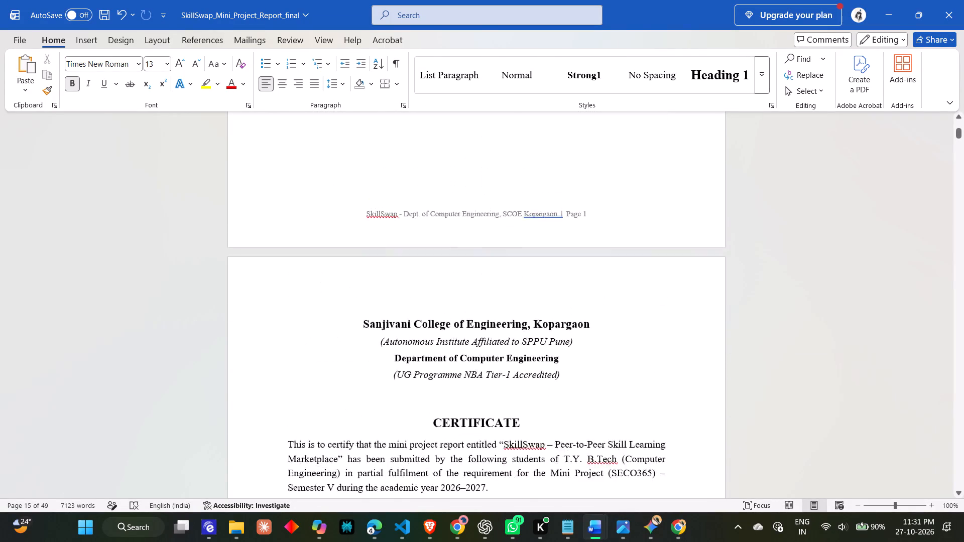
scroll(505, 347, "up", 14)
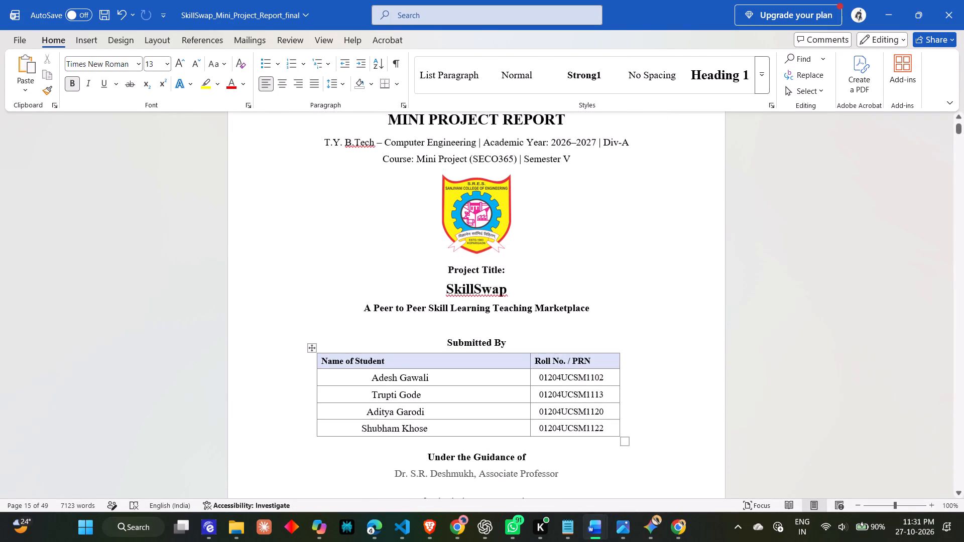
left_click(584, 393)
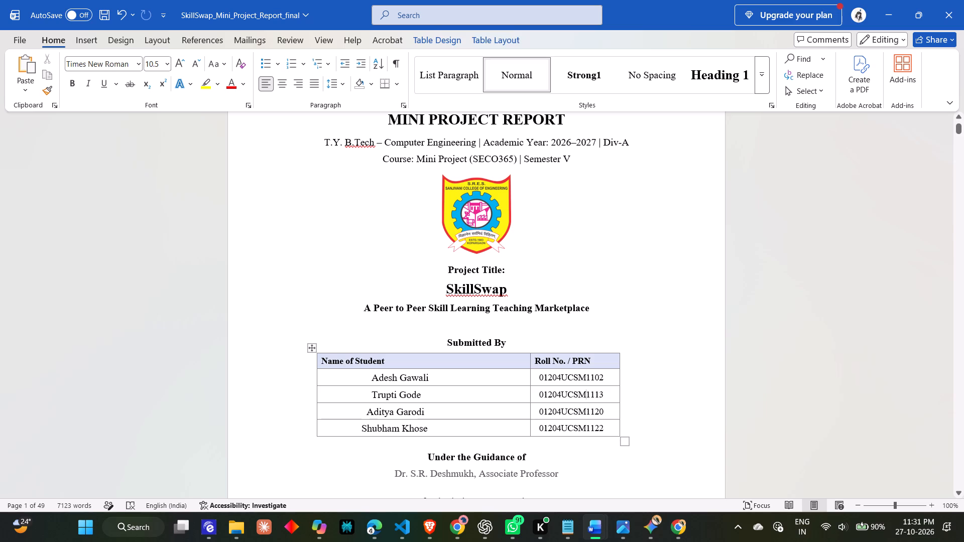
key("BackSpace")
key("f")
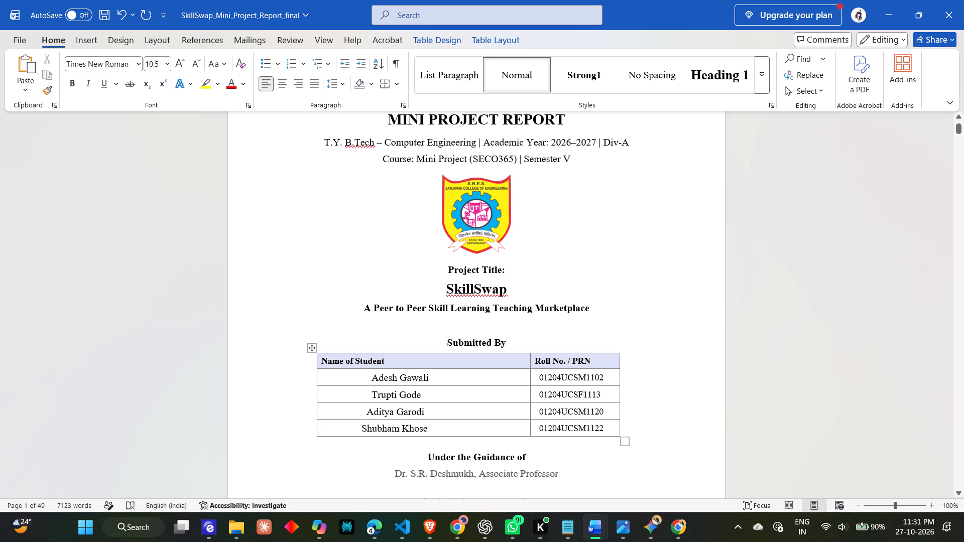
left_click(600, 426)
Blank out the month in the Certificate page's date line, leaving a gap between the slashes before 2026.
scroll(519, 409, "down", 8)
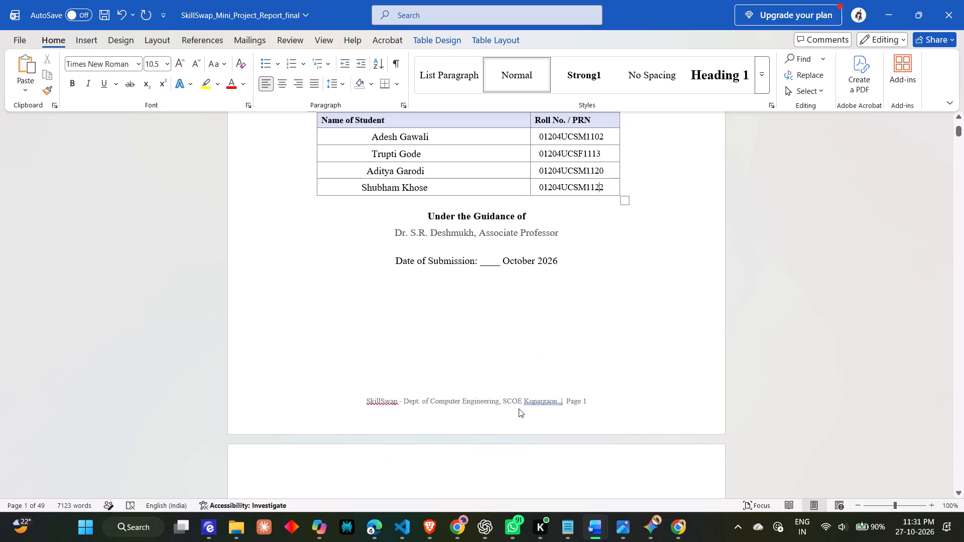
scroll(564, 321, "down", 4)
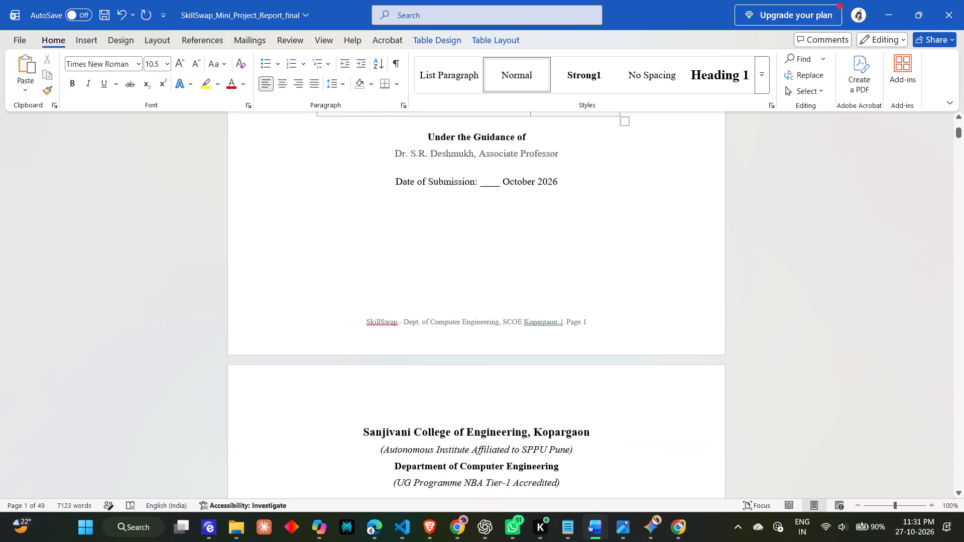
scroll(563, 321, "down", 13)
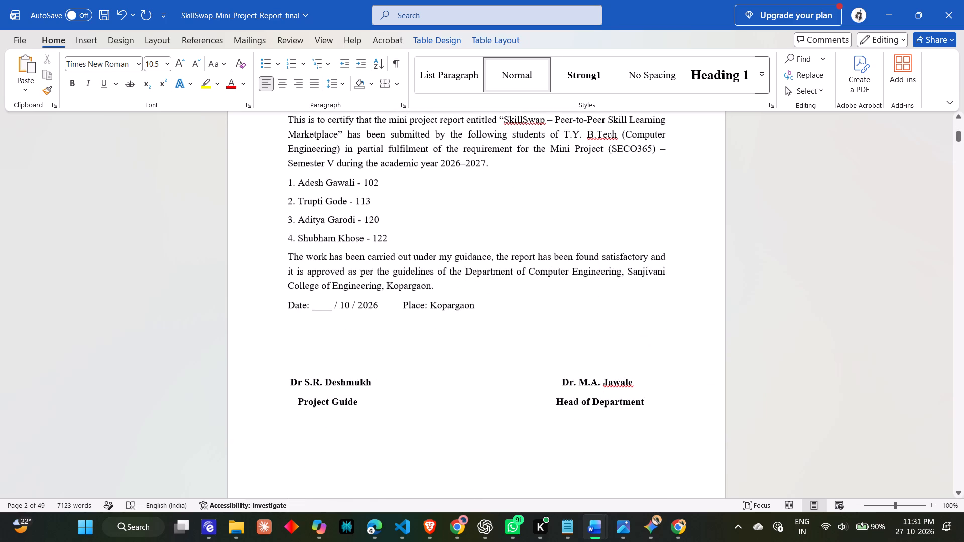
scroll(359, 302, "down", 4)
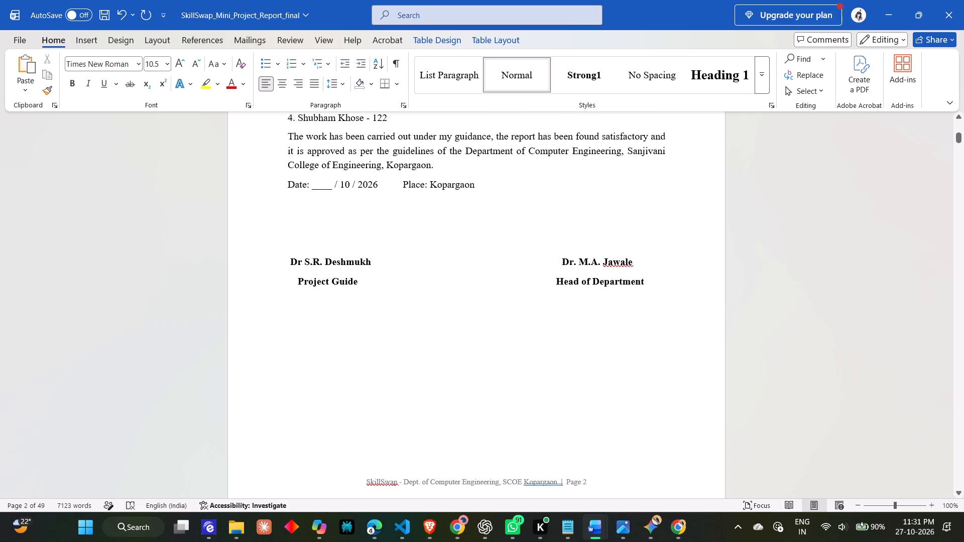
left_click(351, 187)
key("BackSpace")
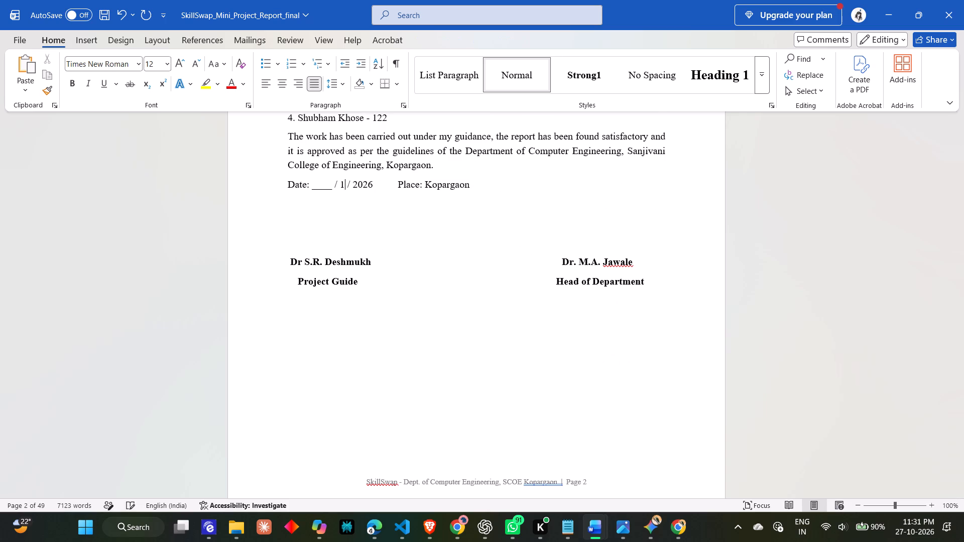
key("BackSpace")
key("space")
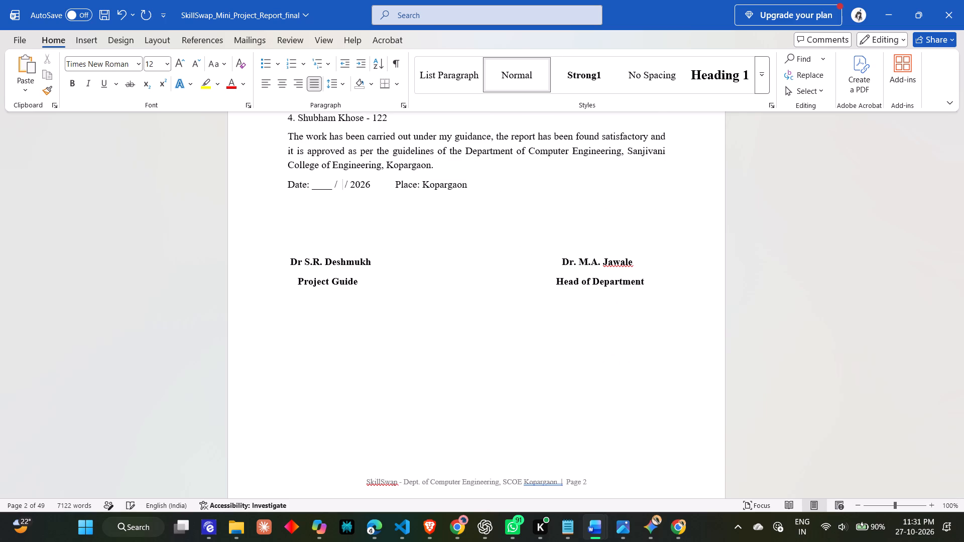
key("space")
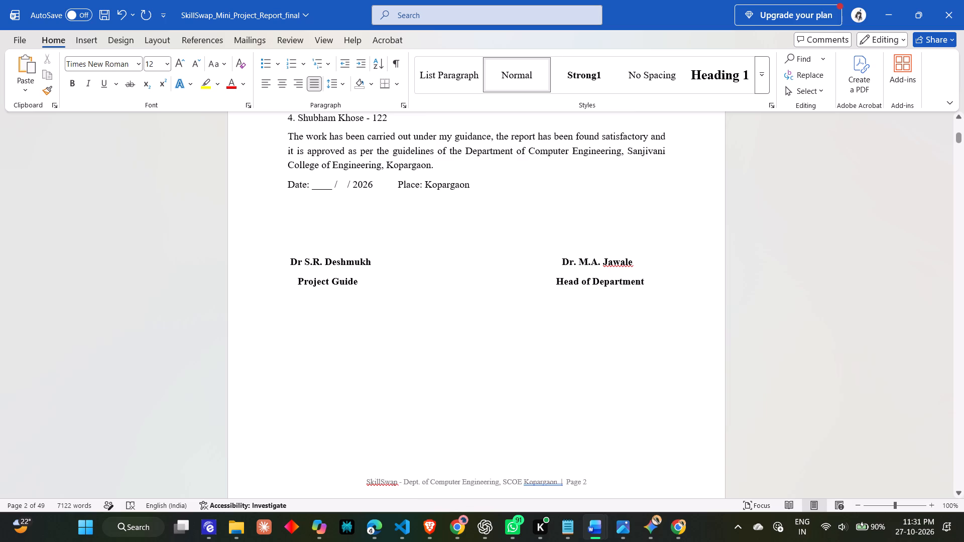
Rewrite the title page's Date of Submission as blank day and month spaces separated by slashes, ending in 2026.
scroll(437, 268, "up", 20)
scroll(437, 268, "up", 7)
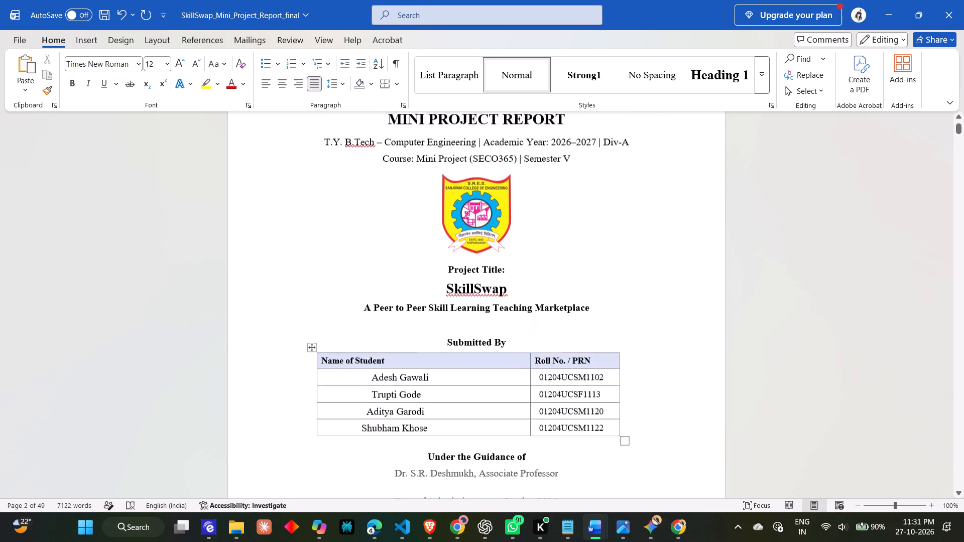
scroll(440, 272, "up", 6)
scroll(444, 346, "down", 14)
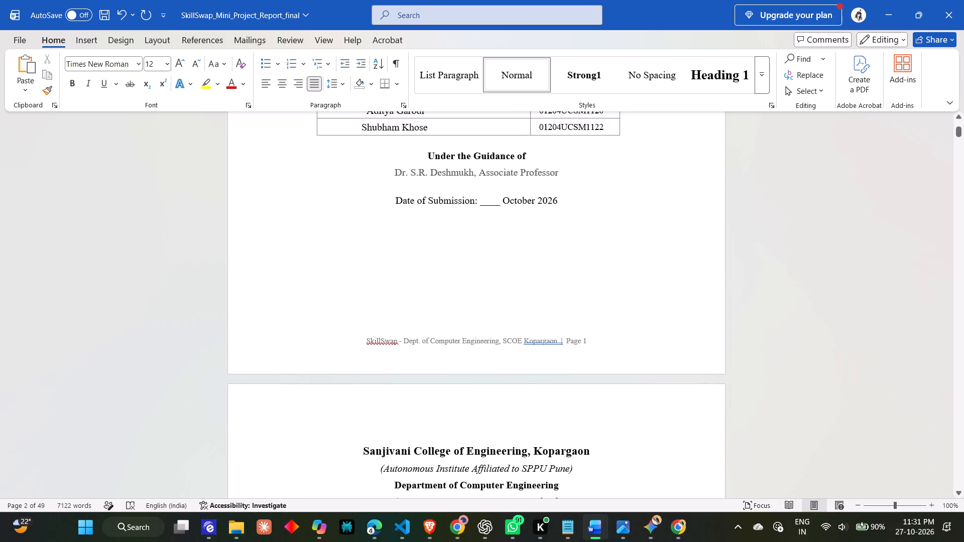
left_click(535, 201)
key("BackSpace")
key("BackSpace")
key("BackSpace")
key("BackSpace")
key("BackSpace")
key("BackSpace")
key("BackSpace")
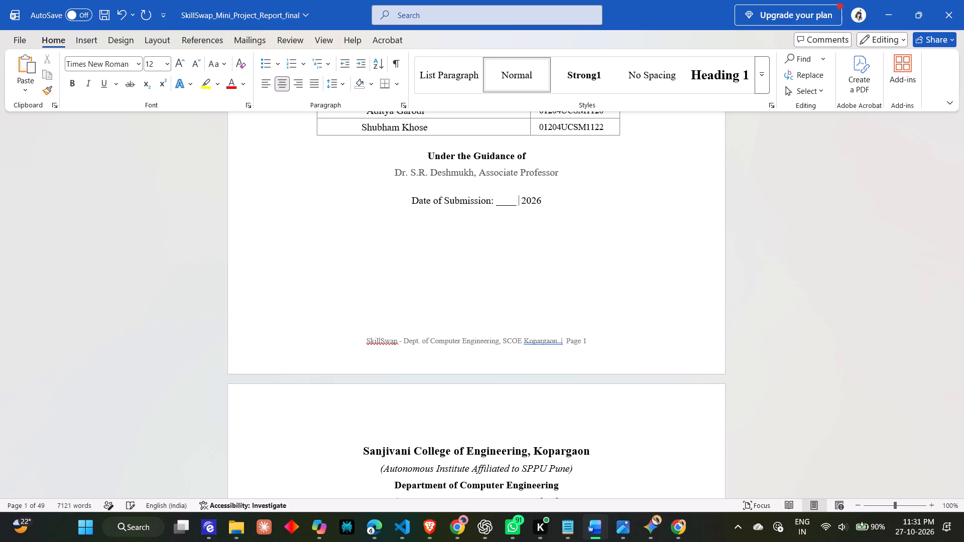
key("BackSpace")
key("BackSpace")
key("BackSpace")
key("BackSpace")
key("BackSpace")
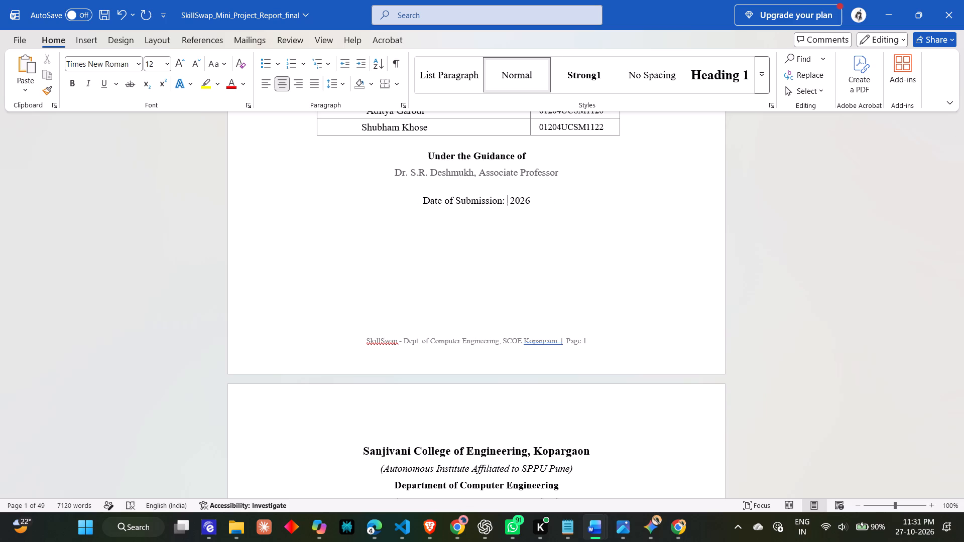
key("slash")
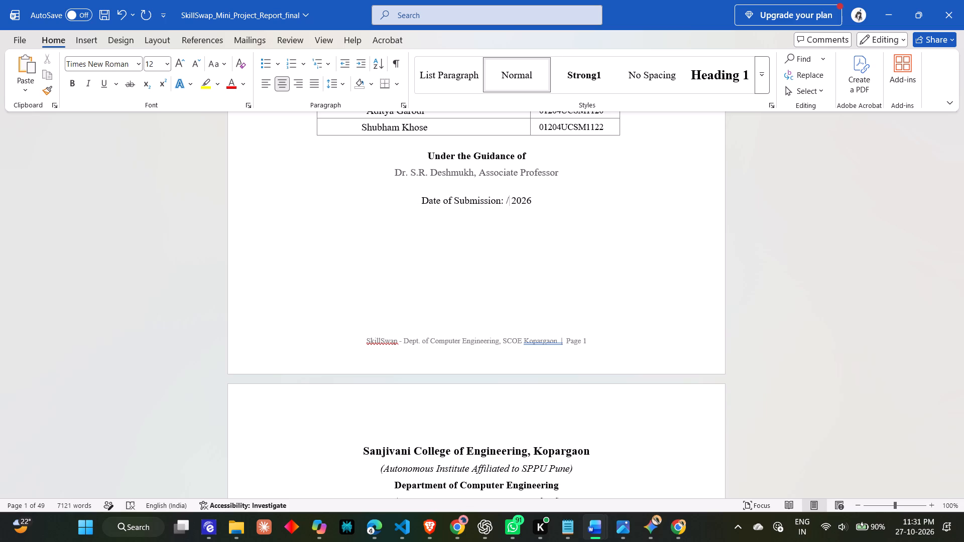
key("Left")
key("space")
key("space")
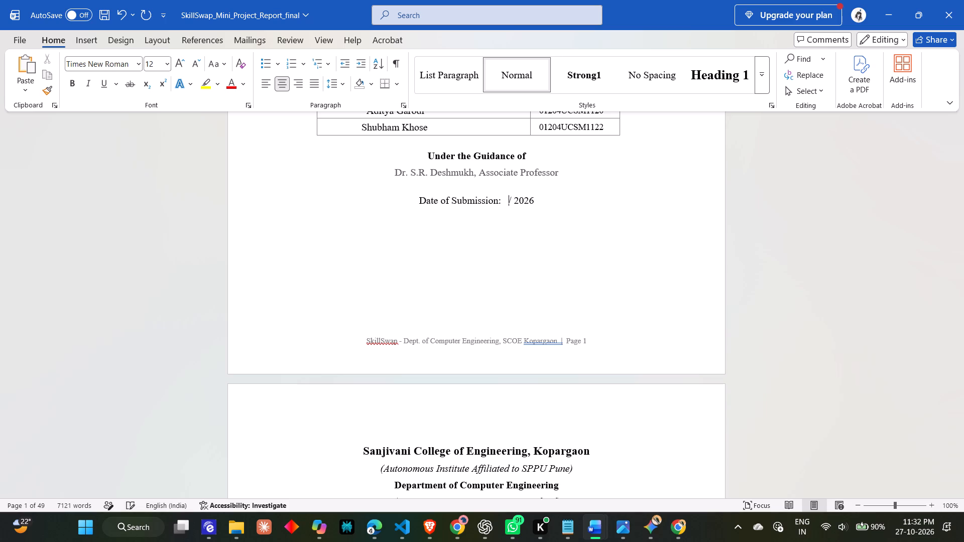
key("space")
key("space")
key("Right")
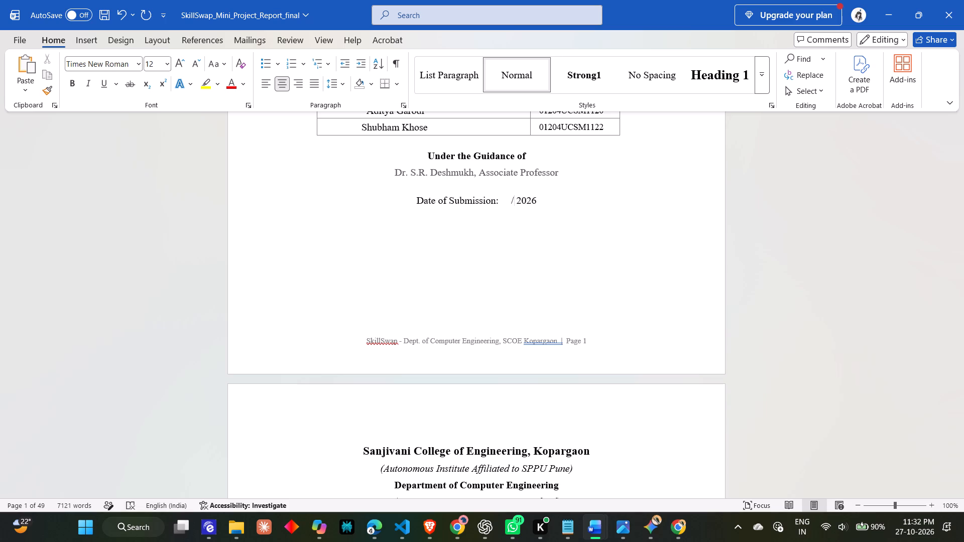
type("/")
key("space")
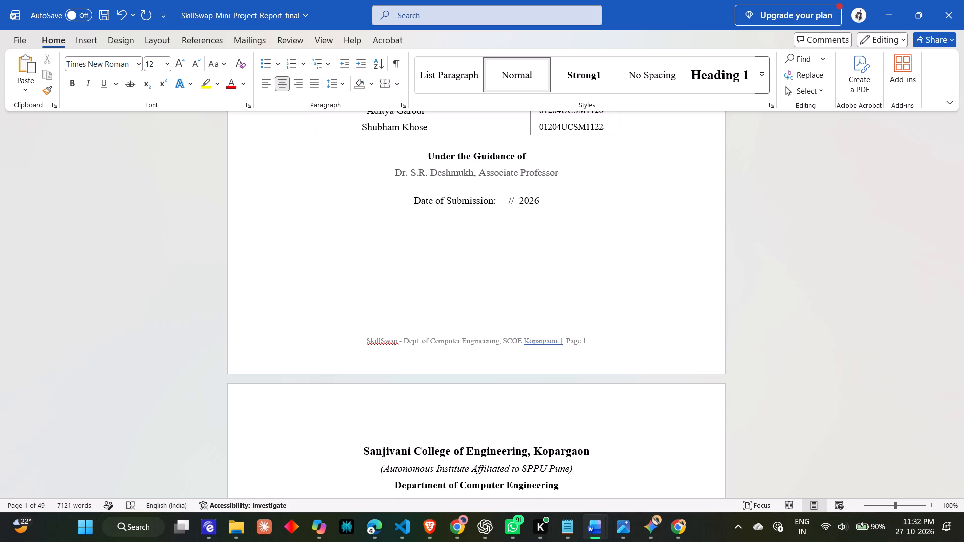
key("BackSpace")
key("Left")
key("space")
key("space")
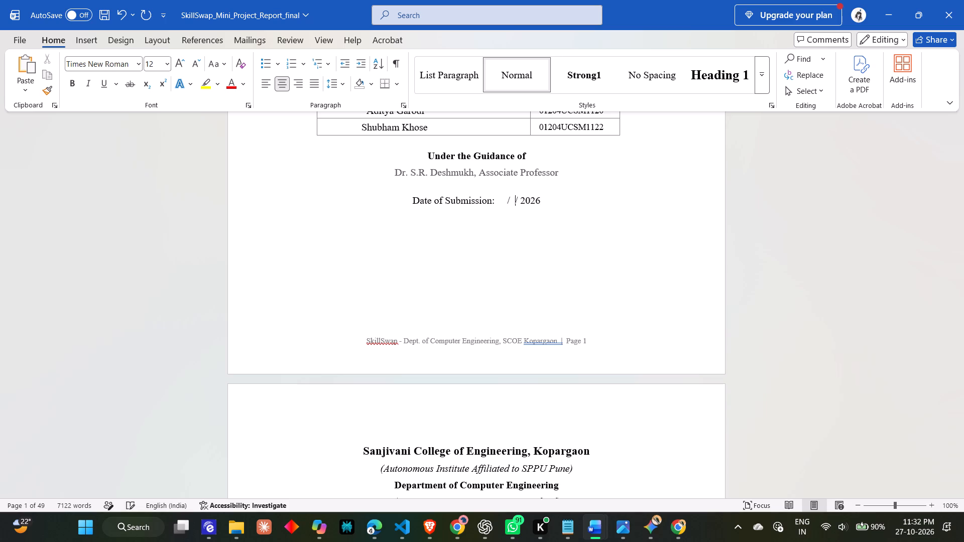
key("space")
key("space")
key("BackSpace")
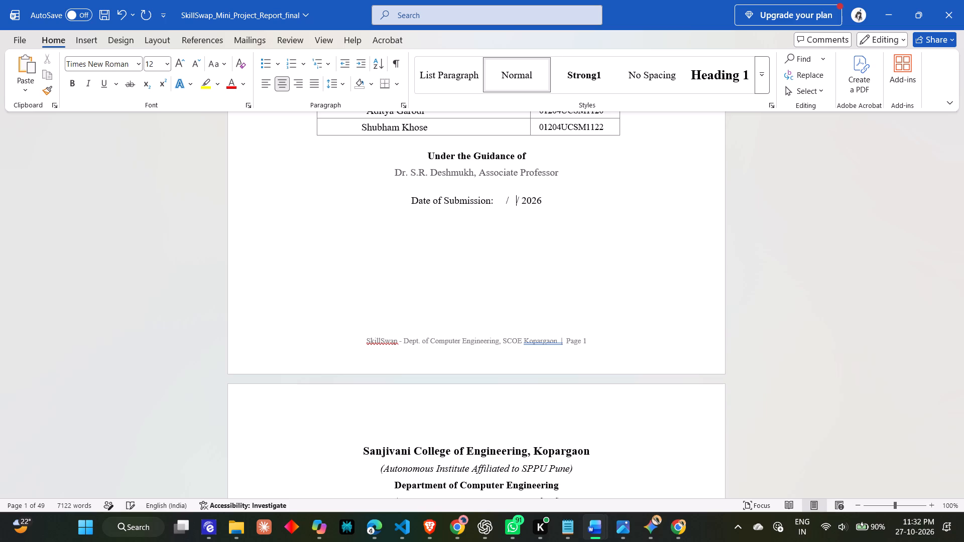
key("space")
Replace the day underline in the Certificate page's date line with blank spaces before the first slash.
scroll(487, 159, "up", 3)
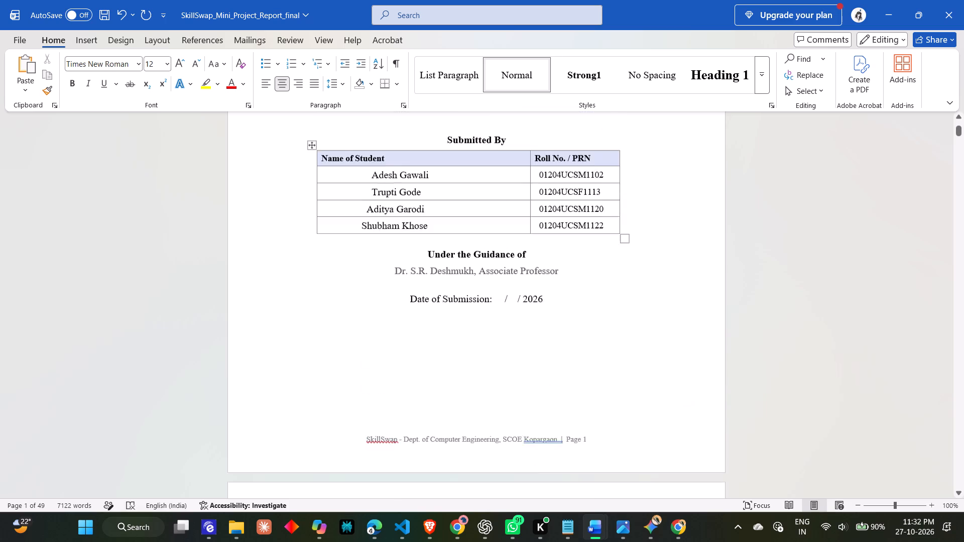
scroll(497, 159, "up", 10)
scroll(502, 161, "down", 13)
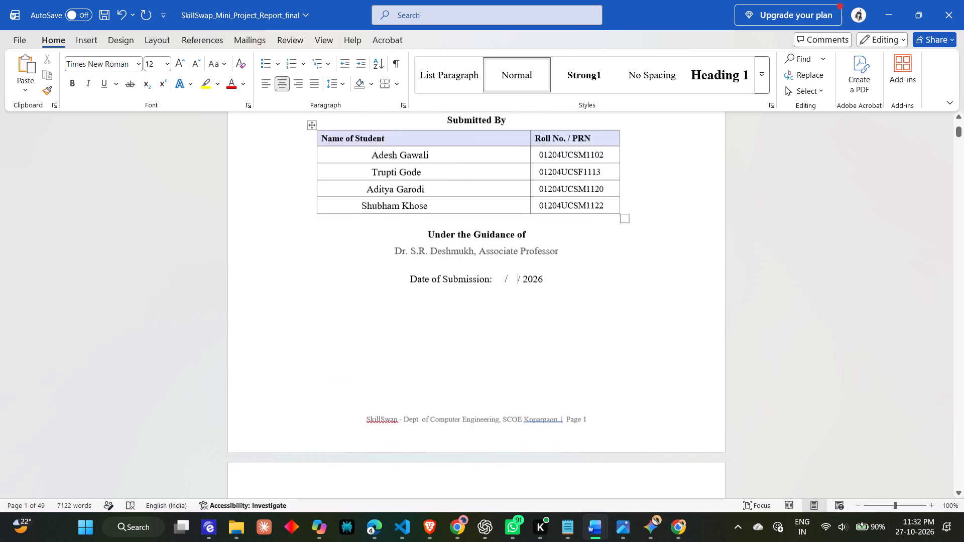
scroll(503, 161, "down", 20)
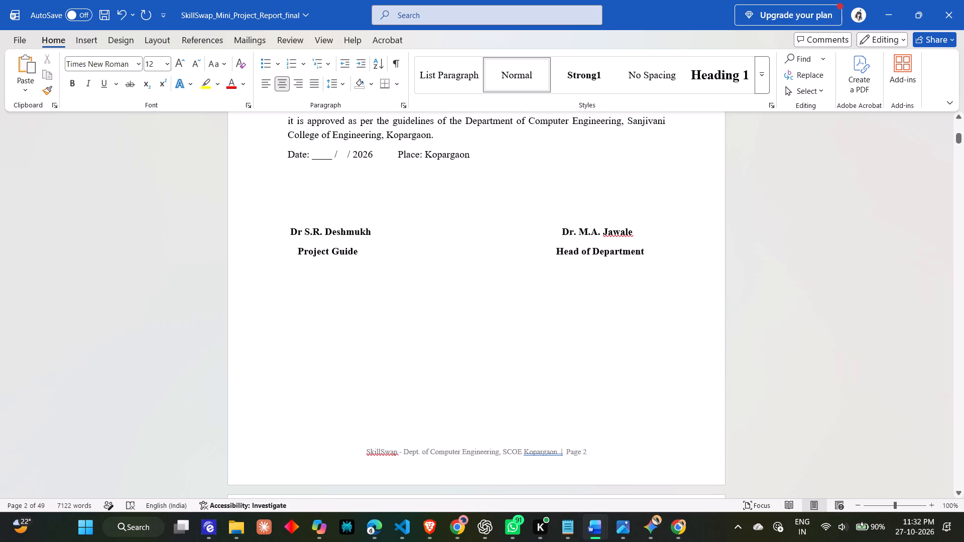
left_click(335, 159)
key("BackSpace")
key("BackSpace")
key("BackSpace")
key("BackSpace")
key("BackSpace")
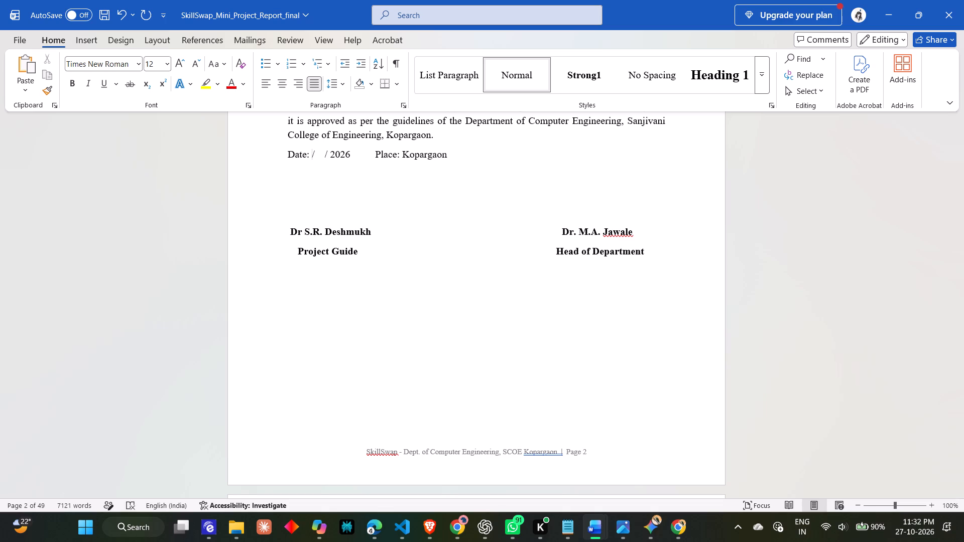
key("space")
key("space")
key("space")
key("space")
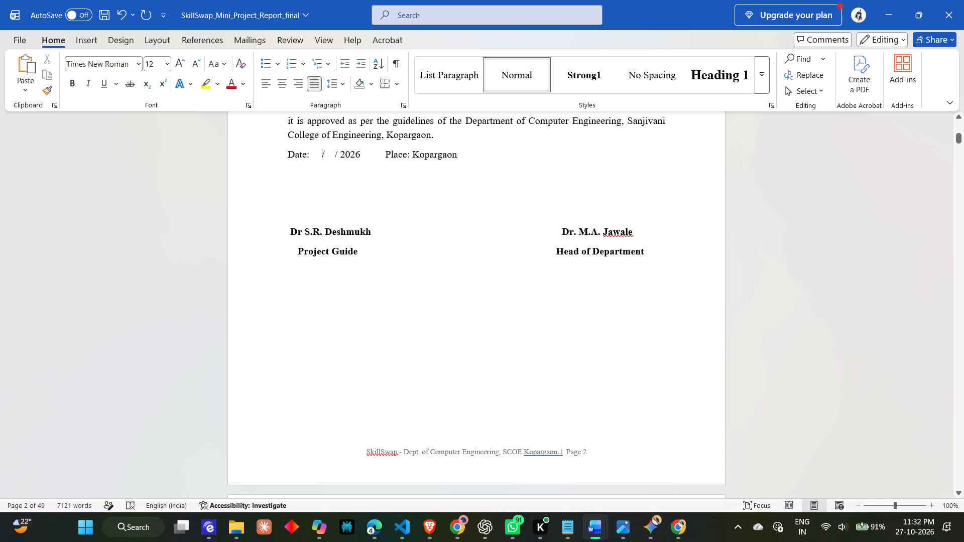
Replace the day underline and the month in the Declaration page's date line with blank spaces, keeping the slashes and 2026.
scroll(306, 180, "down", 13)
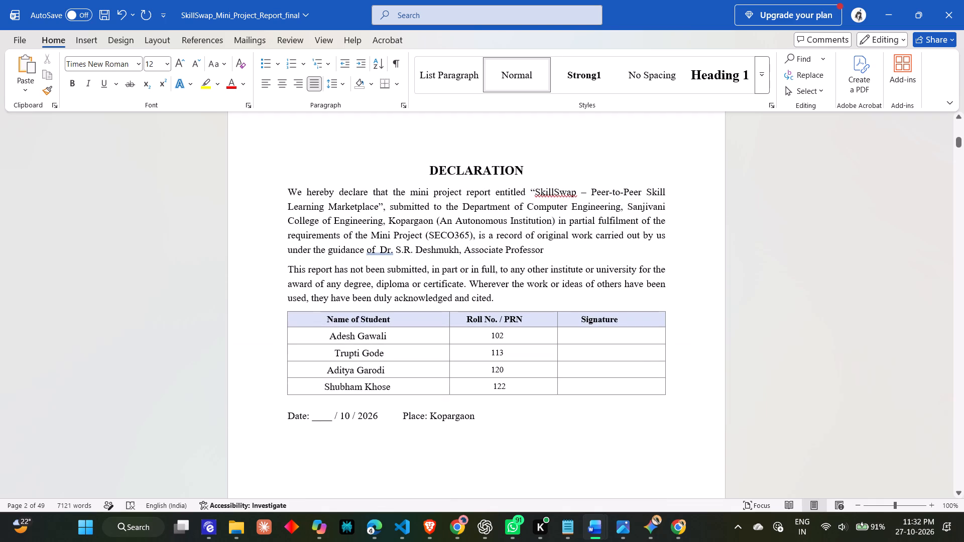
scroll(464, 283, "down", 7)
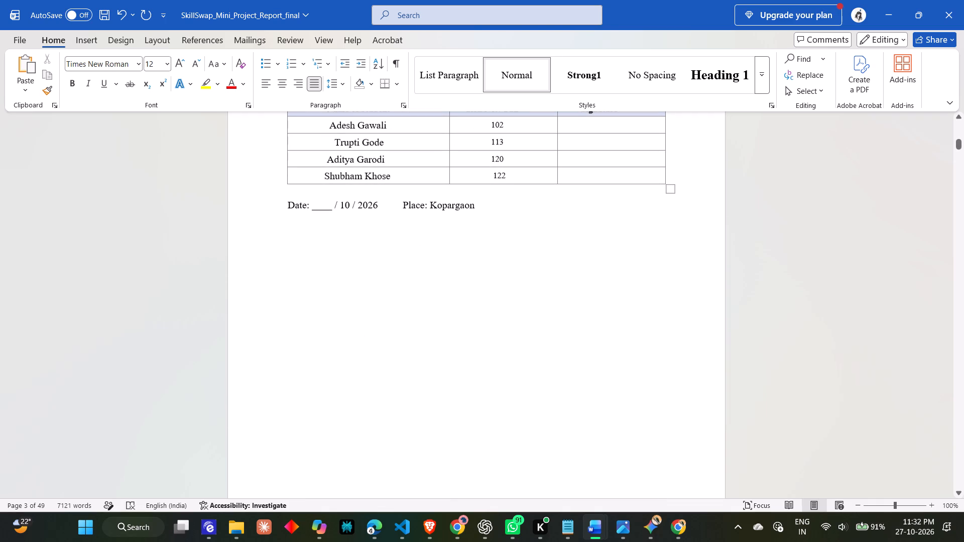
left_click(333, 210)
key("Right")
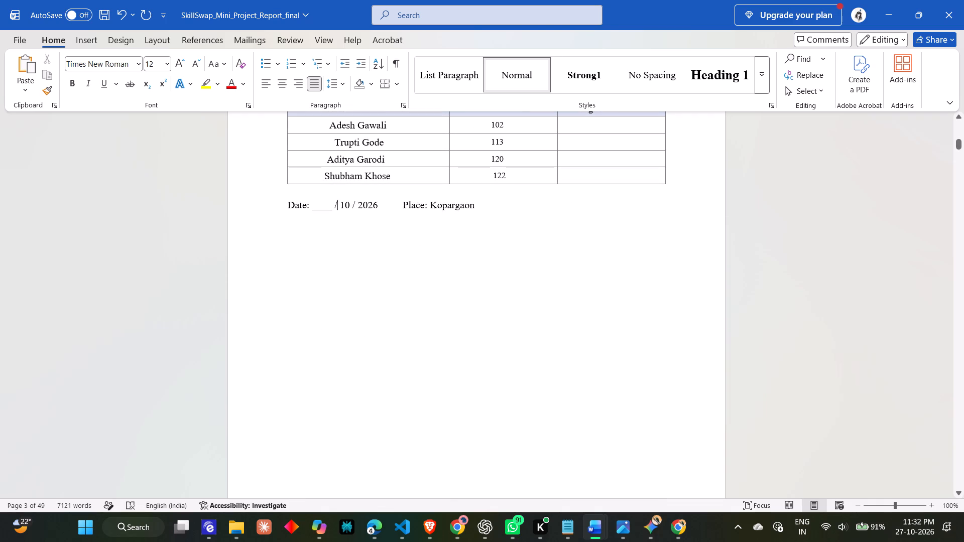
key("Right")
key("Right")
key("Right")
key("BackSpace")
key("BackSpace")
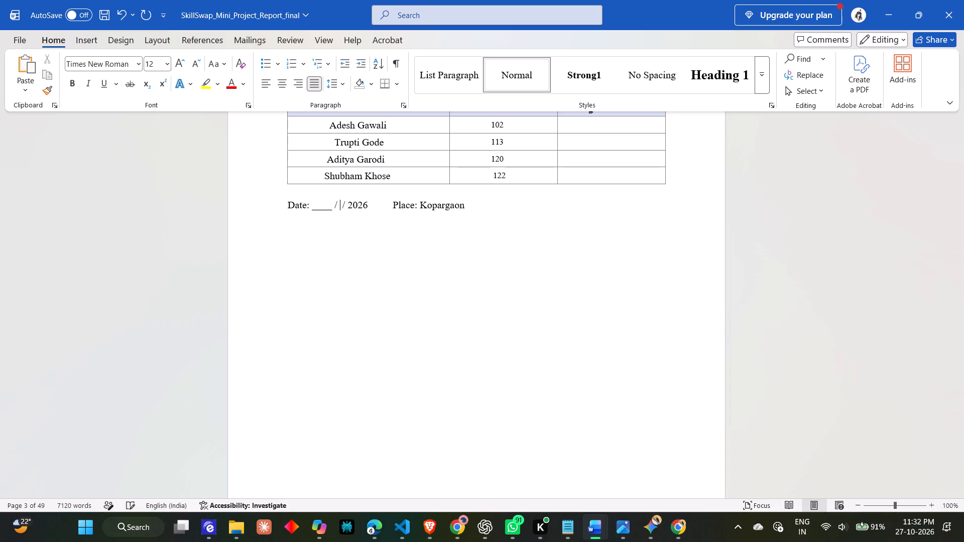
key("space")
key("space")
key("space")
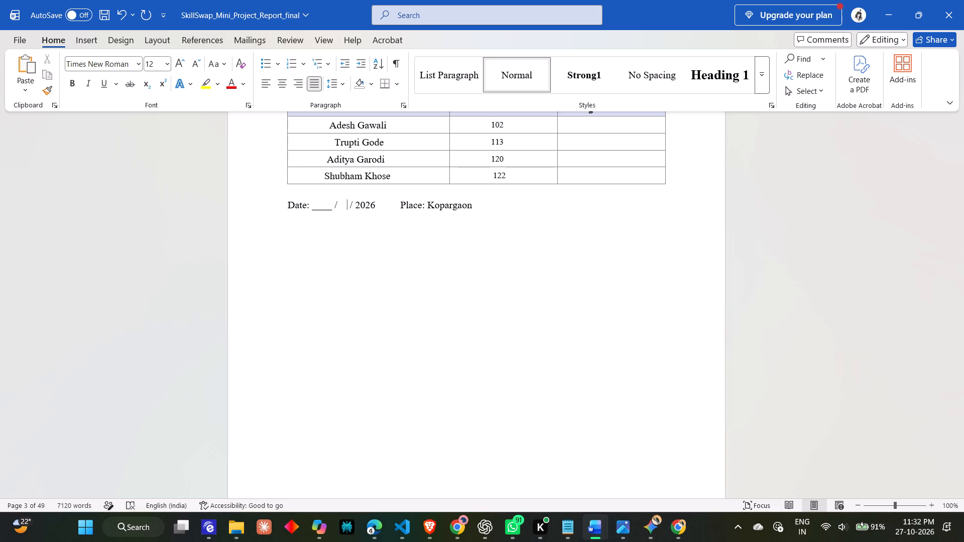
key("Left")
key("Left")
key("Left")
key("Left")
key("Left")
key("BackSpace")
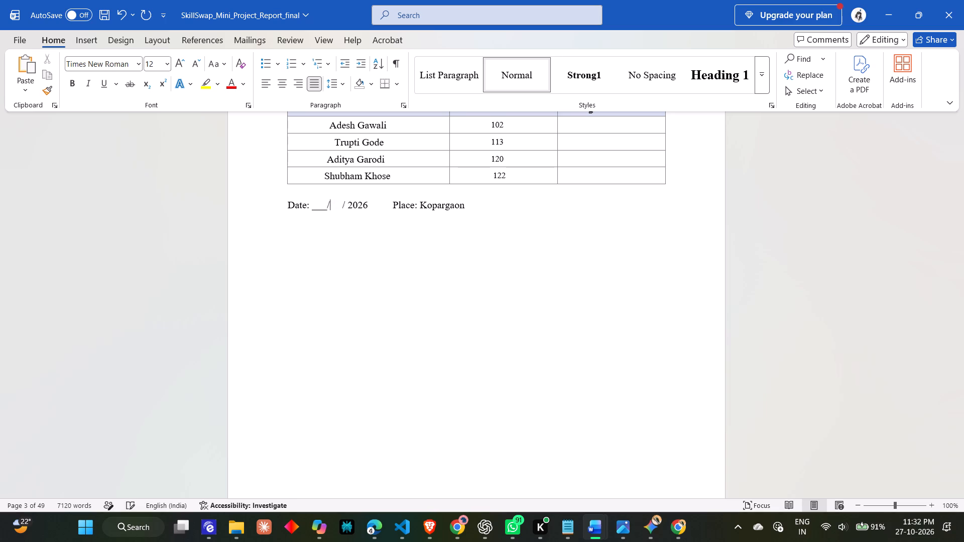
key("BackSpace")
key("BackSpace")
key("BackSpace")
key("BackSpace")
key("BackSpace")
key("space")
key("space")
key("space")
key("space")
key("space")
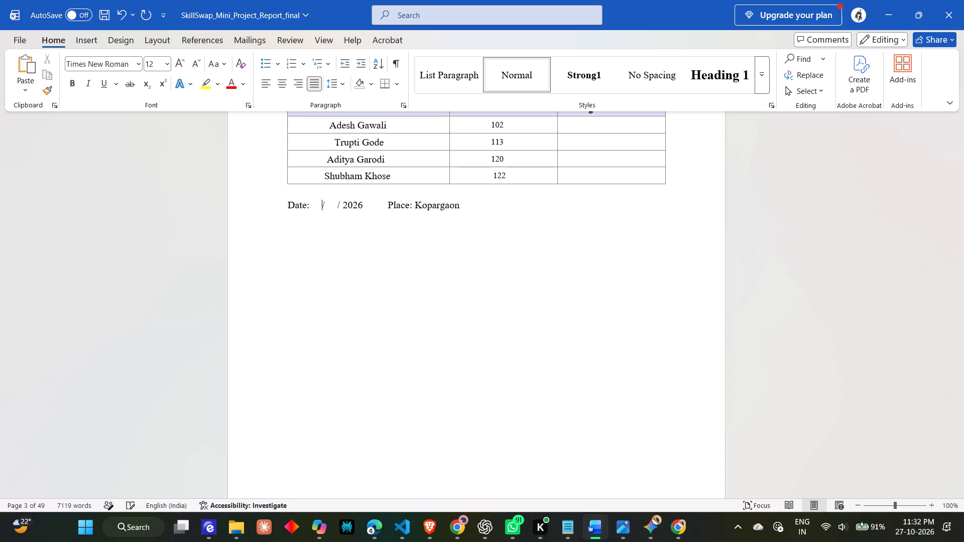
Review the report's front matter after the Declaration, from the table of contents through the list of tables.
scroll(576, 124, "down", 19)
scroll(563, 177, "down", 10)
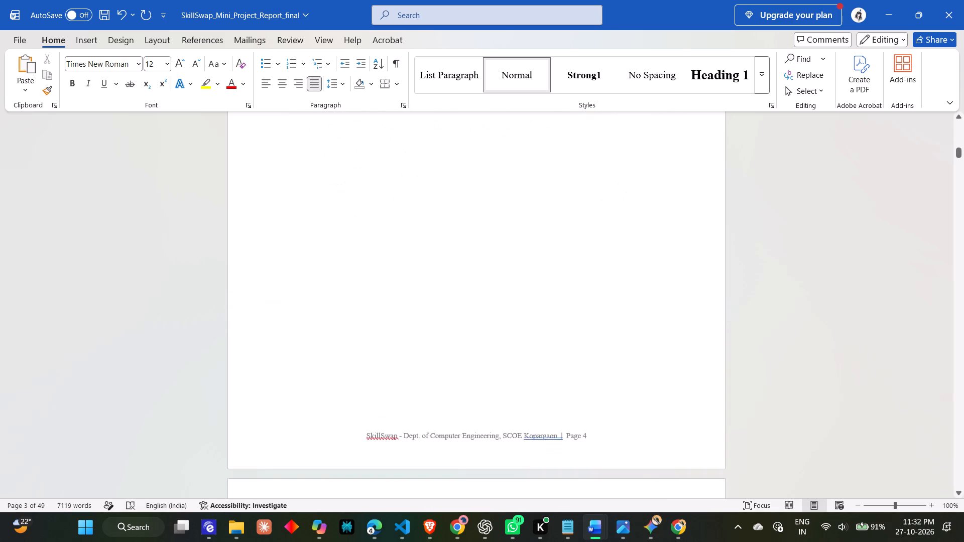
scroll(561, 164, "down", 20)
scroll(561, 164, "down", 16)
scroll(542, 418, "down", 7)
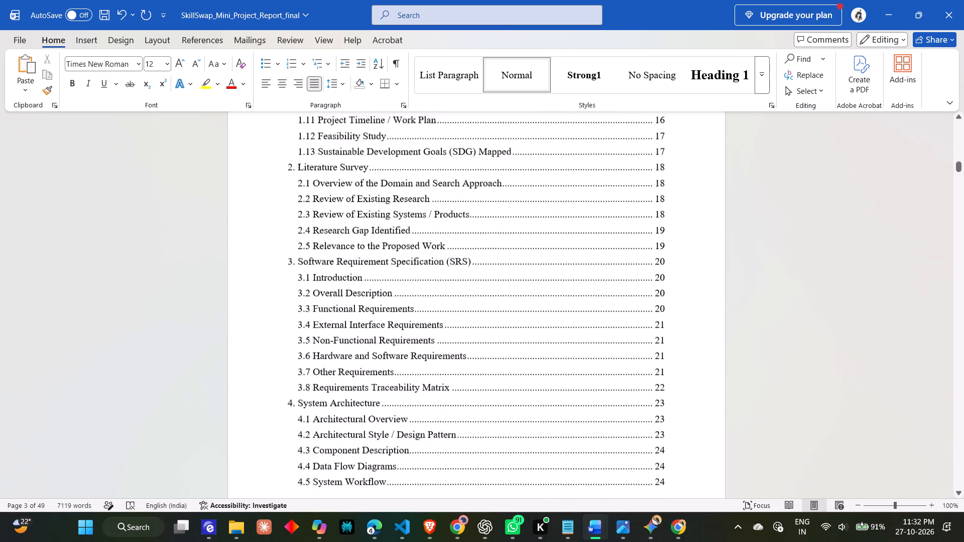
scroll(542, 417, "down", 11)
scroll(541, 415, "down", 19)
scroll(539, 410, "down", 11)
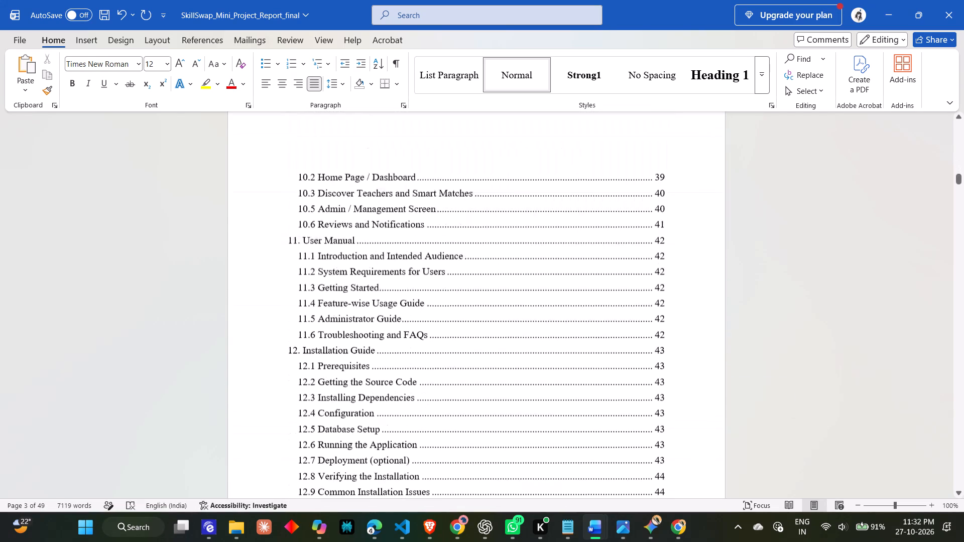
scroll(538, 406, "down", 20)
scroll(536, 401, "down", 15)
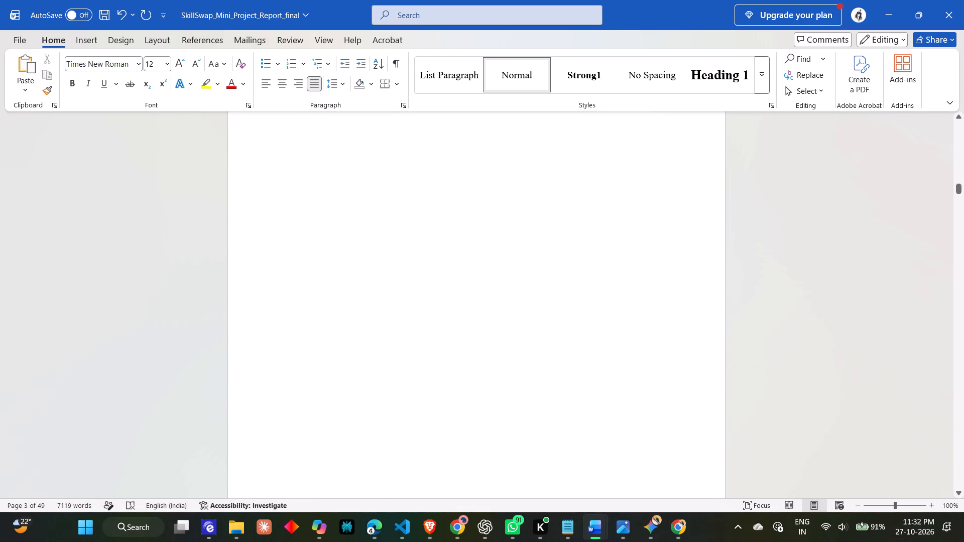
scroll(536, 400, "down", 17)
scroll(534, 397, "down", 20)
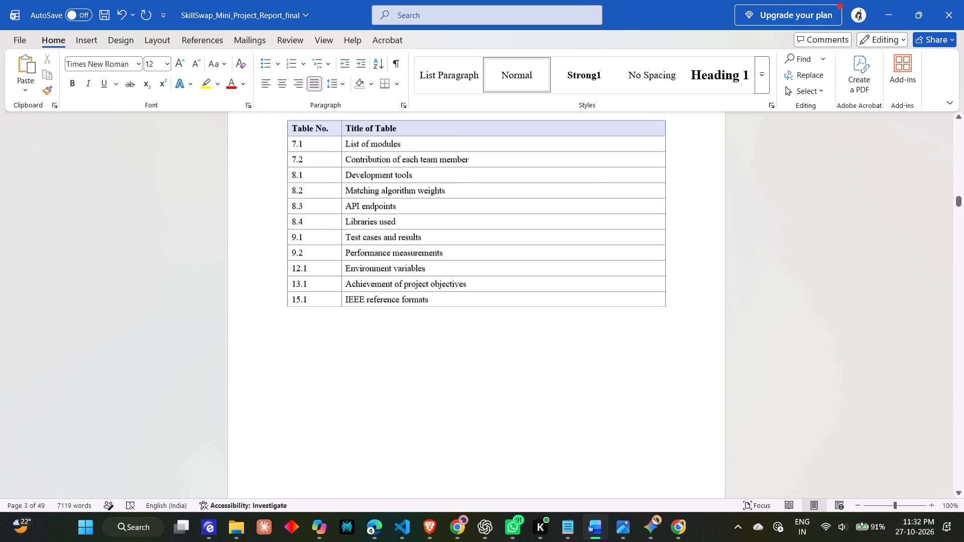
scroll(534, 396, "down", 11)
scroll(534, 396, "down", 16)
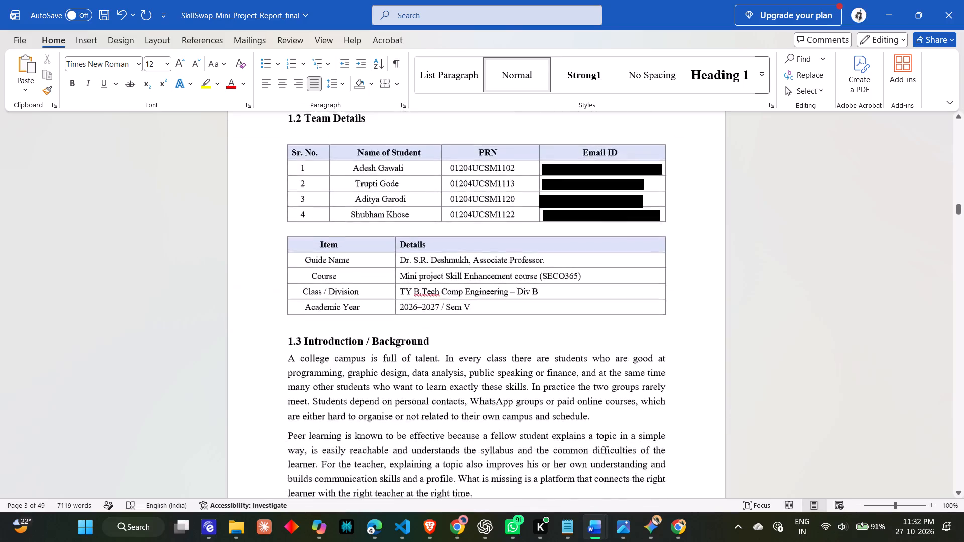
scroll(534, 396, "down", 16)
scroll(534, 396, "down", 12)
scroll(534, 395, "down", 11)
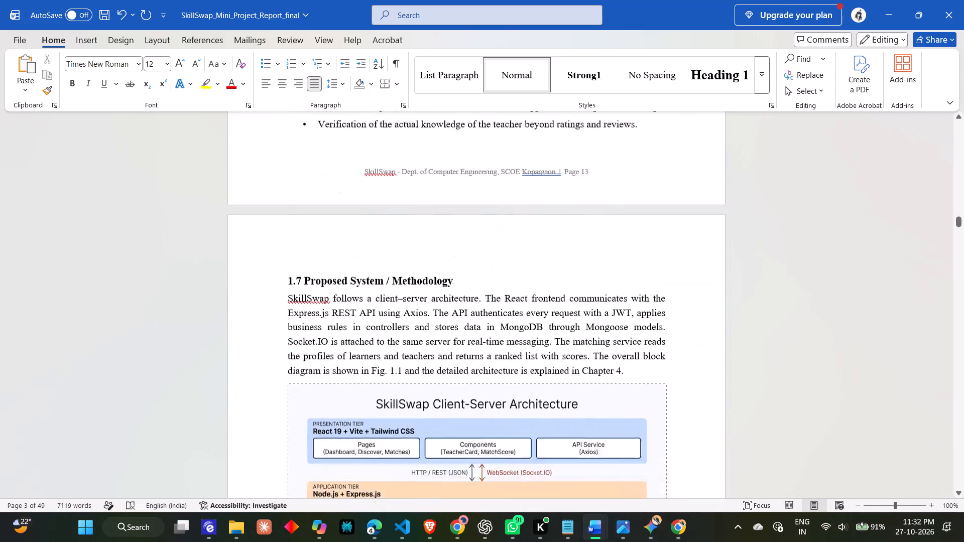
scroll(535, 393, "down", 11)
scroll(535, 392, "down", 11)
scroll(536, 392, "down", 17)
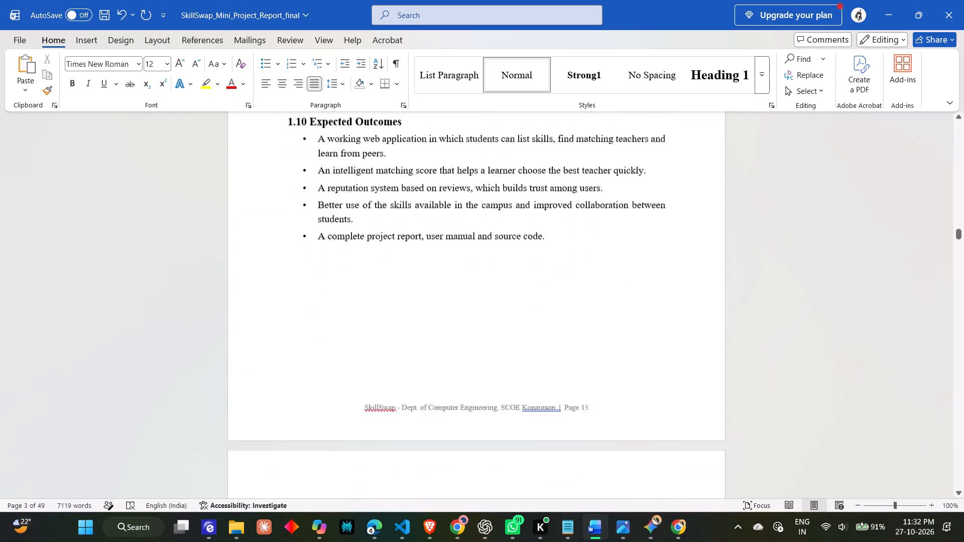
scroll(536, 392, "down", 12)
scroll(536, 392, "down", 17)
scroll(534, 392, "down", 11)
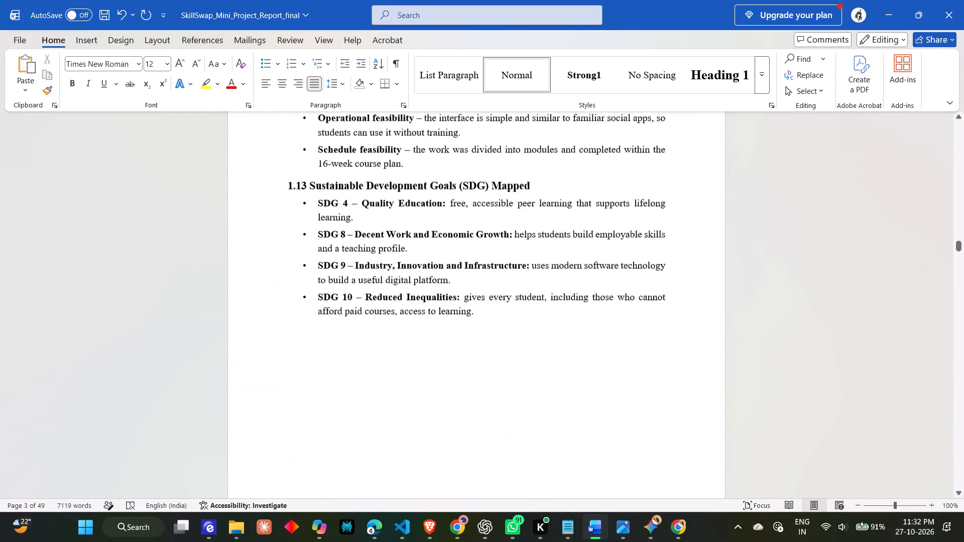
scroll(534, 392, "down", 12)
scroll(535, 392, "down", 13)
scroll(535, 395, "down", 10)
scroll(535, 395, "down", 12)
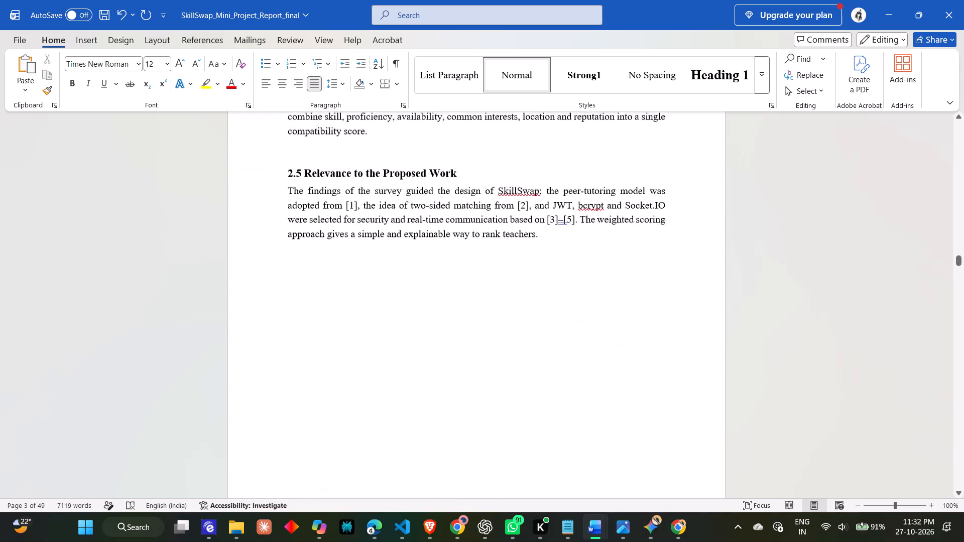